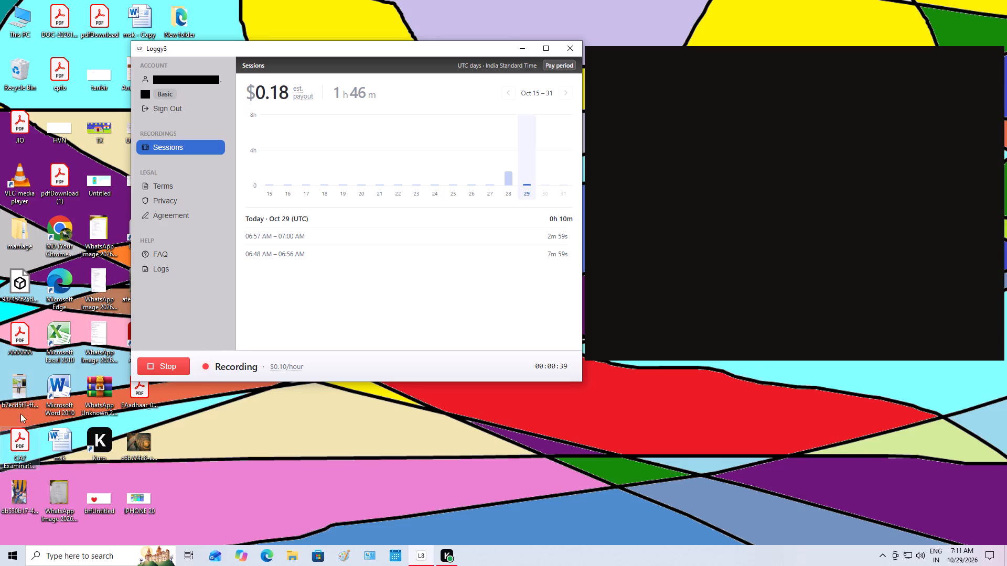
Open Microsoft Excel with a blank workbook and dismiss the activation wizard.
{"action": "double_click", "coordinate": [62, 342]}
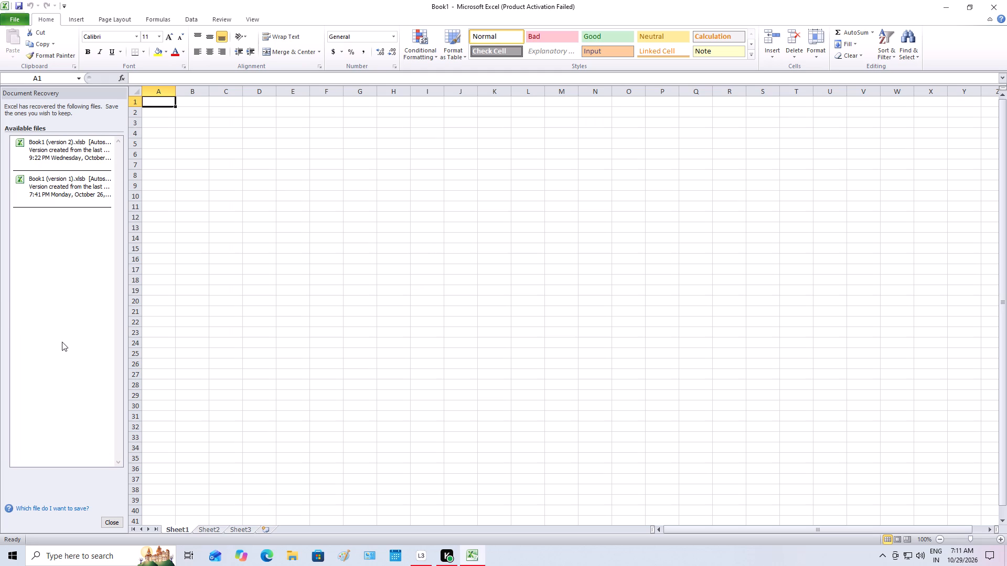
{"action": "scroll", "coordinate": [166, 267], "scroll_direction": "up", "scroll_amount": 1}
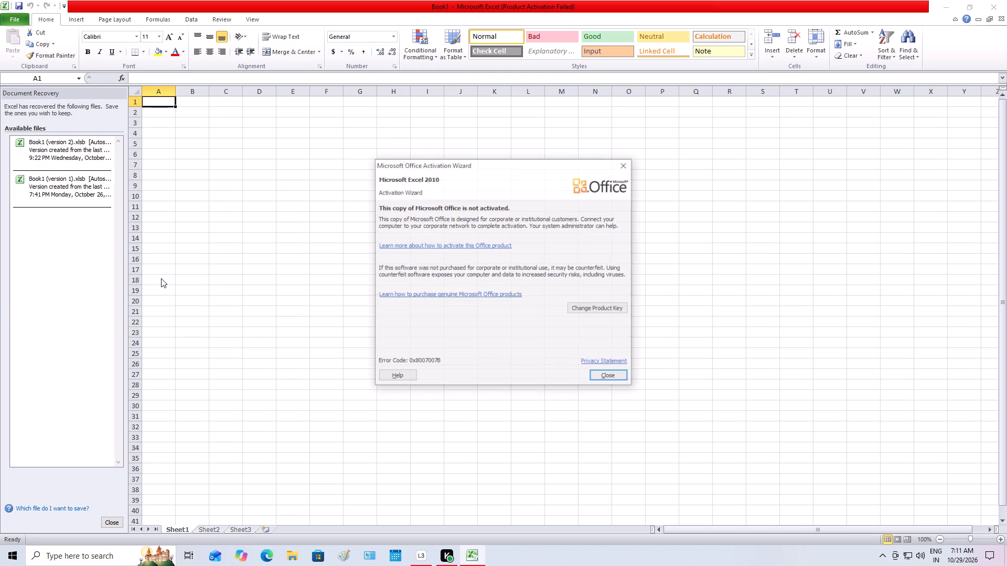
{"action": "left_click", "coordinate": [606, 375]}
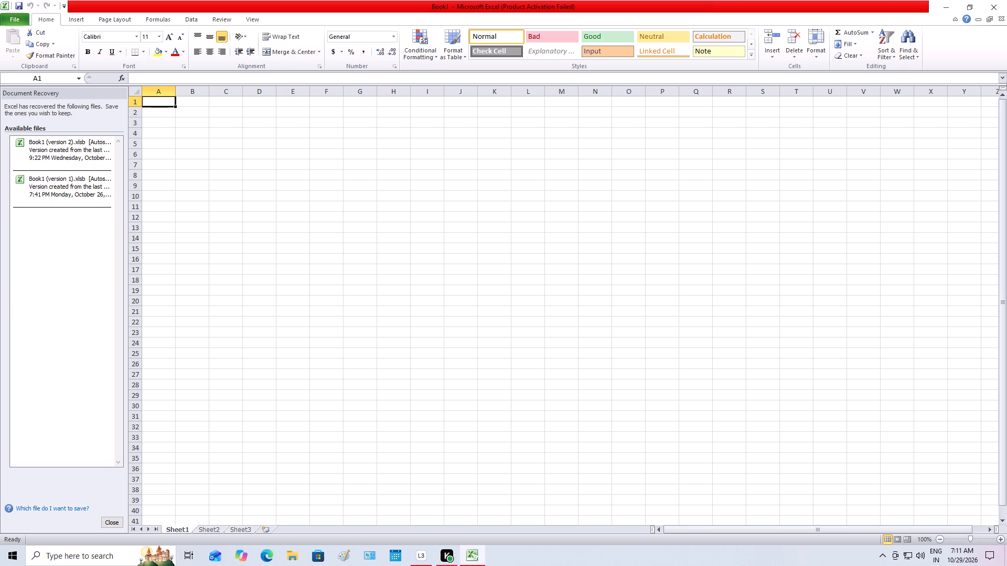
Enter the heading "INDEX" in cell I4.
{"action": "left_click", "coordinate": [420, 133]}
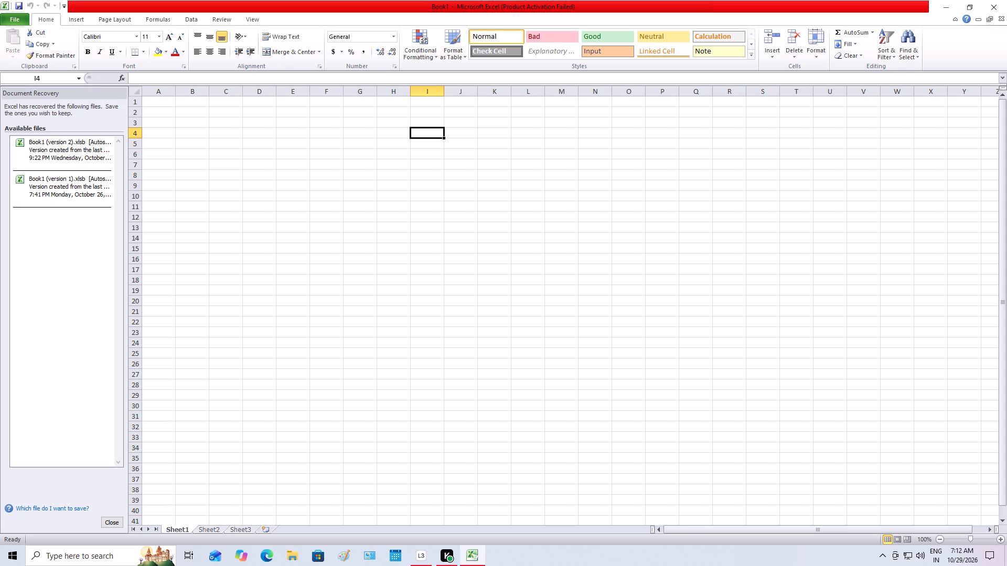
{"action": "key", "text": "shift+i"}
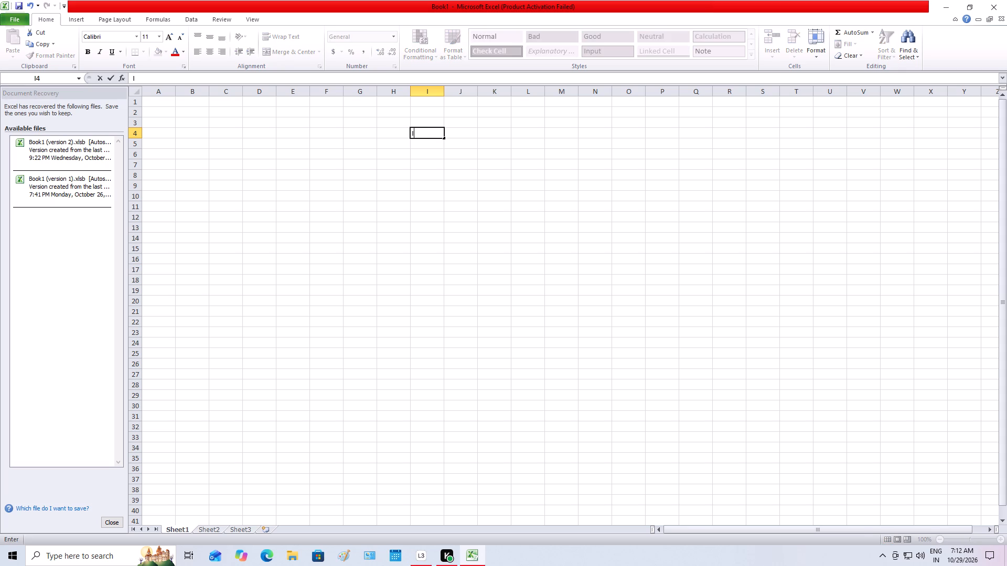
{"action": "key", "text": "shift+n"}
{"action": "type", "text": "DE"}
{"action": "key", "text": "shift+x"}
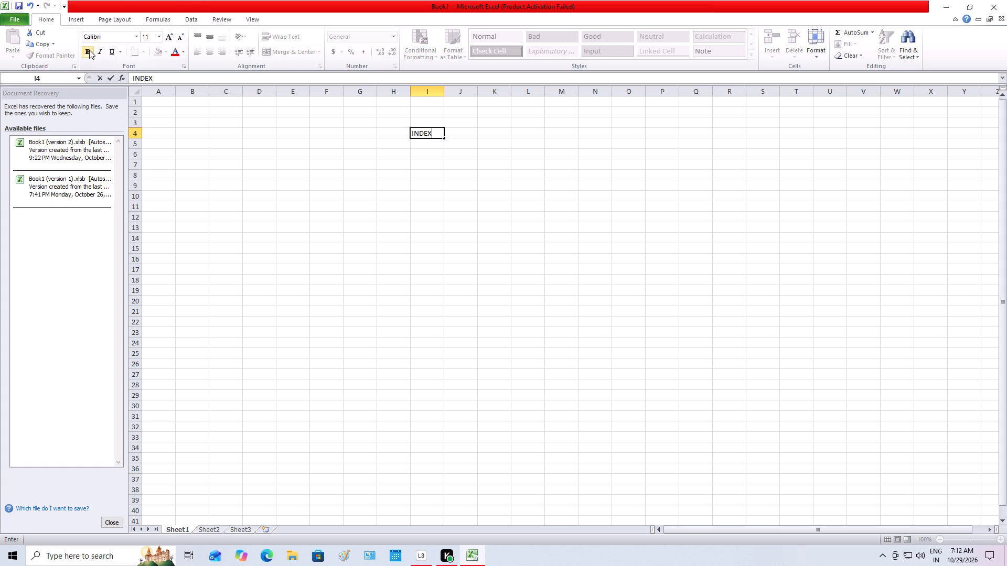
{"action": "left_click", "coordinate": [91, 51]}
{"action": "left_click", "coordinate": [414, 177]}
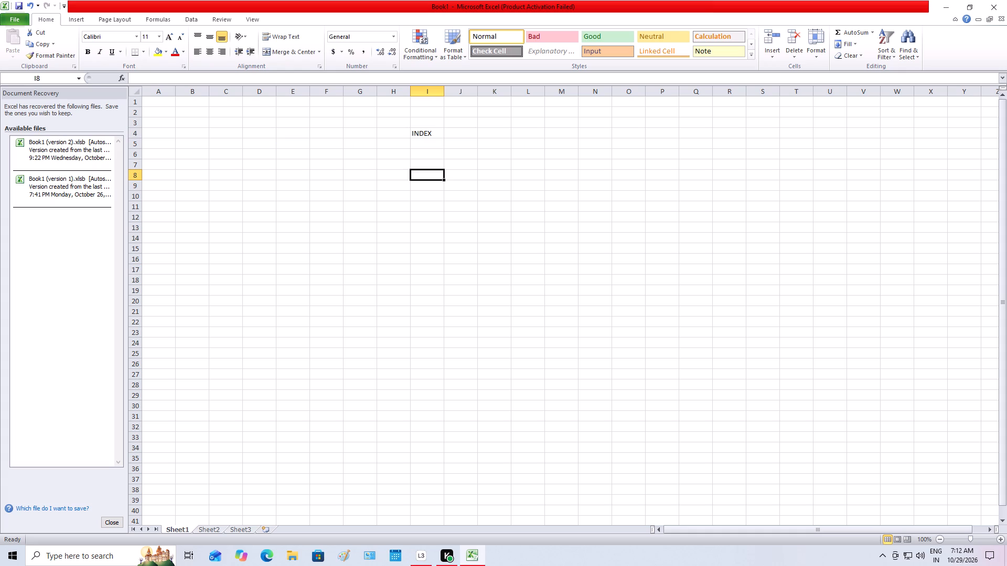
Format the INDEX heading in I4 with outside borders, bold, font size 12 and the Arial Black font.
{"action": "left_click", "coordinate": [427, 139]}
{"action": "left_click", "coordinate": [422, 132]}
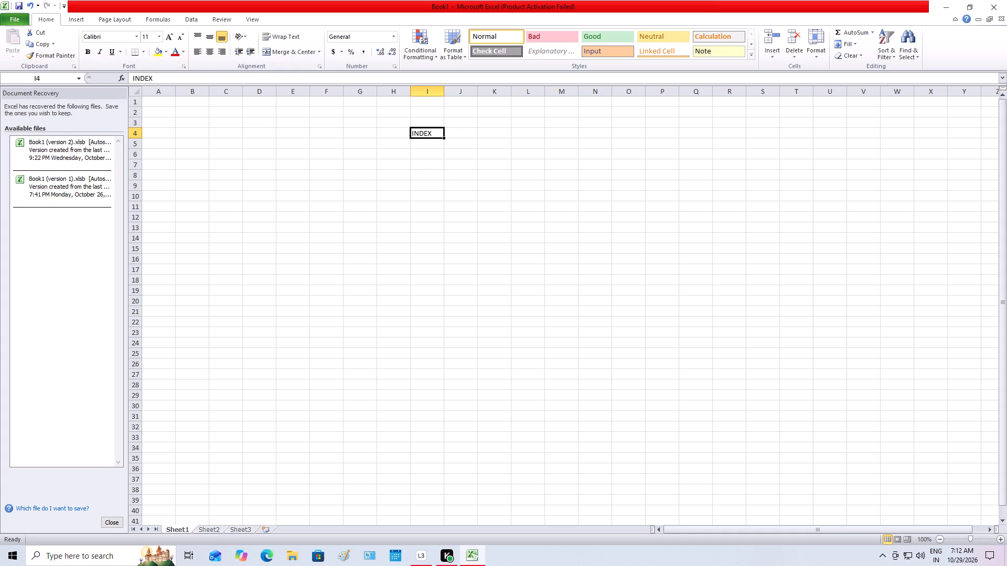
{"action": "left_click", "coordinate": [142, 51]}
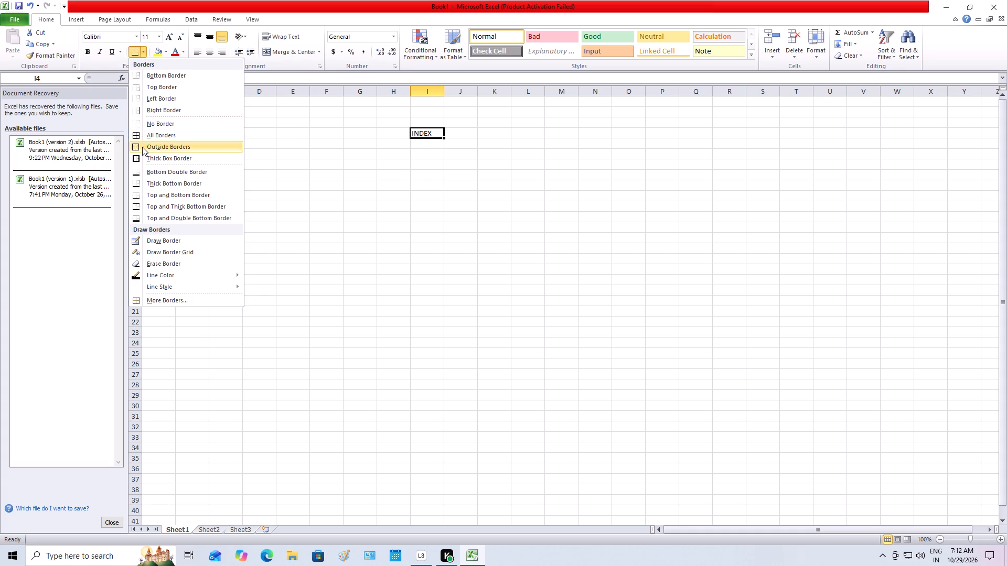
{"action": "left_click", "coordinate": [142, 147]}
{"action": "left_click", "coordinate": [88, 57]}
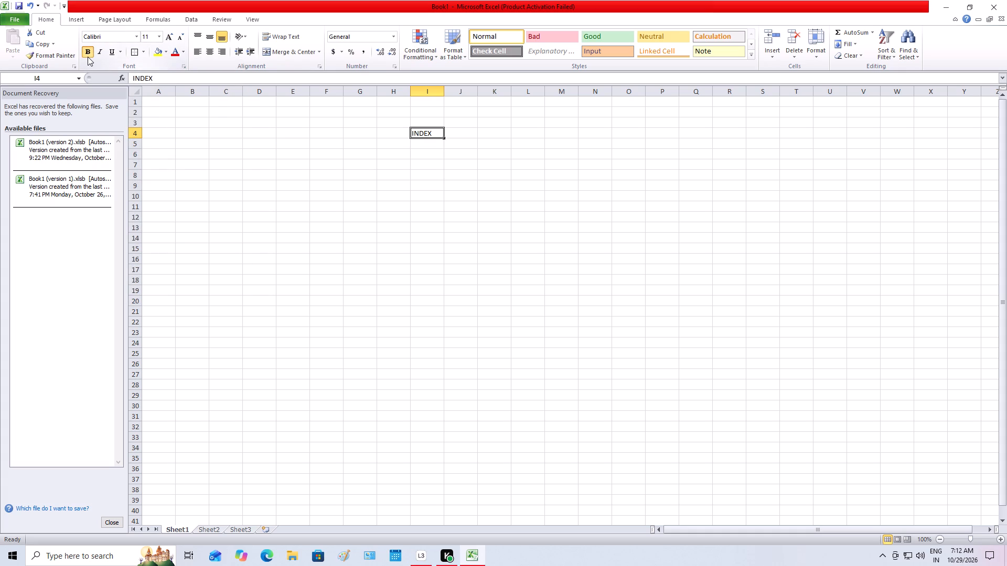
{"action": "left_click", "coordinate": [168, 36]}
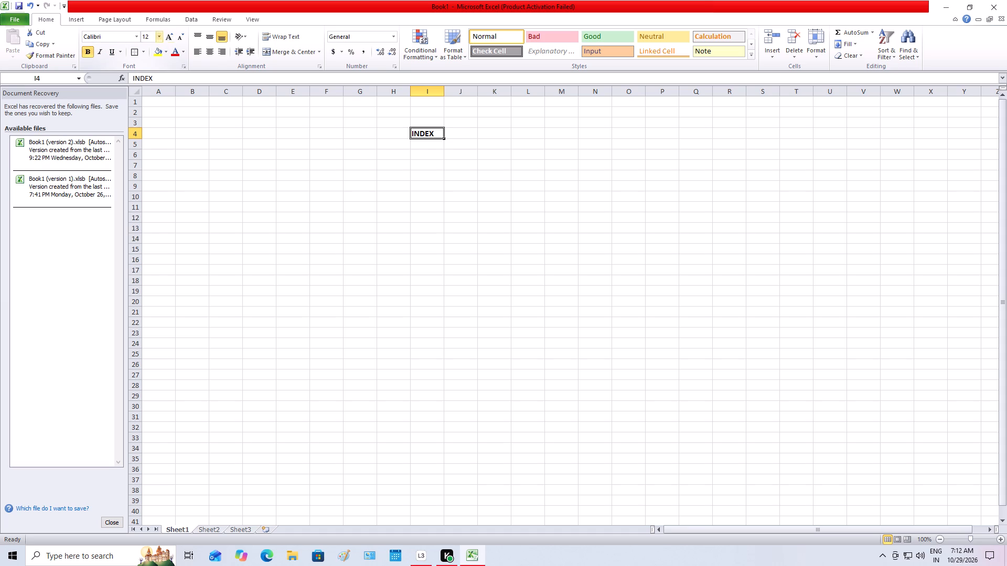
{"action": "left_click", "coordinate": [136, 39]}
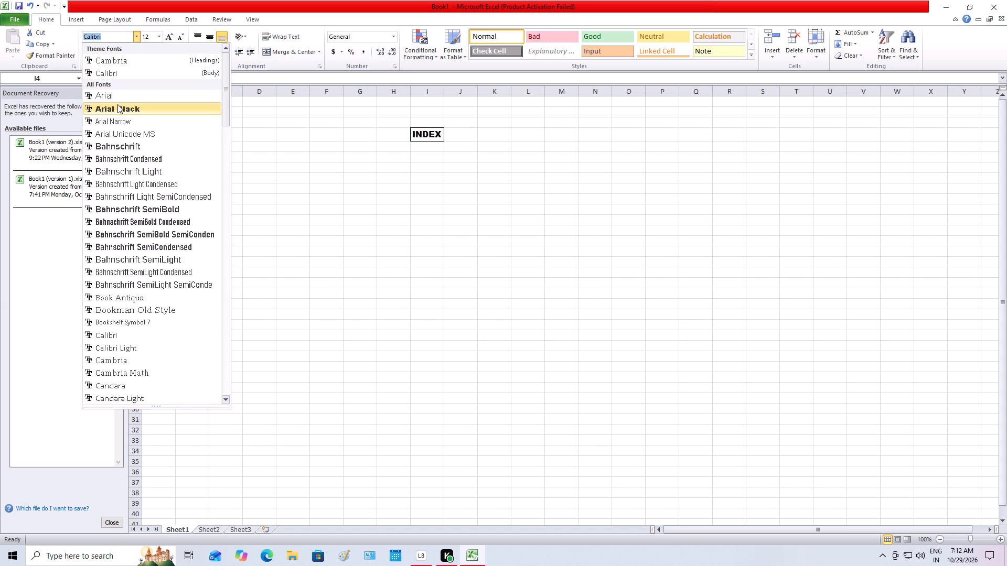
{"action": "left_click", "coordinate": [117, 104]}
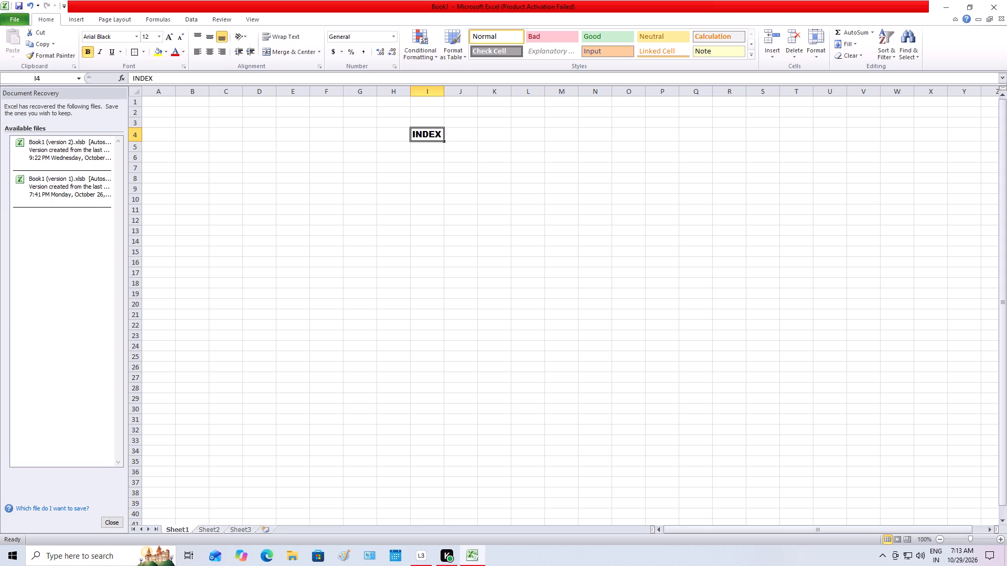
Enter the column header "Sl NO." in cell G7.
{"action": "left_click", "coordinate": [359, 166]}
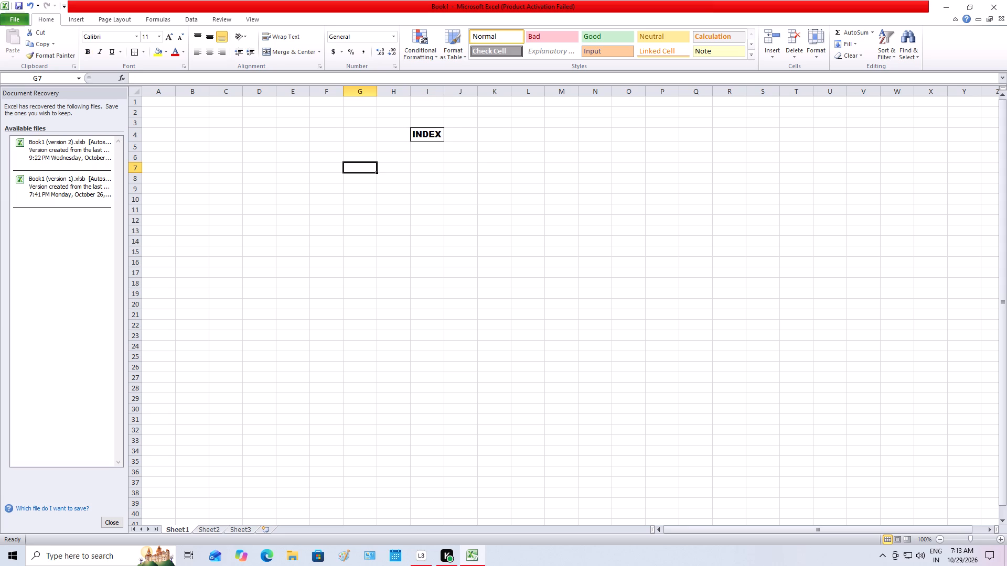
{"action": "key", "text": "shift+s"}
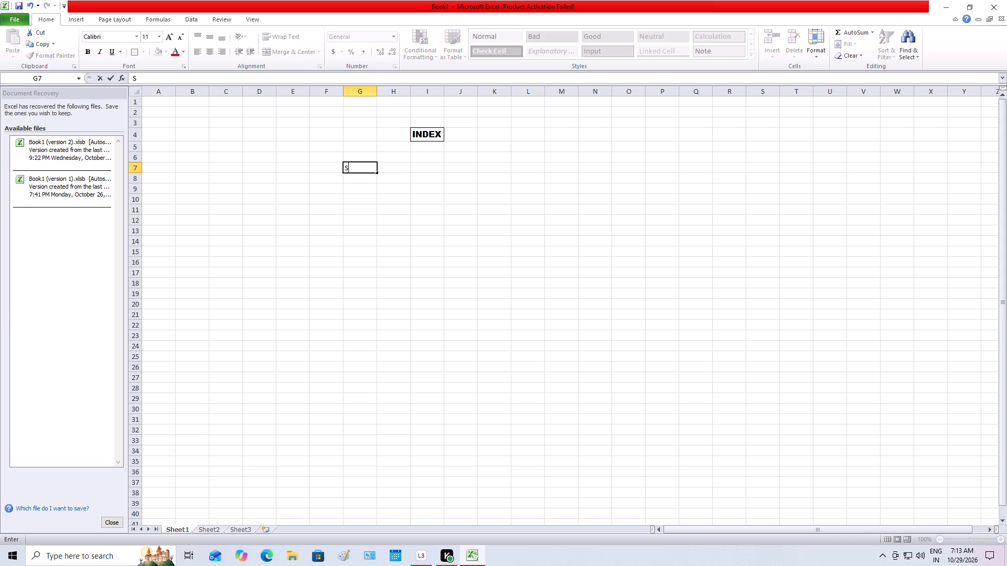
{"action": "type", "text": "l"}
{"action": "key", "text": "space"}
{"action": "type", "text": "no"}
{"action": "key", "text": "period"}
{"action": "key", "text": "BackSpace"}
{"action": "key", "text": "BackSpace"}
{"action": "key", "text": "BackSpace"}
{"action": "key", "text": "shift+n"}
{"action": "key", "text": "shift+o"}
{"action": "key", "text": "period"}
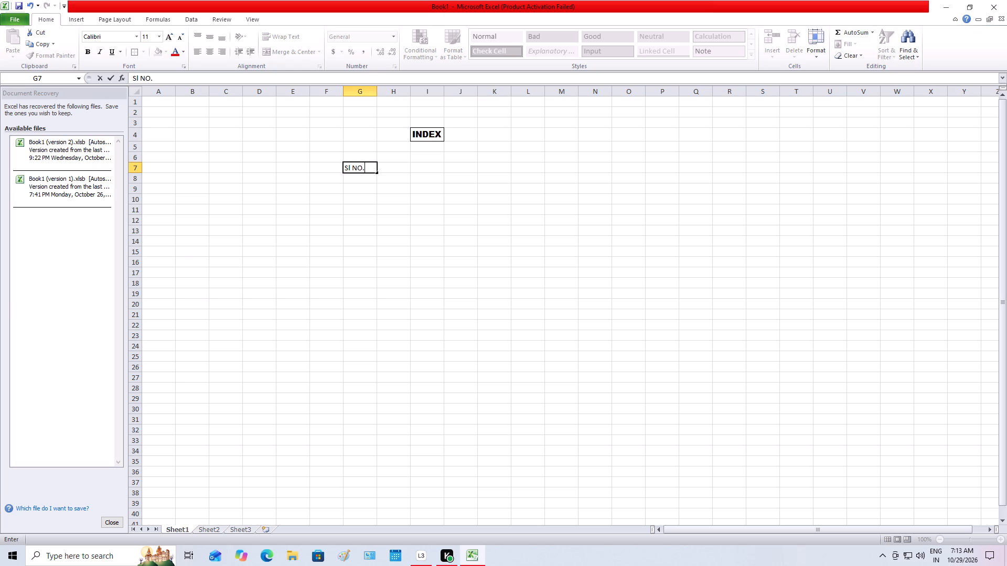
{"action": "left_click", "coordinate": [387, 170]}
Format the G7 header with outside borders, horizontal centring, middle alignment, bold and the Arial Black font.
{"action": "left_click", "coordinate": [355, 166]}
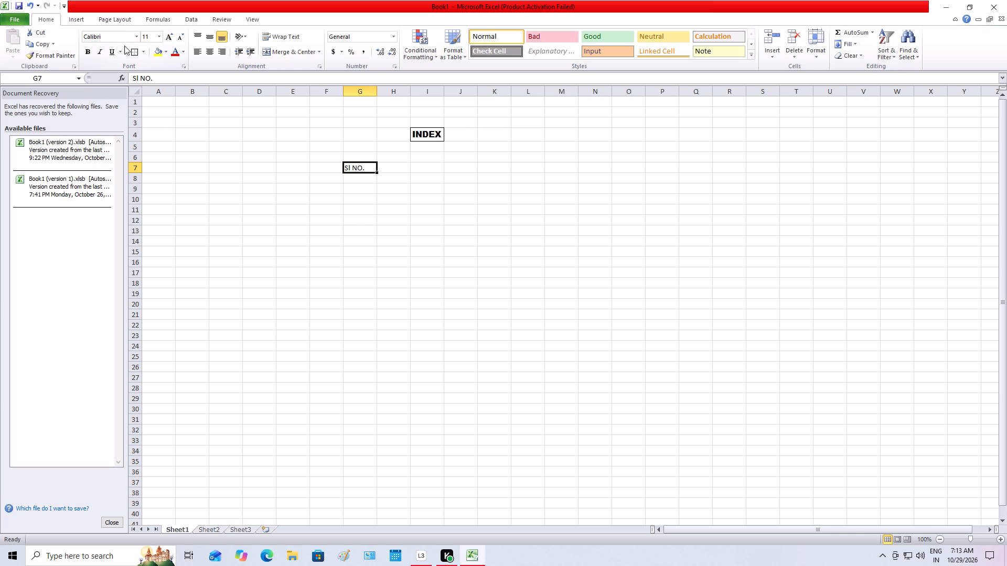
{"action": "left_click", "coordinate": [132, 51]}
{"action": "left_click", "coordinate": [213, 52]}
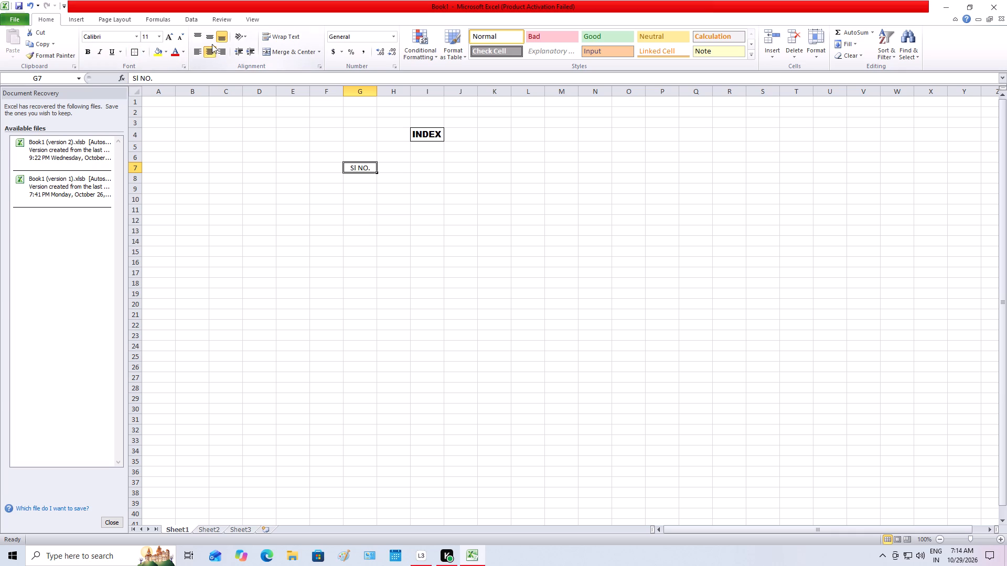
{"action": "left_click", "coordinate": [207, 36]}
{"action": "left_click", "coordinate": [90, 56]}
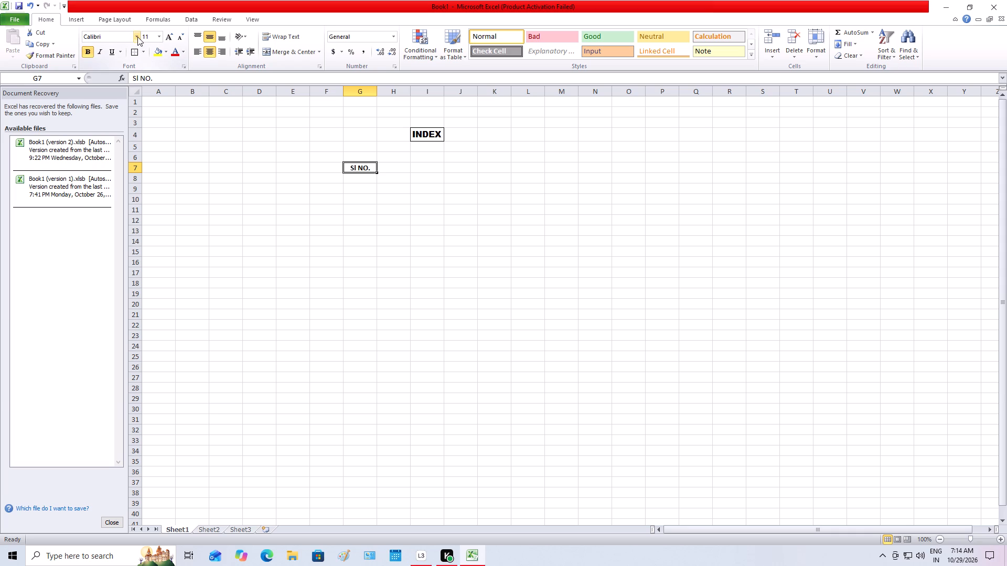
{"action": "left_click", "coordinate": [137, 37]}
{"action": "left_click", "coordinate": [117, 105]}
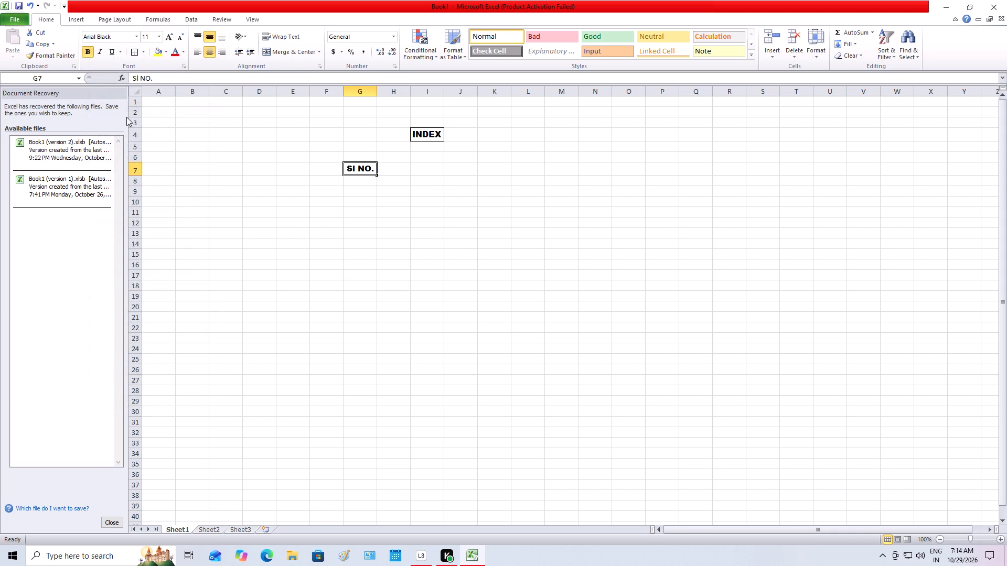
Enter the column header "Date Of Experiment" in cell H7, beside the Sl NO. header.
{"action": "left_click", "coordinate": [392, 172]}
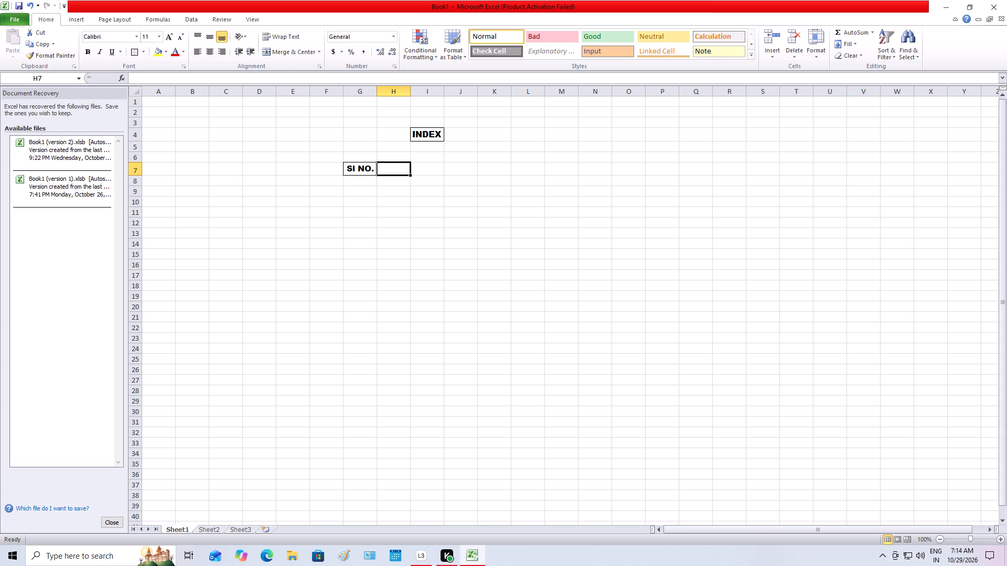
{"action": "type", "text": "Date"}
{"action": "key", "text": "space"}
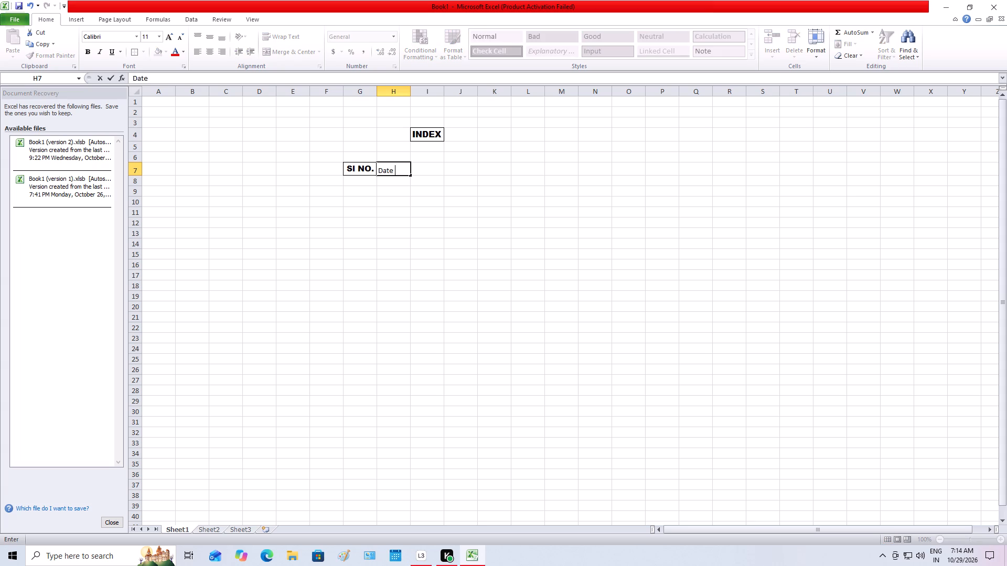
{"action": "key", "text": "space"}
{"action": "type", "text": "Of"}
{"action": "key", "text": "space"}
{"action": "key", "text": "shift+e"}
{"action": "key", "text": "x"}
{"action": "type", "text": "perime"}
{"action": "type", "text": "nt"}
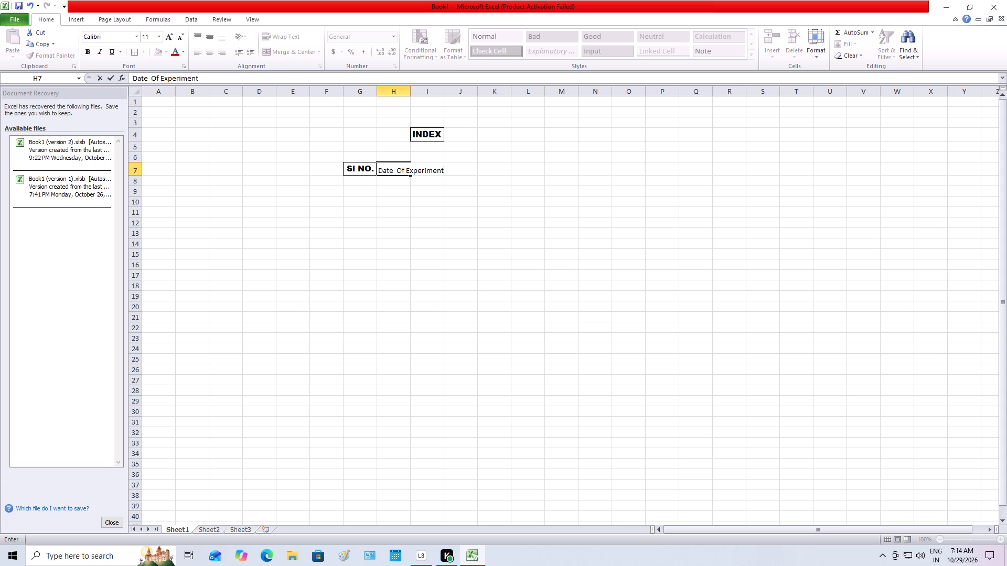
{"action": "left_click", "coordinate": [462, 170]}
{"action": "left_click", "coordinate": [403, 168]}
{"action": "left_click", "coordinate": [467, 481]}
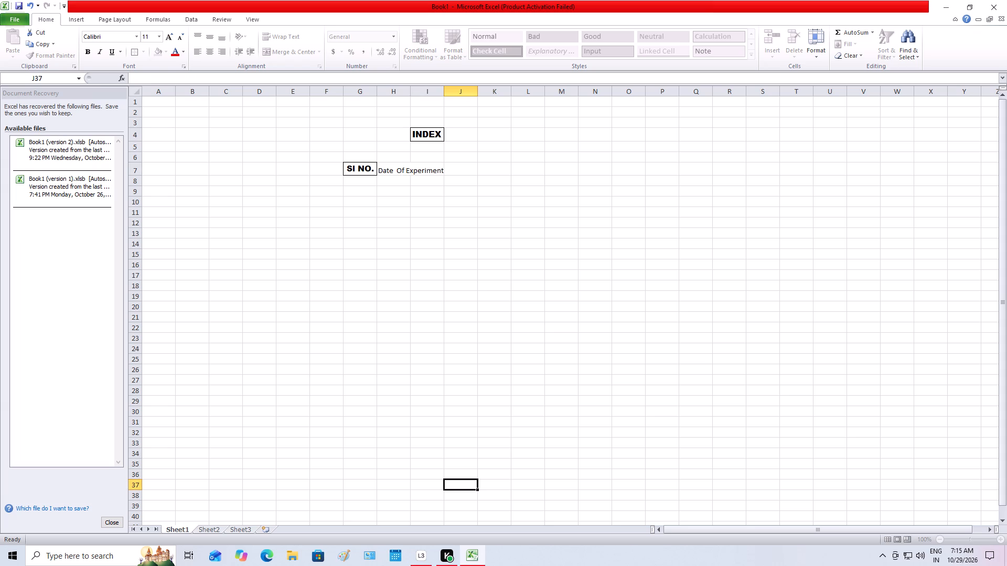
Widen column H so the Date Of Experiment header fits inside its cell.
{"action": "left_click_drag", "start_coordinate": [411, 89], "coordinate": [412, 90]}
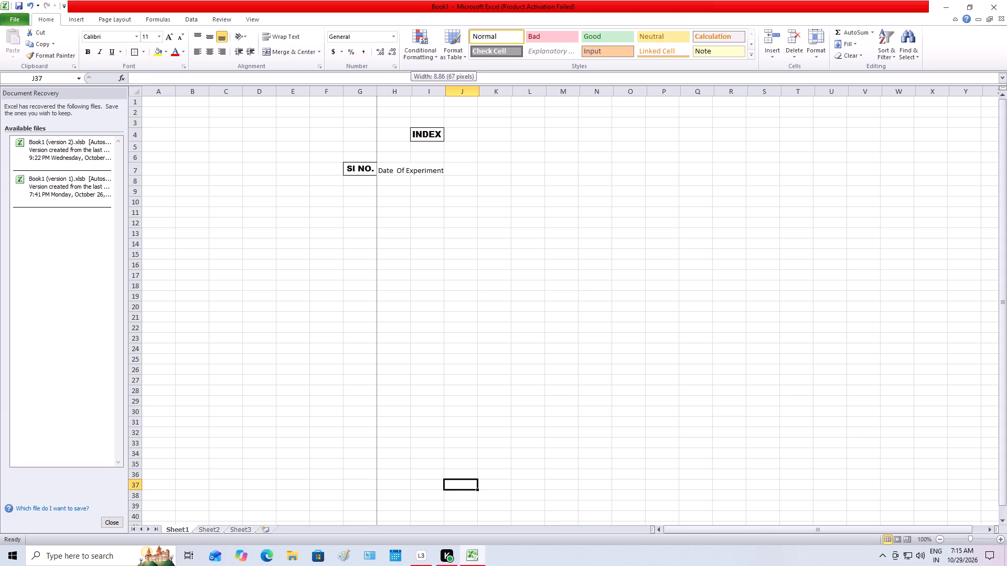
{"action": "left_click_drag", "start_coordinate": [412, 90], "coordinate": [445, 97]}
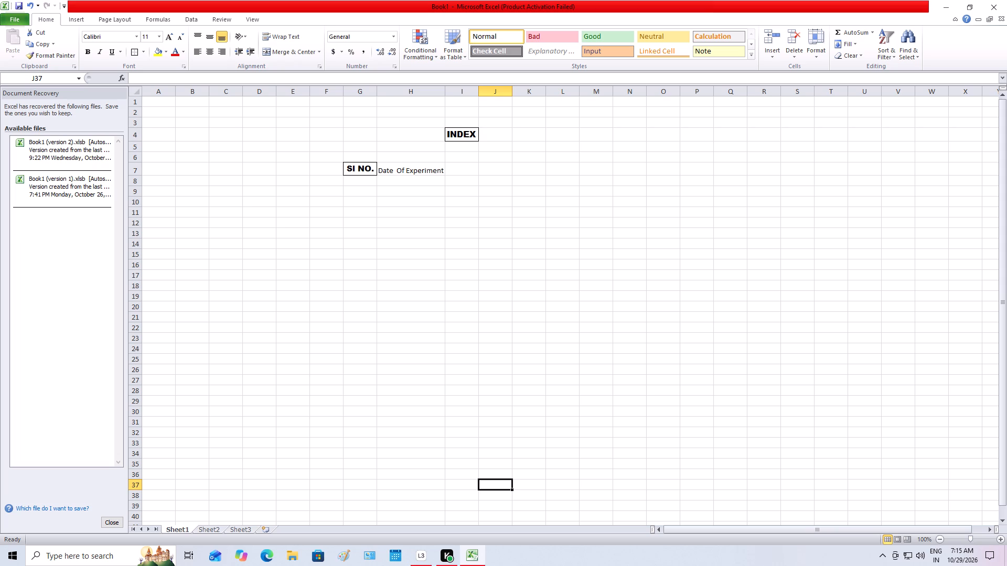
Format the H7 header with Merge & Center, middle alignment, bold and the Arial Black font.
{"action": "left_click", "coordinate": [401, 176]}
{"action": "left_click", "coordinate": [401, 169]}
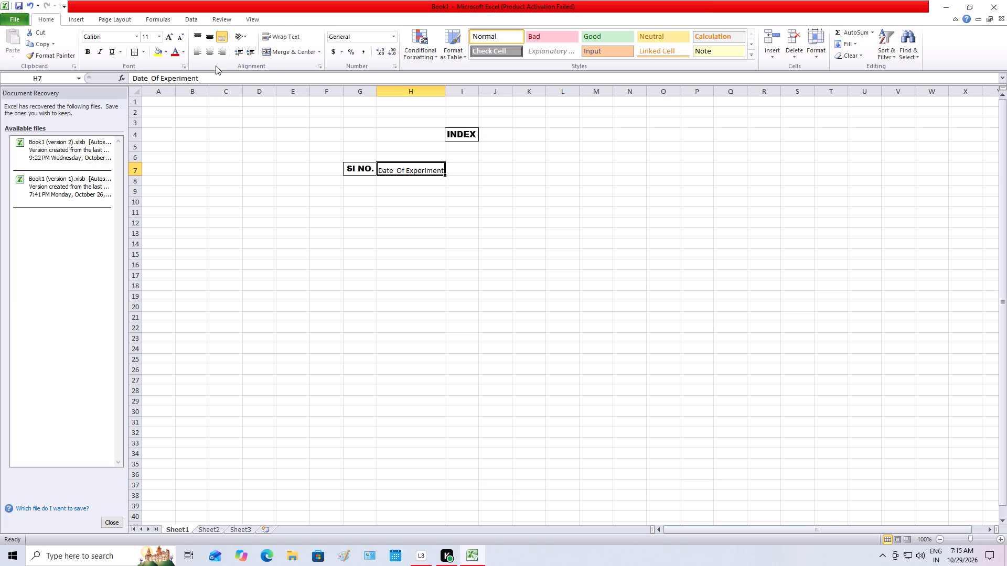
{"action": "left_click", "coordinate": [288, 54]}
{"action": "left_click", "coordinate": [288, 54]}
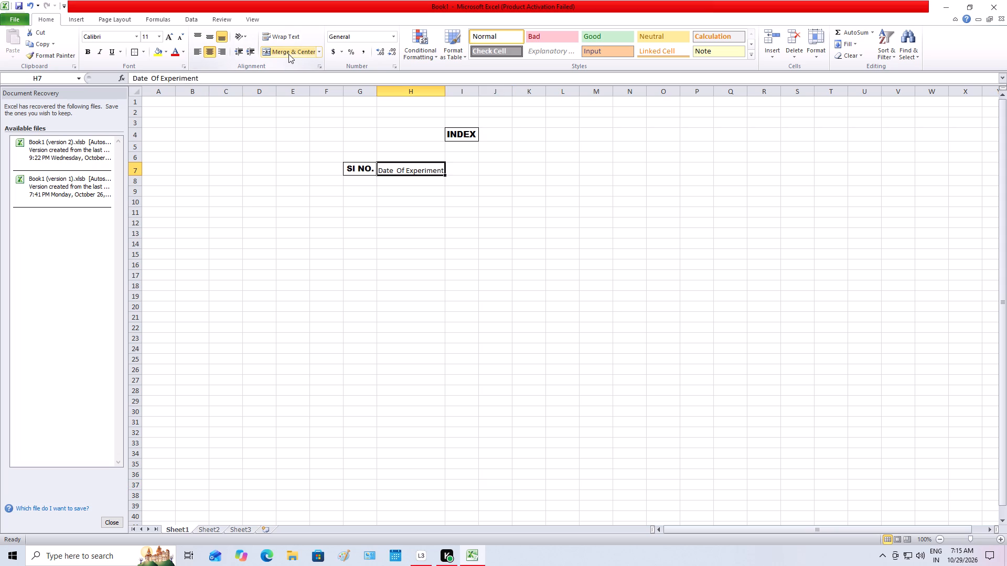
{"action": "left_click", "coordinate": [210, 41]}
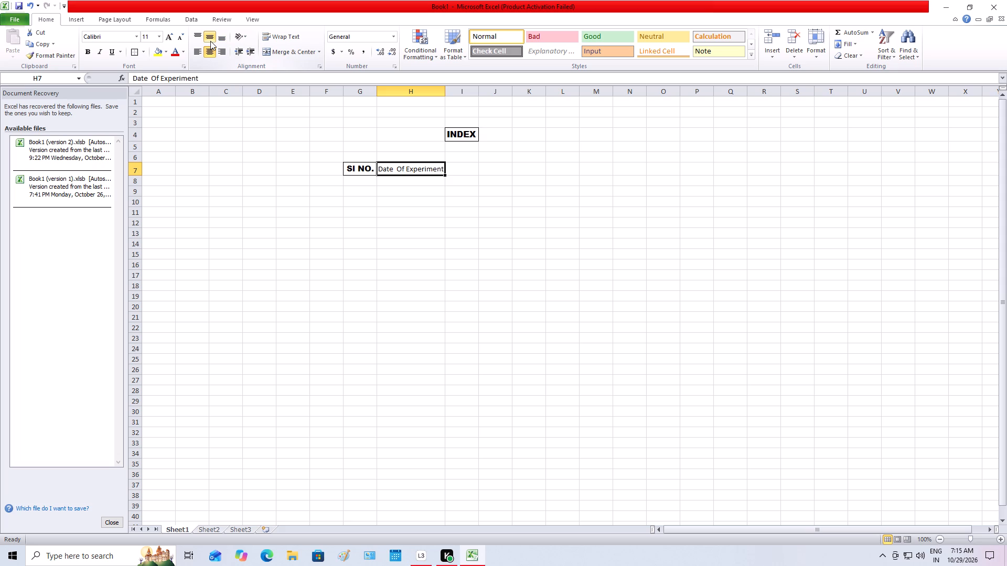
{"action": "left_click", "coordinate": [89, 53]}
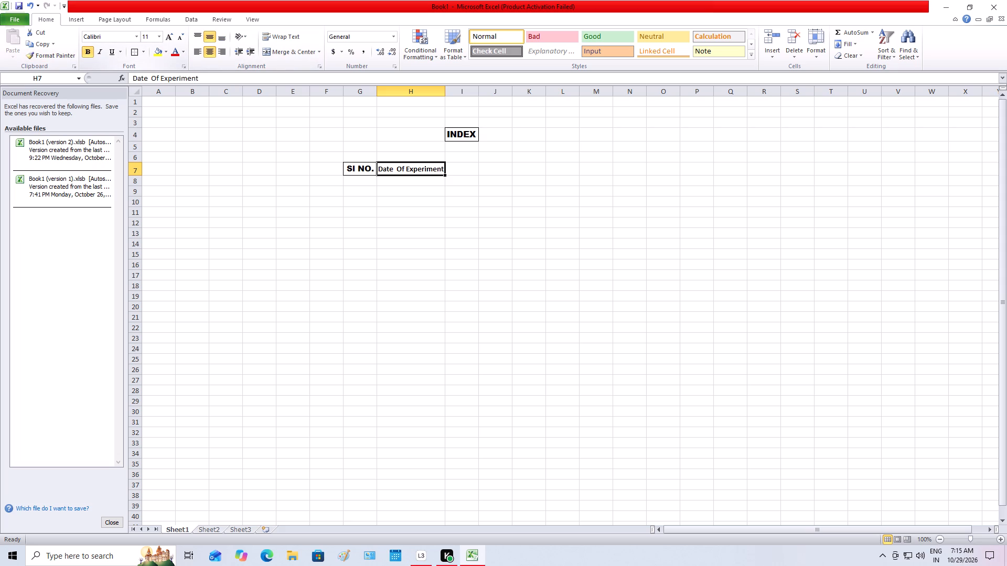
{"action": "left_click", "coordinate": [140, 38]}
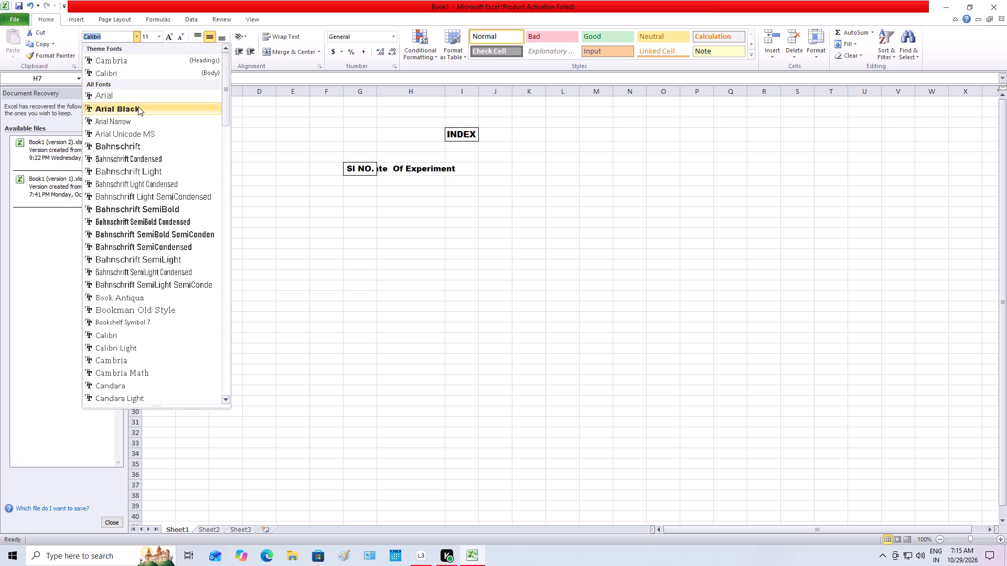
{"action": "left_click", "coordinate": [138, 106]}
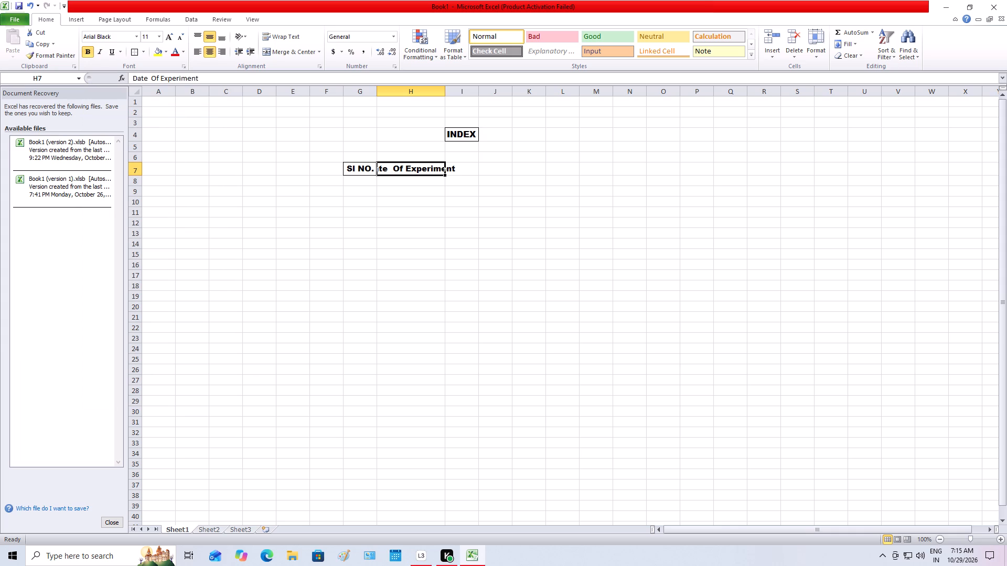
{"action": "left_click", "coordinate": [502, 219]}
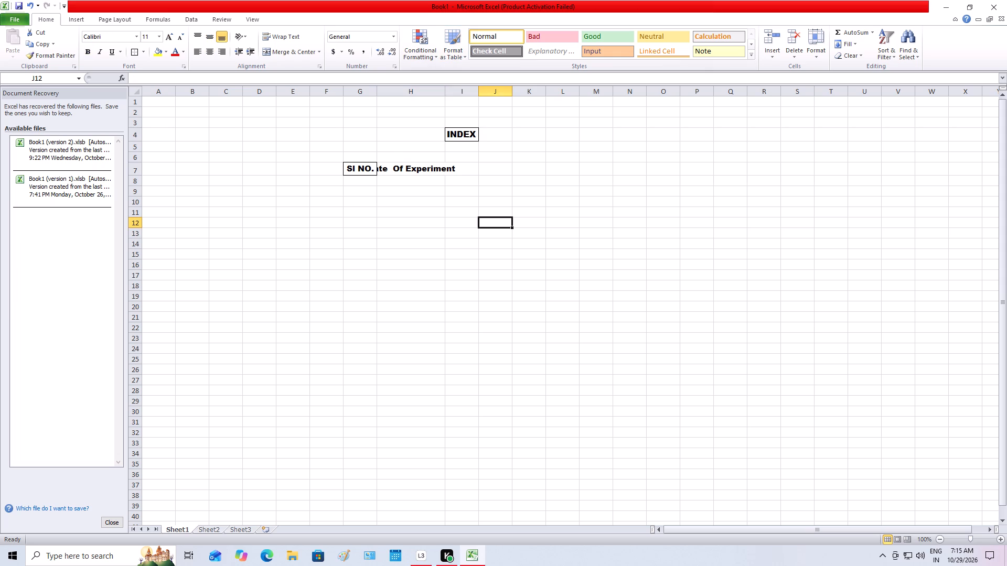
Widen column I to a width of about 22, leaving ample room for another header.
{"action": "left_click", "coordinate": [448, 169]}
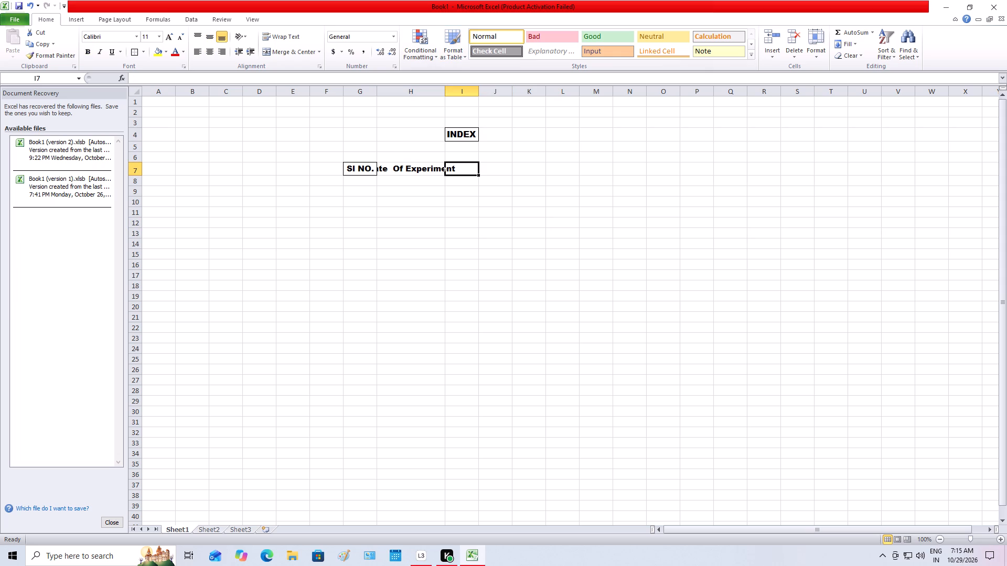
{"action": "left_click_drag", "start_coordinate": [478, 91], "coordinate": [463, 91]}
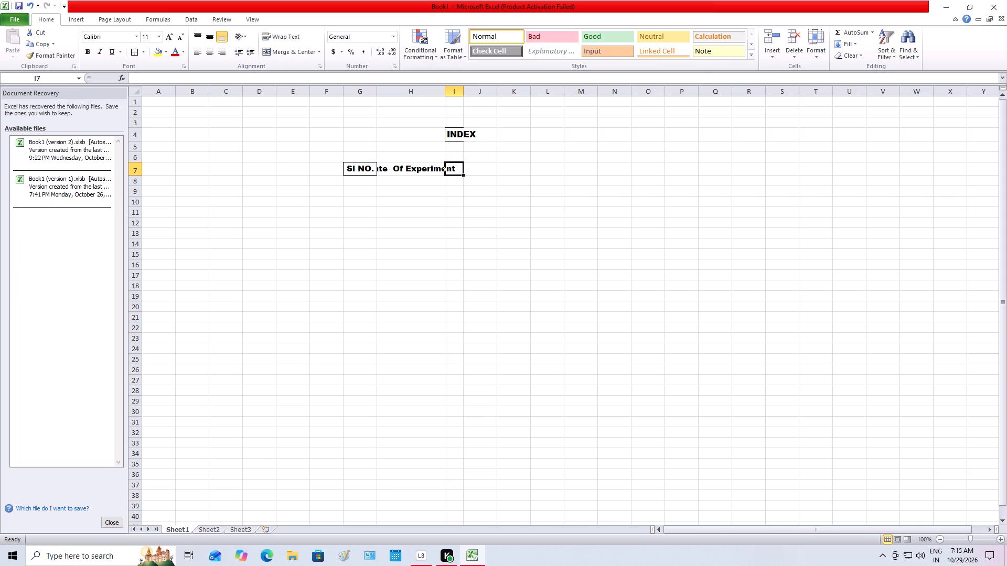
{"action": "left_click", "coordinate": [436, 207]}
{"action": "left_click", "coordinate": [460, 167]}
{"action": "left_click_drag", "start_coordinate": [462, 93], "coordinate": [527, 95]}
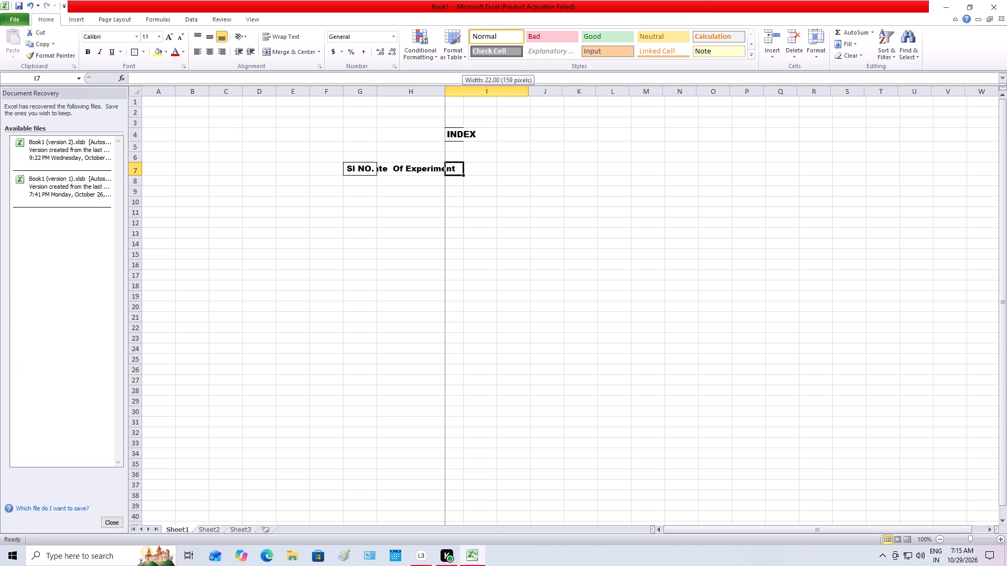
{"action": "left_click_drag", "start_coordinate": [527, 95], "coordinate": [531, 96]}
{"action": "left_click", "coordinate": [489, 167]}
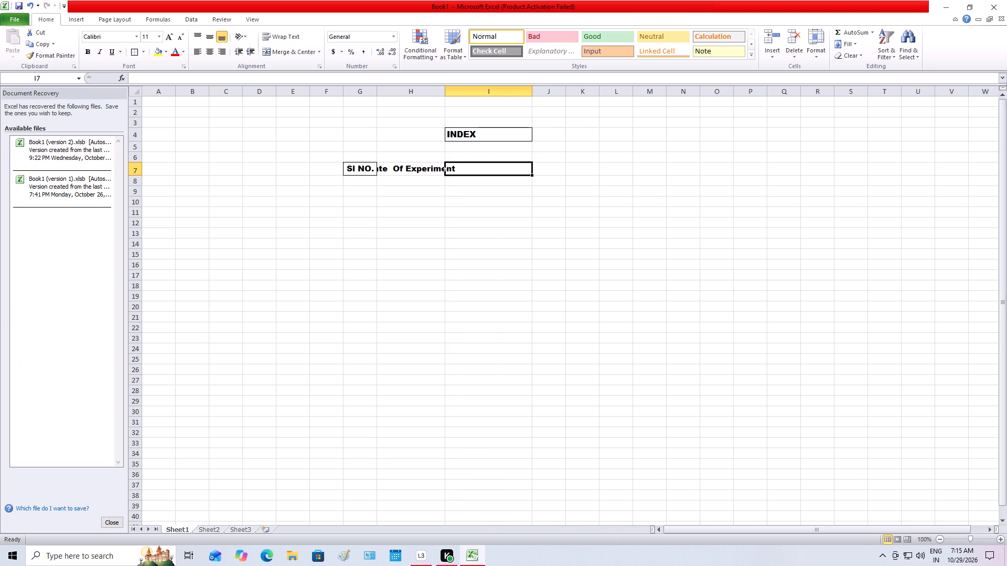
Widen column H further so the Arial Black Date Of Experiment header fits with a small margin on both sides.
{"action": "left_click", "coordinate": [449, 201]}
{"action": "left_click", "coordinate": [439, 174]}
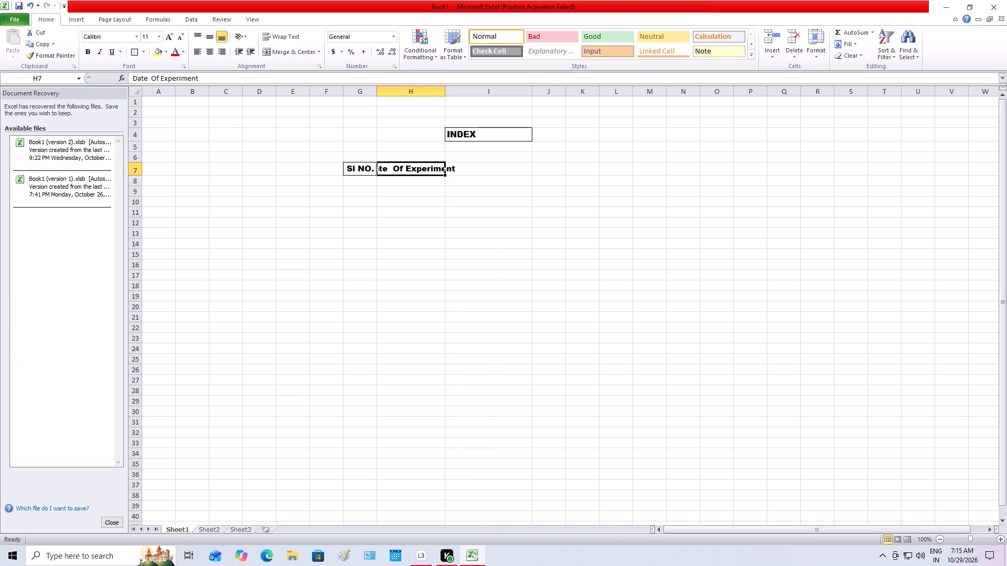
{"action": "left_click_drag", "start_coordinate": [444, 89], "coordinate": [458, 89]}
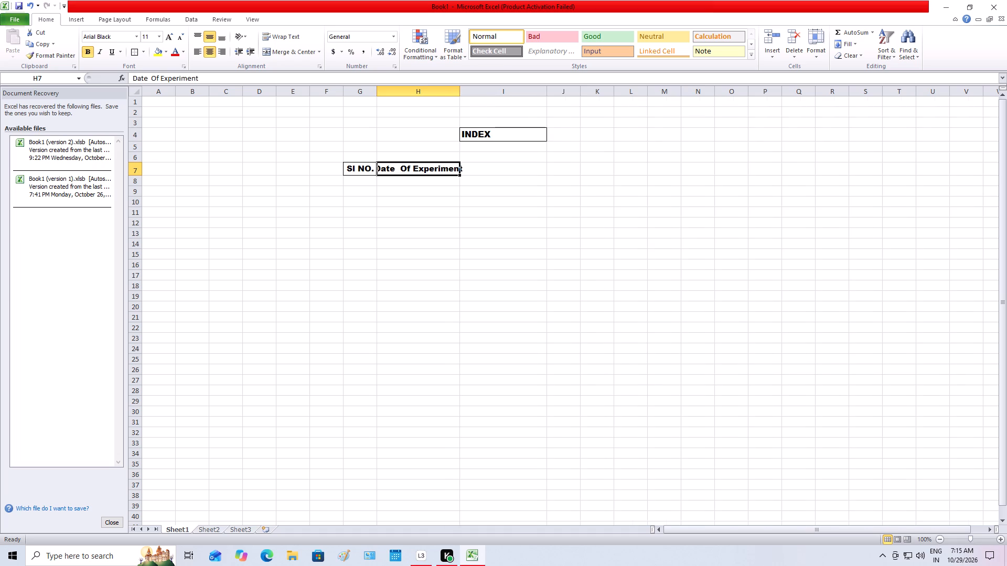
{"action": "left_click_drag", "start_coordinate": [458, 90], "coordinate": [464, 90]}
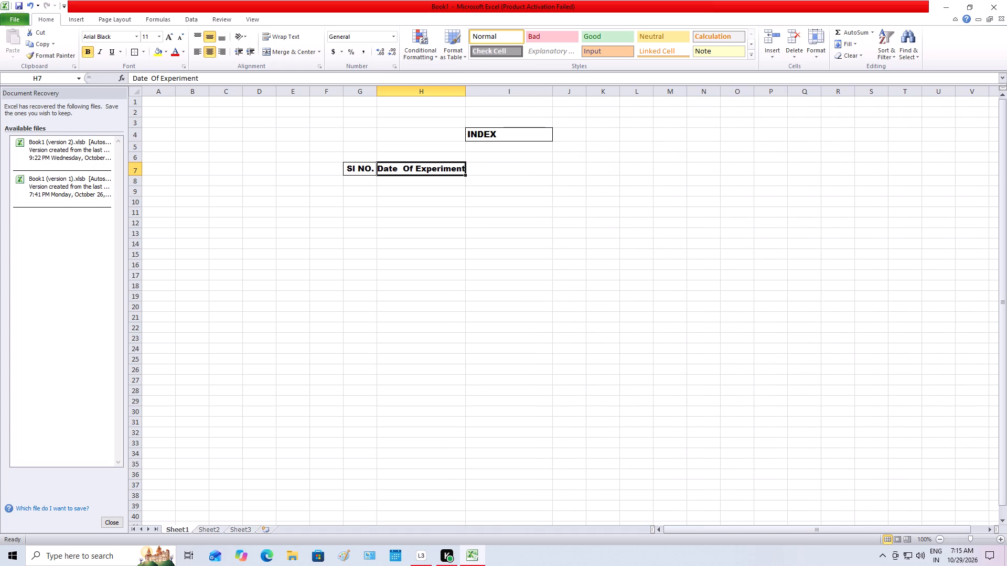
{"action": "left_click_drag", "start_coordinate": [468, 90], "coordinate": [478, 90]}
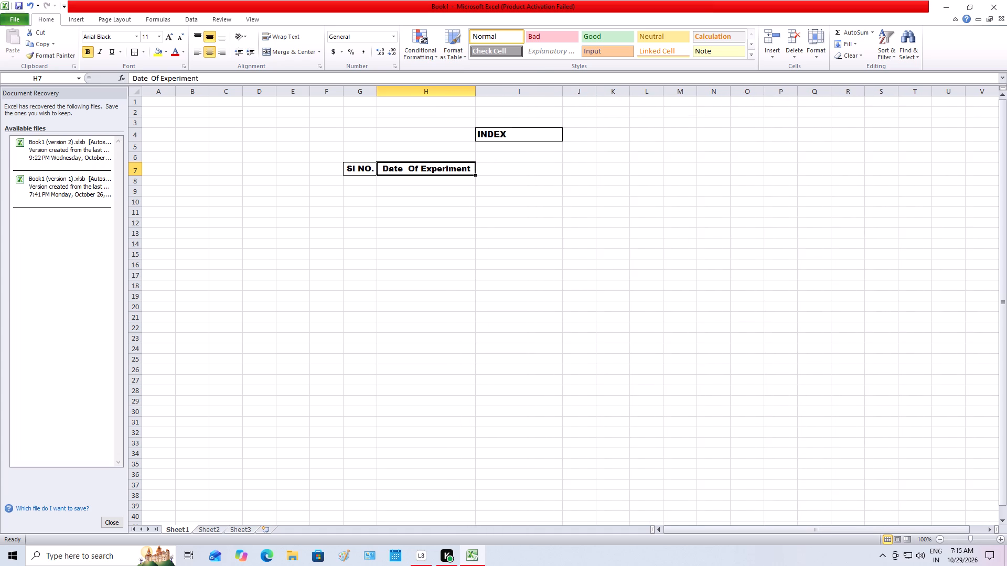
{"action": "left_click", "coordinate": [476, 91]}
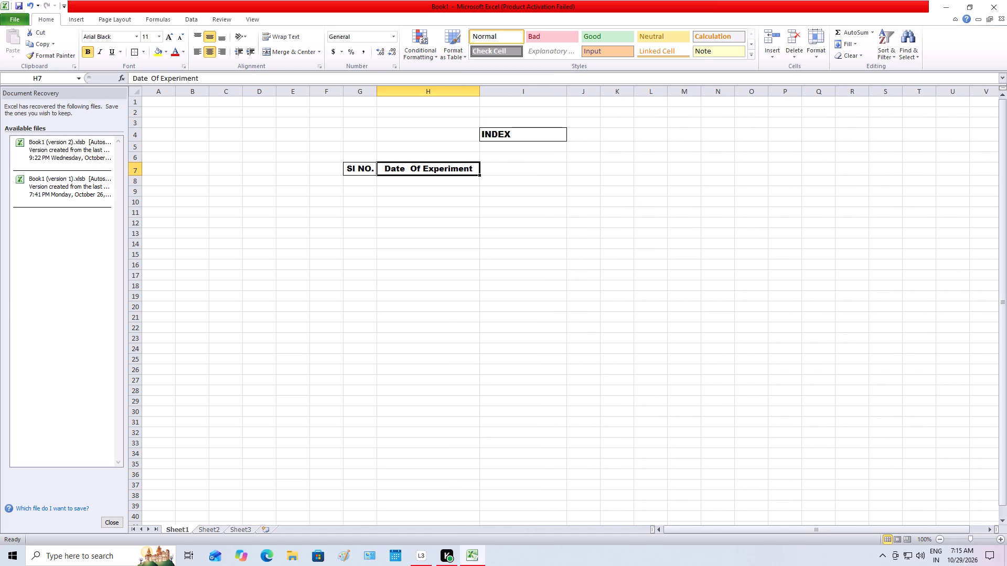
Enter the header DATE OF SUBMISSION in capitals in cell I7, beside the Date Of Experiment header.
{"action": "left_click", "coordinate": [501, 167]}
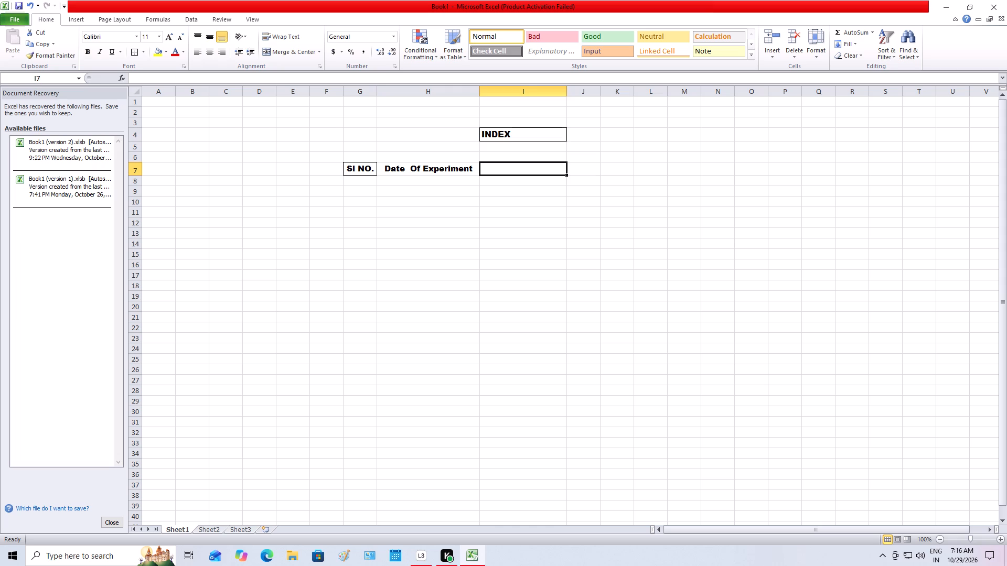
{"action": "type", "text": "da"}
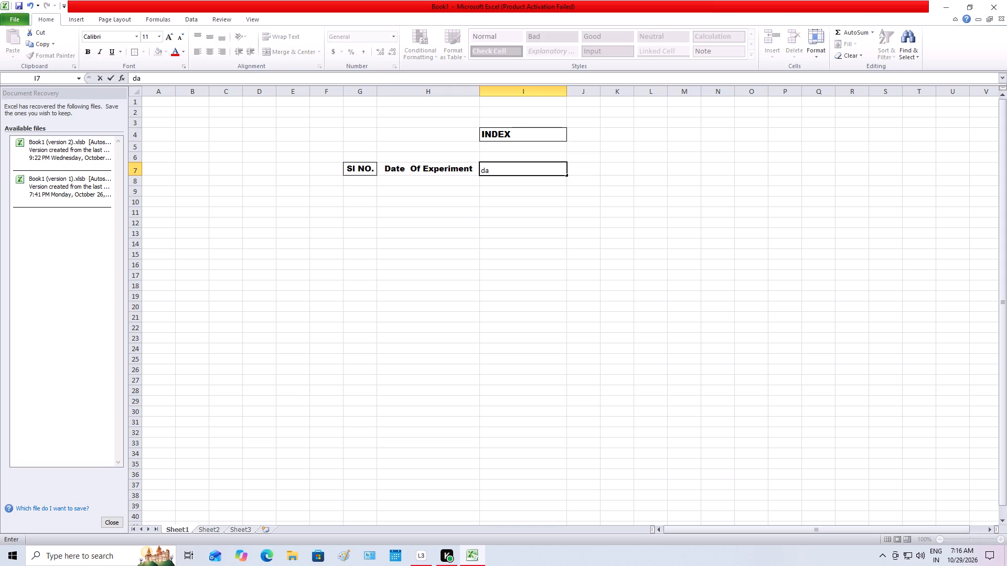
{"action": "key", "text": "BackSpace"}
{"action": "key", "text": "BackSpace"}
{"action": "type", "text": "DA"}
{"action": "type", "text": "TE"}
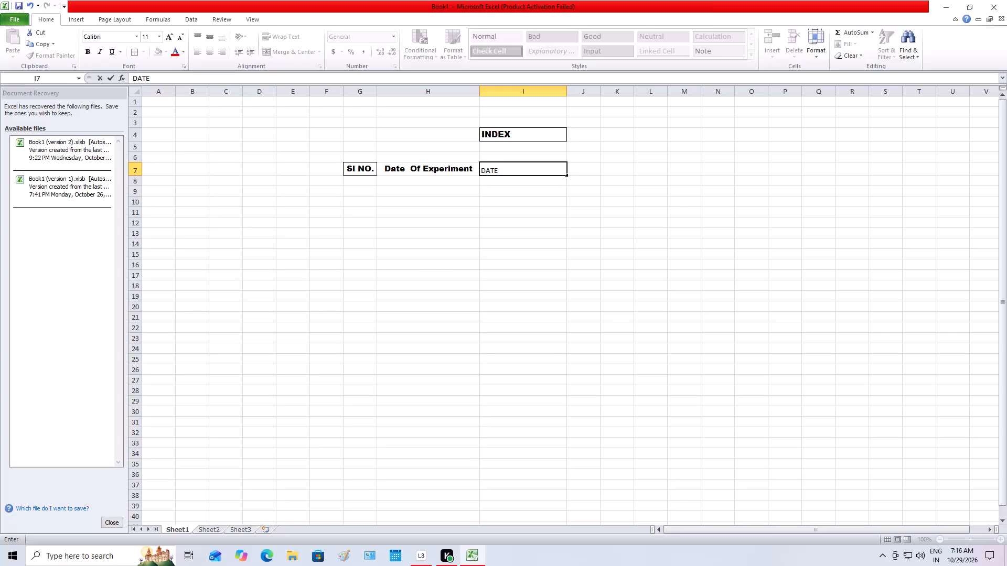
{"action": "key", "text": "space"}
{"action": "type", "text": "OF SUBMISSION"}
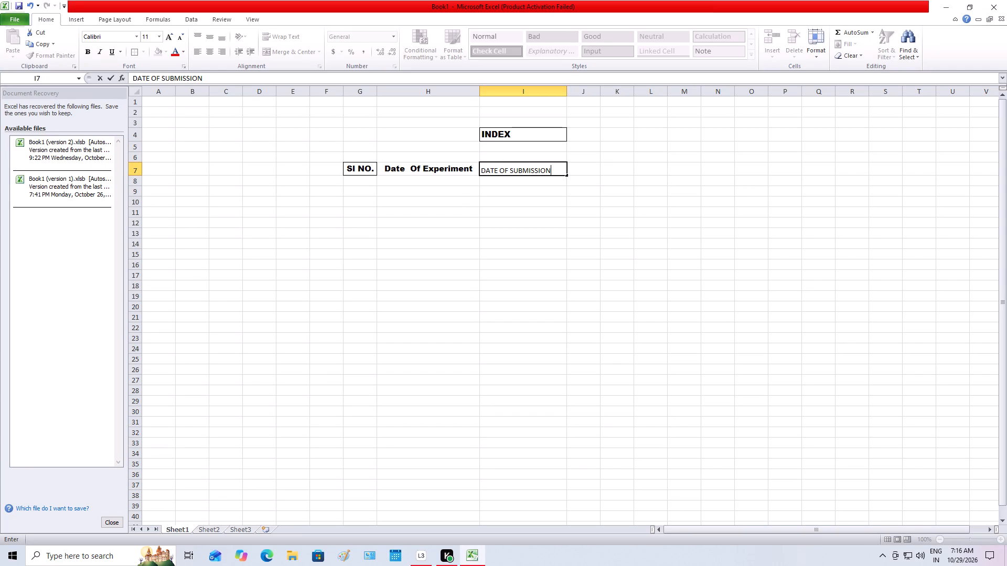
Retype the H7 header in capitals as DATE OF EXPERIMENT.
{"action": "left_click", "coordinate": [414, 166]}
{"action": "type", "text": "DATE"}
{"action": "key", "text": "space"}
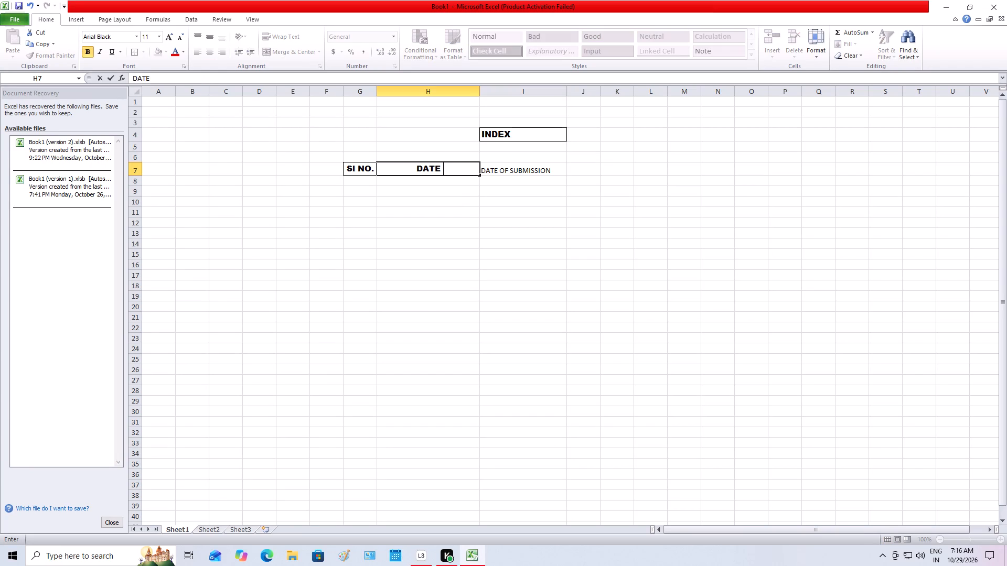
{"action": "type", "text": "OF"}
{"action": "key", "text": "space"}
{"action": "type", "text": "EXPER"}
{"action": "type", "text": "IMENT"}
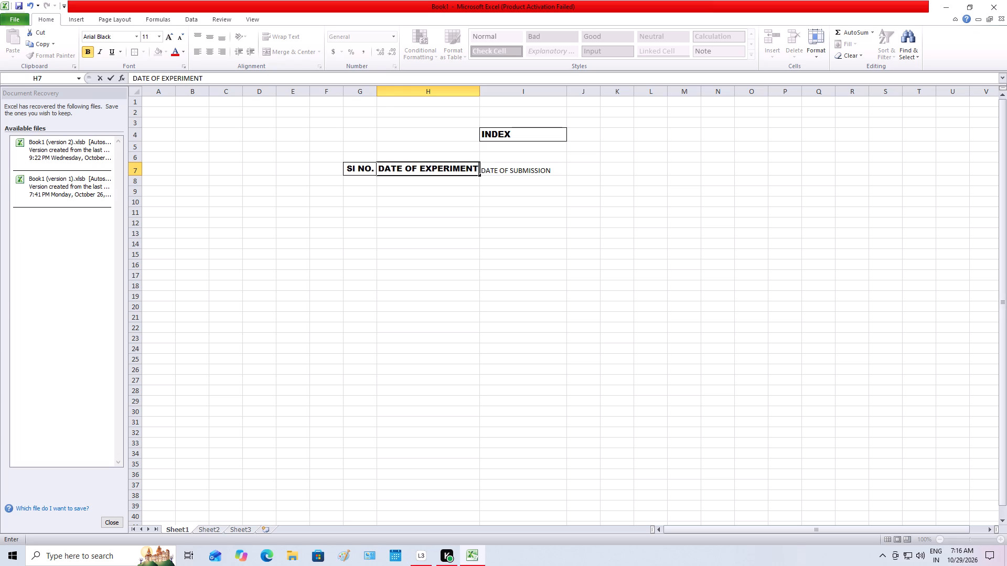
Align the DATE OF SUBMISSION header in I7 to the middle vertically and center it horizontally.
{"action": "left_click", "coordinate": [523, 168]}
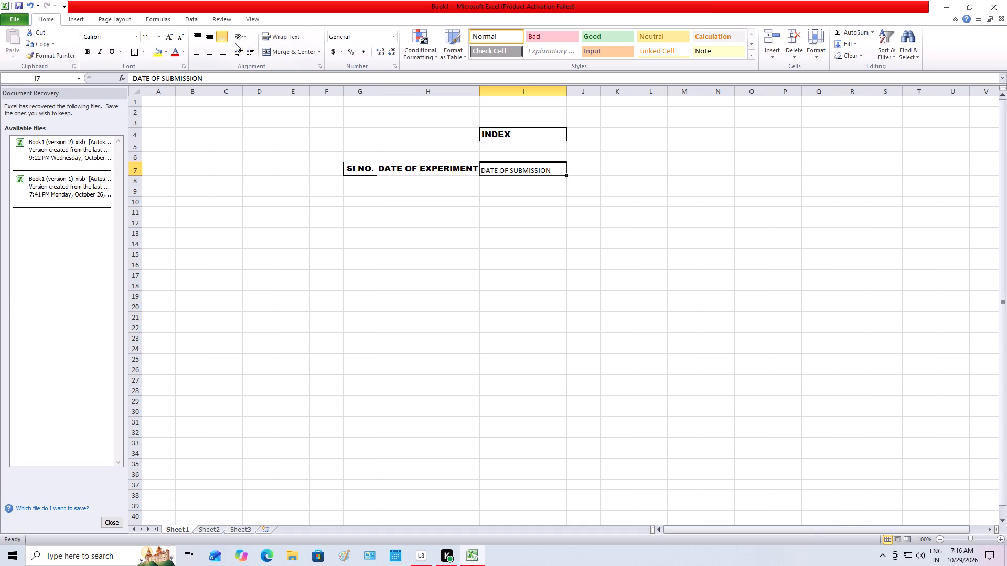
{"action": "left_click", "coordinate": [215, 39]}
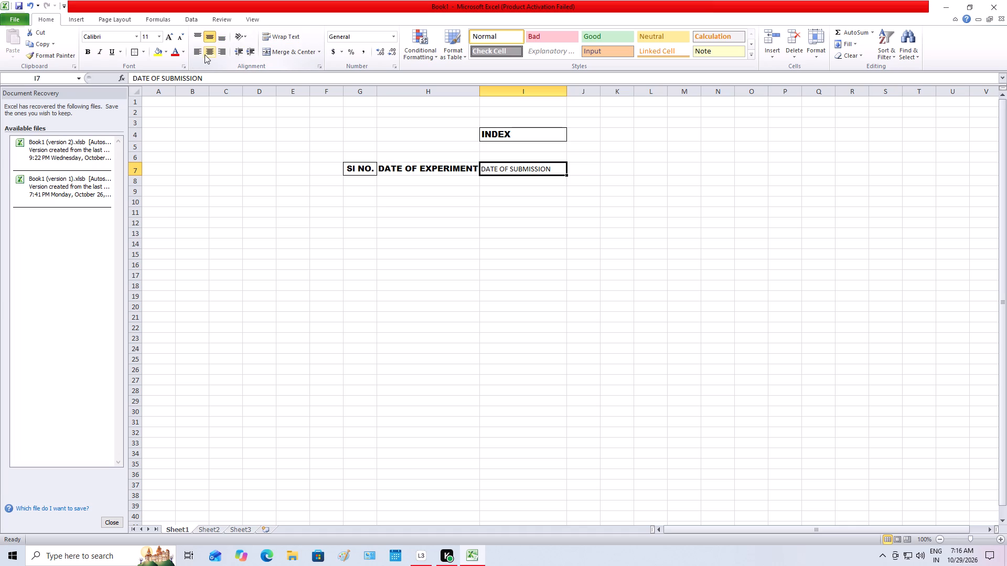
{"action": "left_click", "coordinate": [206, 55]}
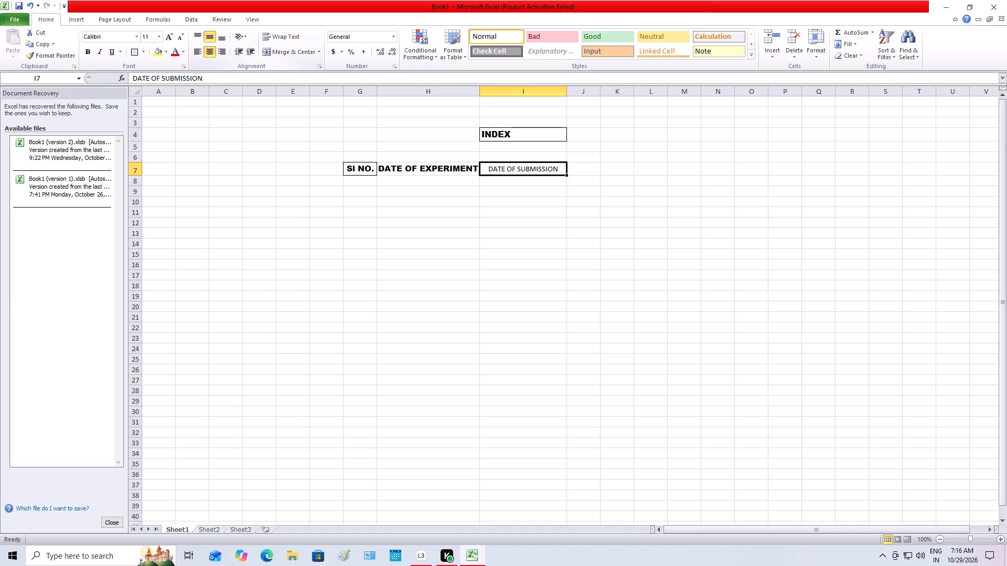
Widen column H slightly so the capitalized DATE OF EXPERIMENT header has a small margin on both sides.
{"action": "left_click", "coordinate": [436, 172]}
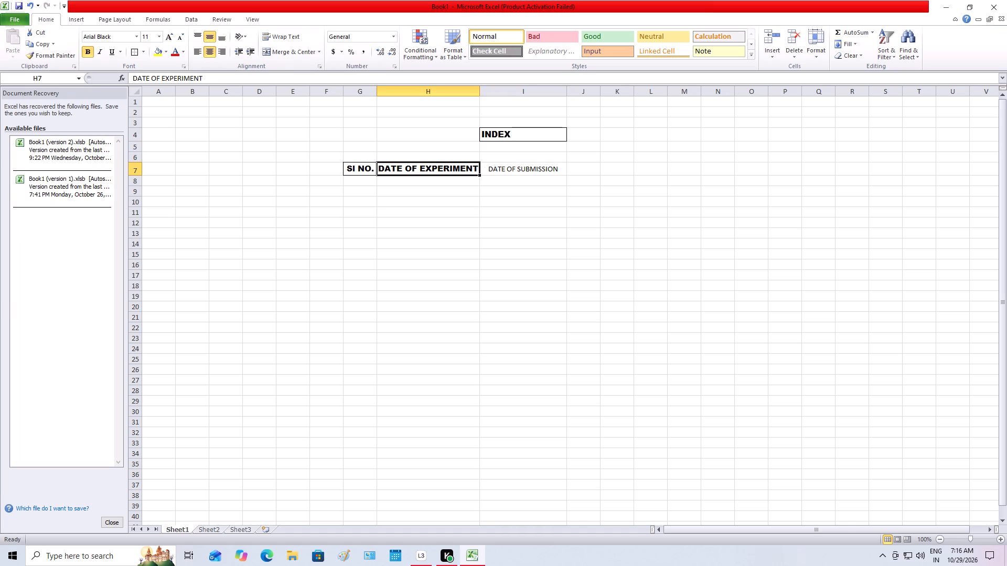
{"action": "left_click_drag", "start_coordinate": [480, 89], "coordinate": [485, 89]}
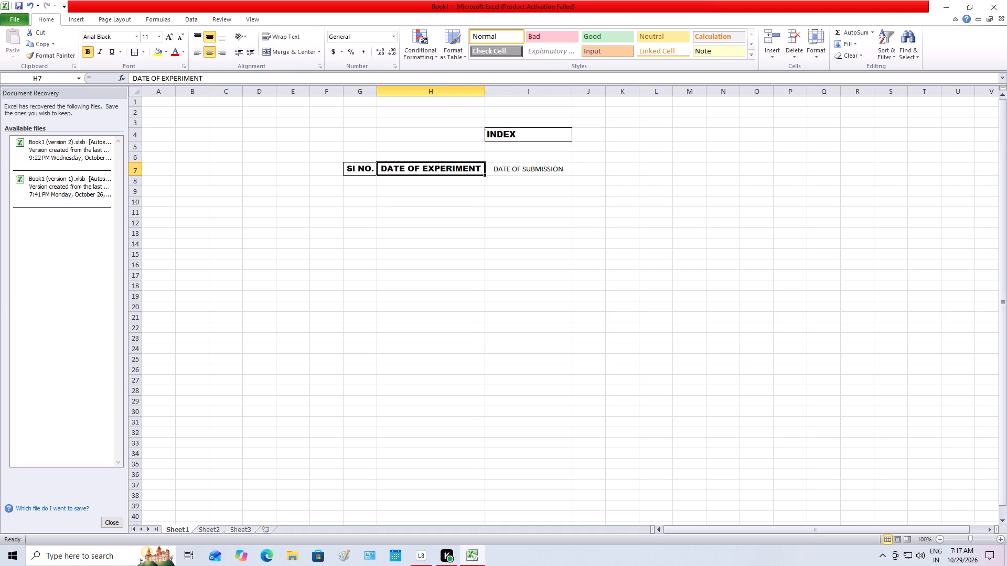
Enter the header NAME OF EXPERIMENT in cell J7, next to DATE OF SUBMISSION.
{"action": "left_click", "coordinate": [599, 172]}
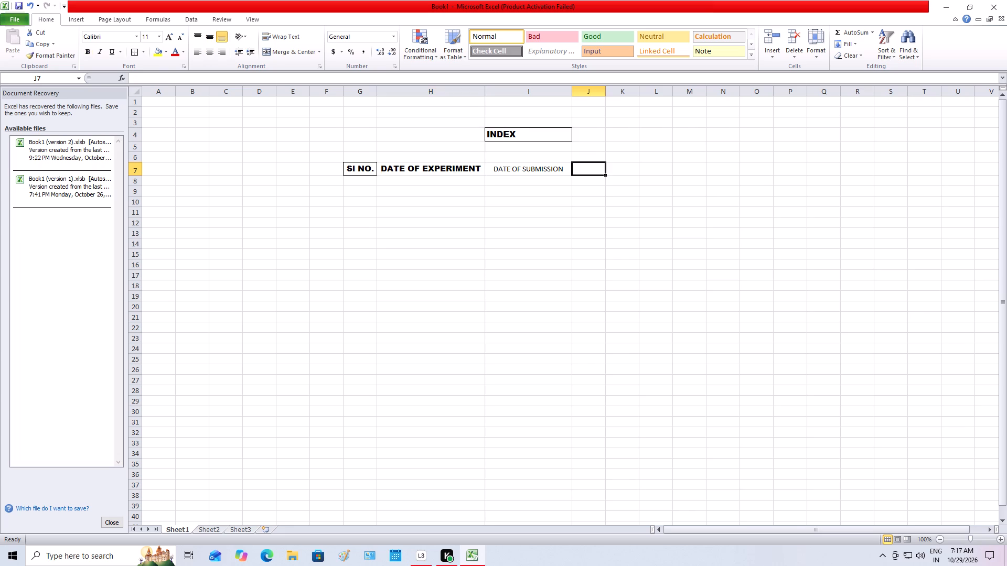
{"action": "type", "text": "NAME"}
{"action": "key", "text": "space"}
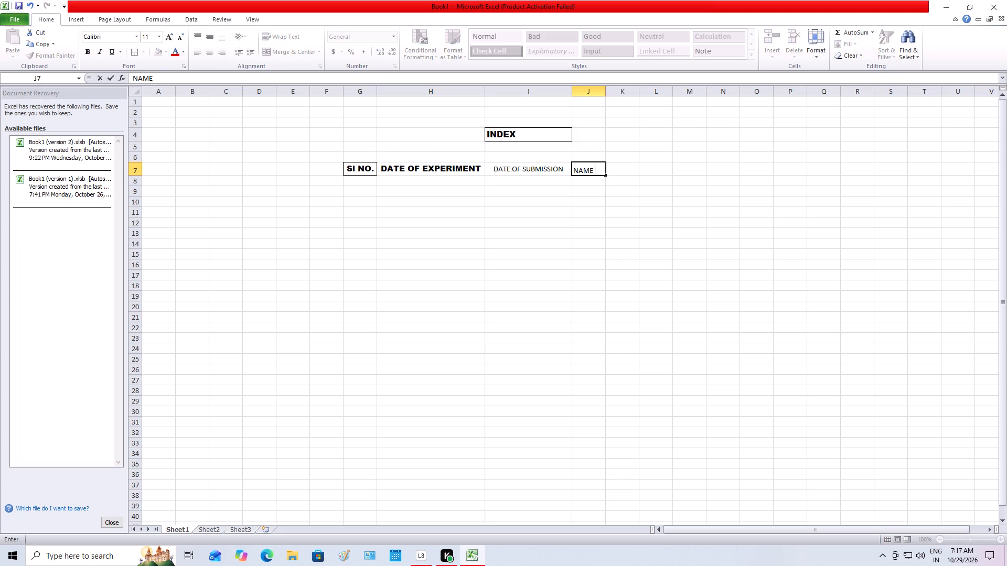
{"action": "type", "text": "OF"}
{"action": "key", "text": "space"}
{"action": "type", "text": "EXPERIMEN"}
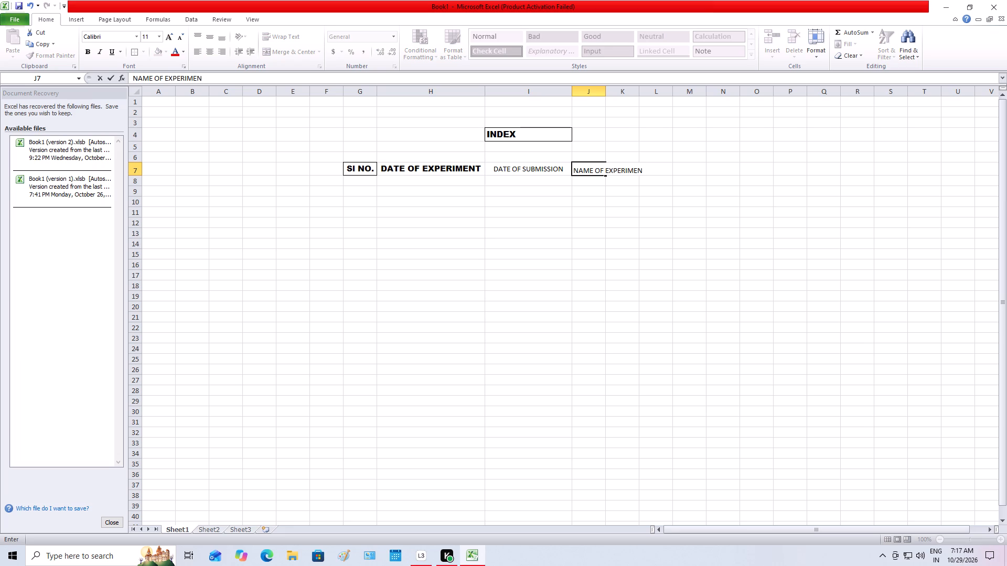
{"action": "key", "text": "t"}
{"action": "left_click", "coordinate": [730, 242]}
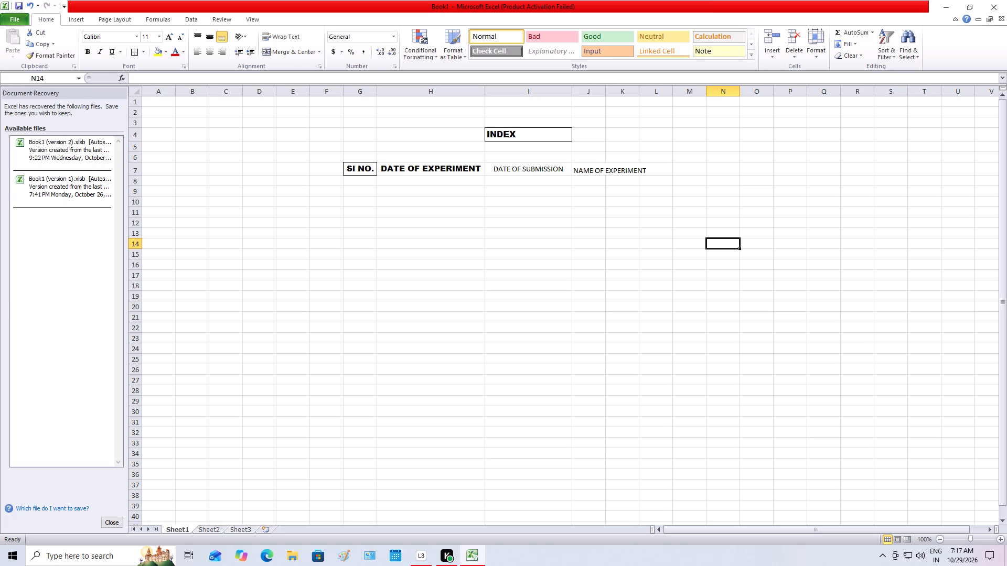
Enter the header SIGNATURE in cell K7, next to NAME OF EXPERIMENT.
{"action": "left_click", "coordinate": [654, 168]}
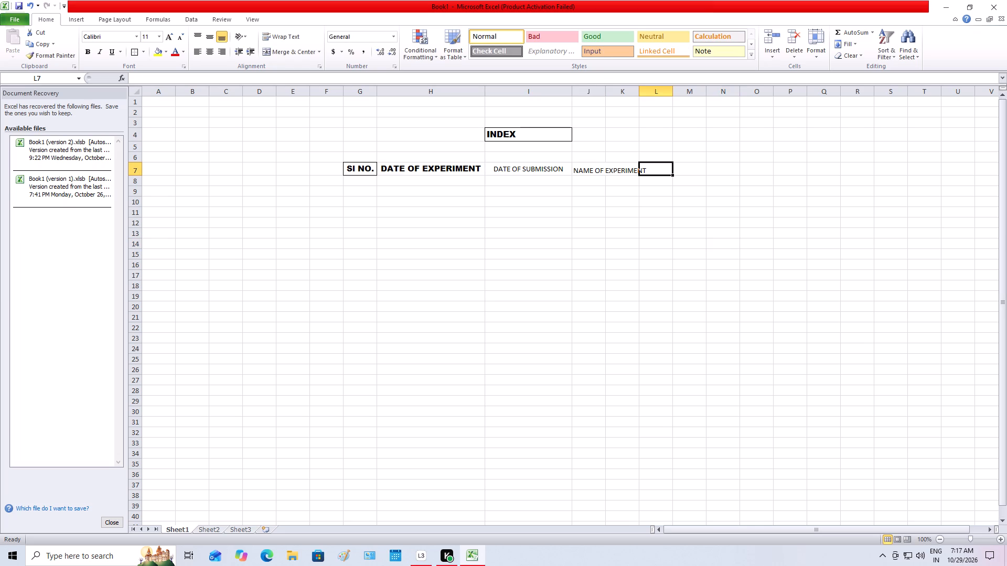
{"action": "left_click", "coordinate": [626, 164]}
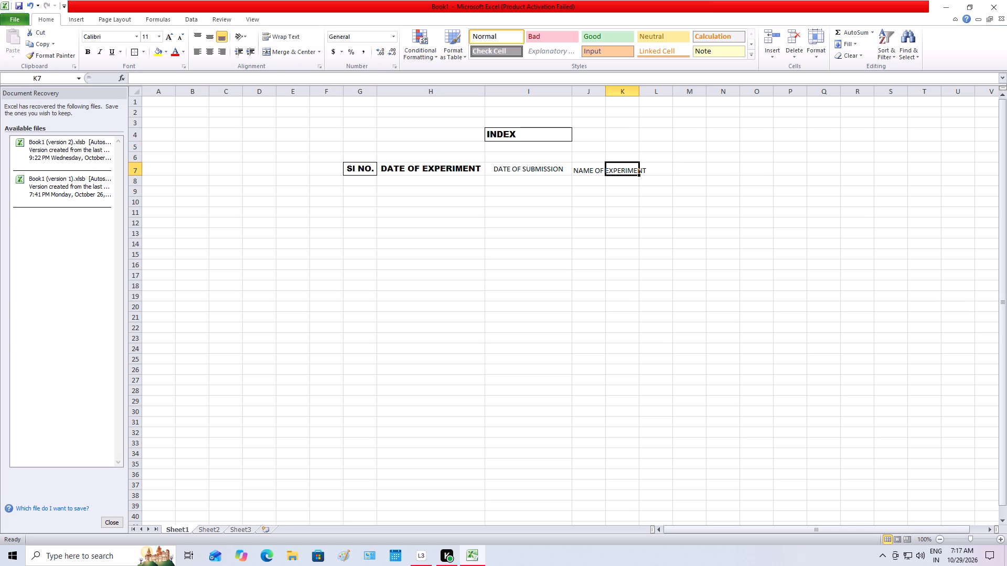
{"action": "type", "text": "SIGNATURE"}
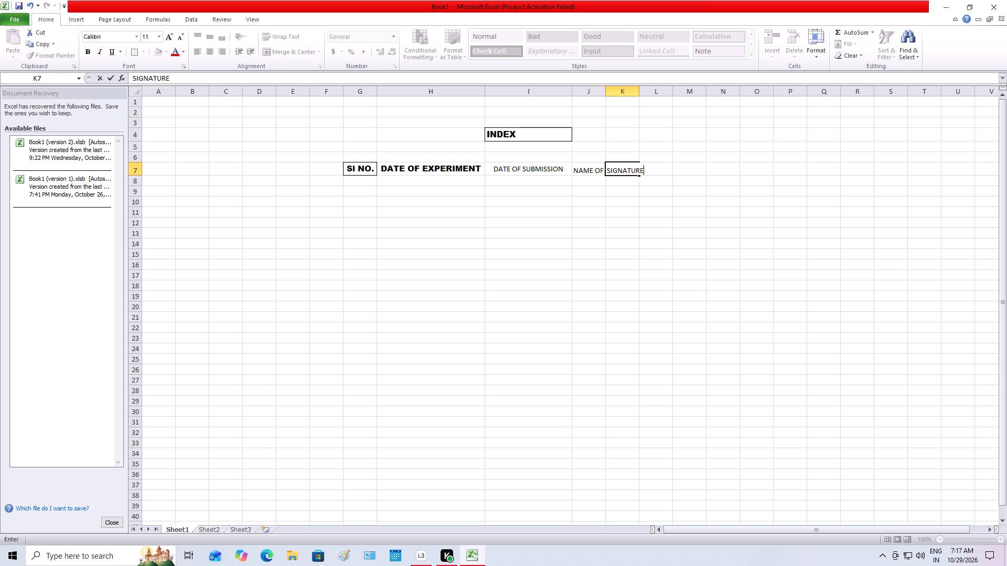
{"action": "left_click", "coordinate": [660, 235]}
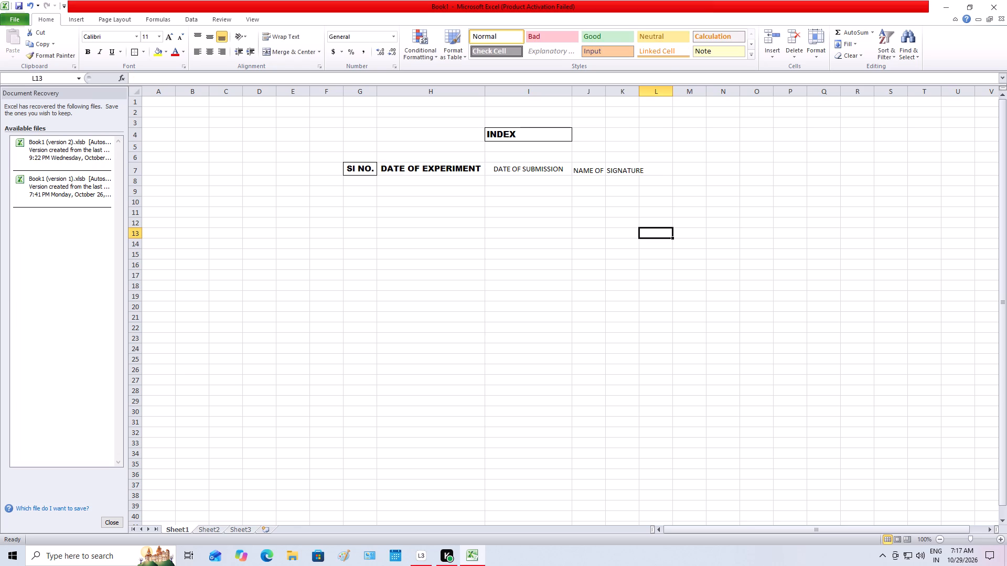
Widen columns J and K so the NAME OF EXPERIMENT and SIGNATURE headers each fit inside their cells.
{"action": "left_click_drag", "start_coordinate": [606, 89], "coordinate": [651, 97]}
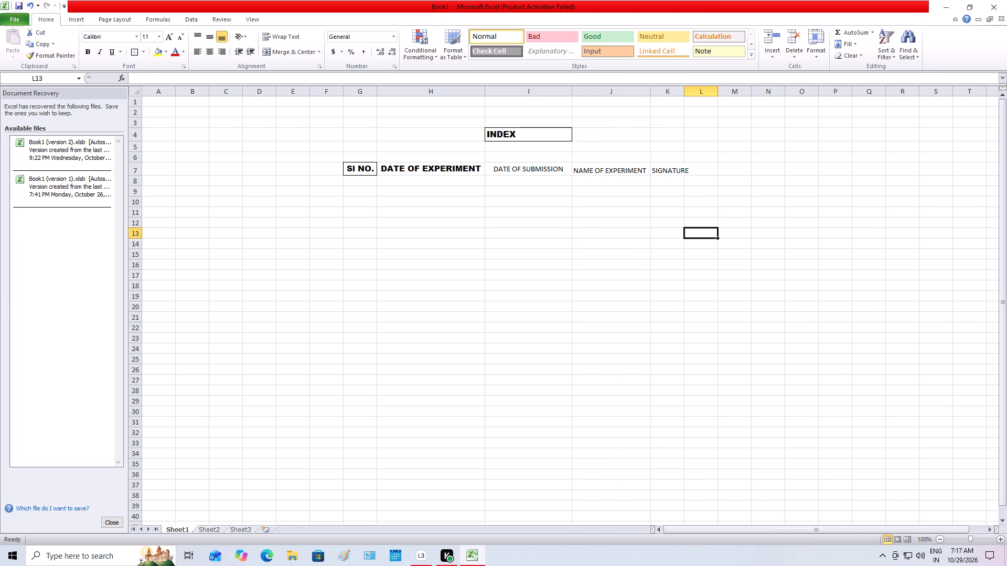
{"action": "left_click_drag", "start_coordinate": [685, 90], "coordinate": [696, 93]}
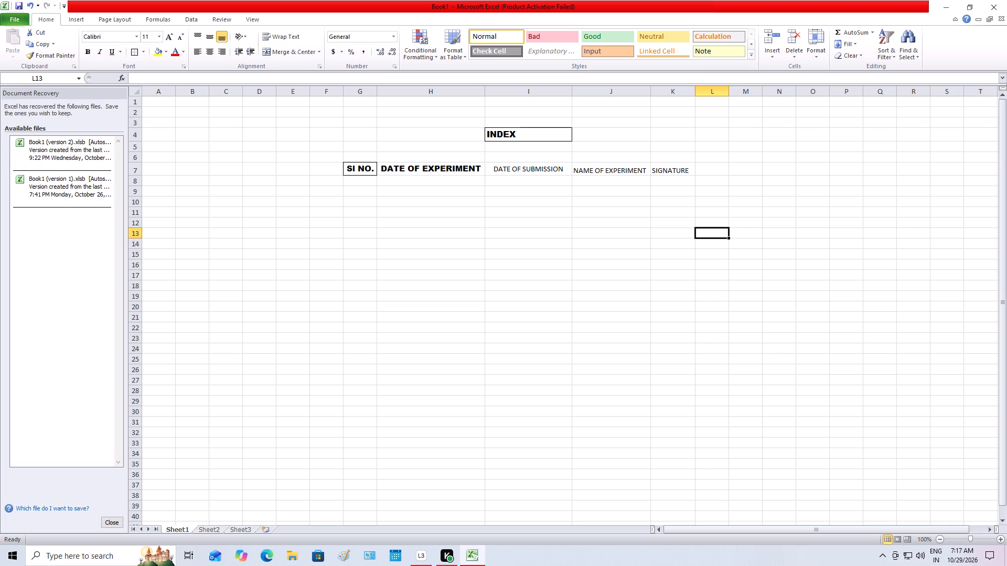
Format the whole header row G7:K7 in bold with the Arial Black font.
{"action": "left_click_drag", "start_coordinate": [355, 171], "coordinate": [618, 171]}
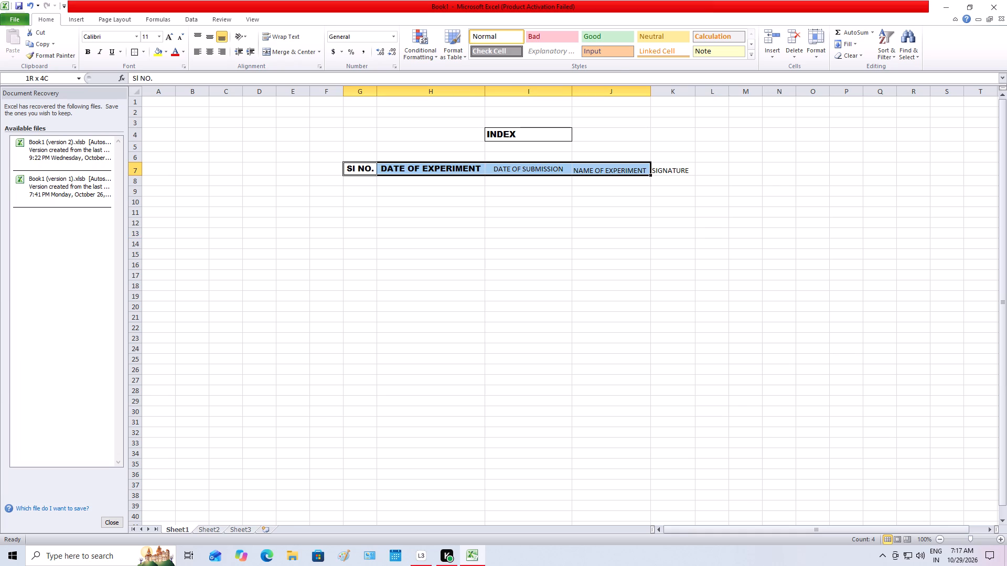
{"action": "left_click_drag", "start_coordinate": [618, 171], "coordinate": [666, 171]}
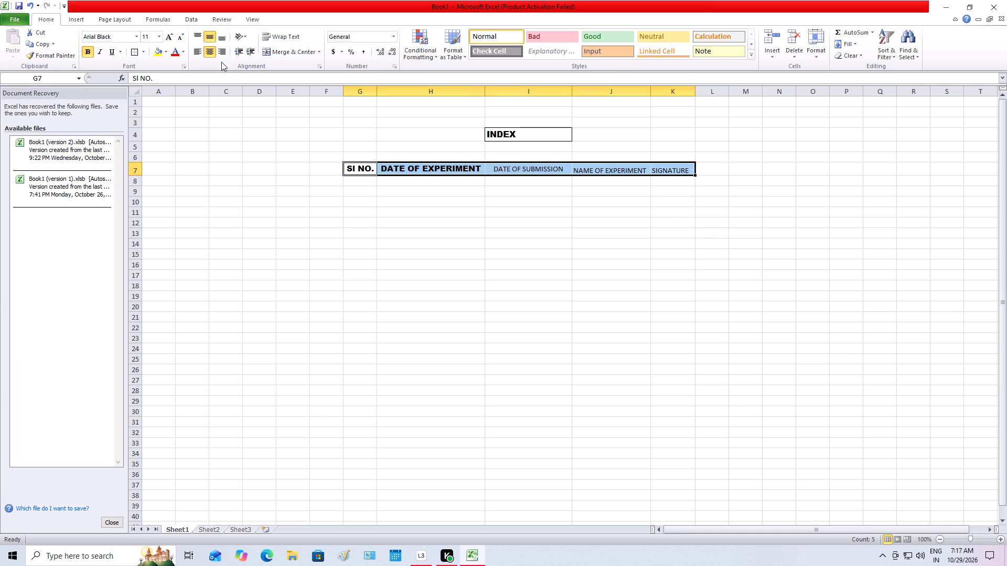
{"action": "left_click", "coordinate": [88, 53]}
{"action": "left_click", "coordinate": [88, 53]}
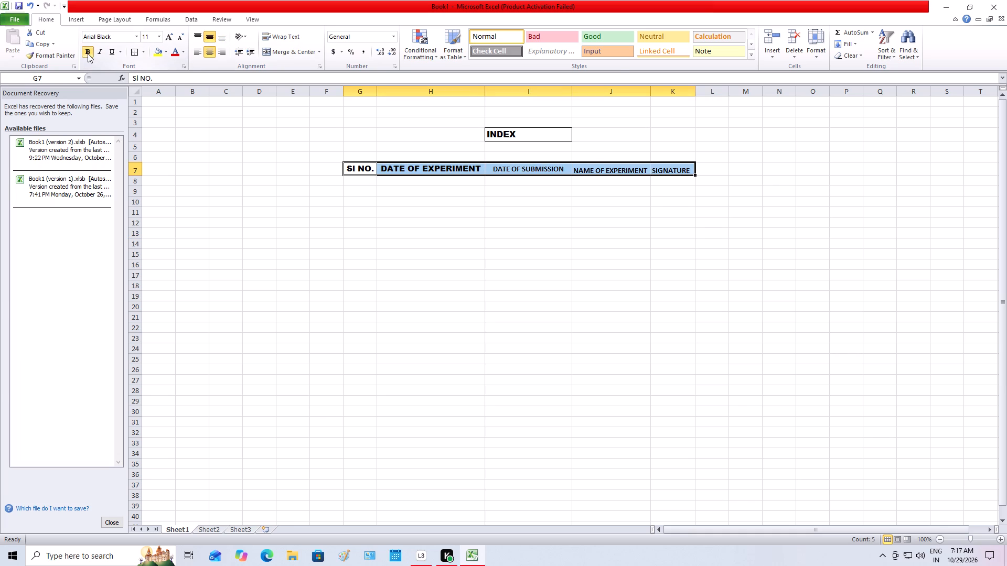
{"action": "left_click", "coordinate": [137, 34]}
{"action": "left_click", "coordinate": [135, 106]}
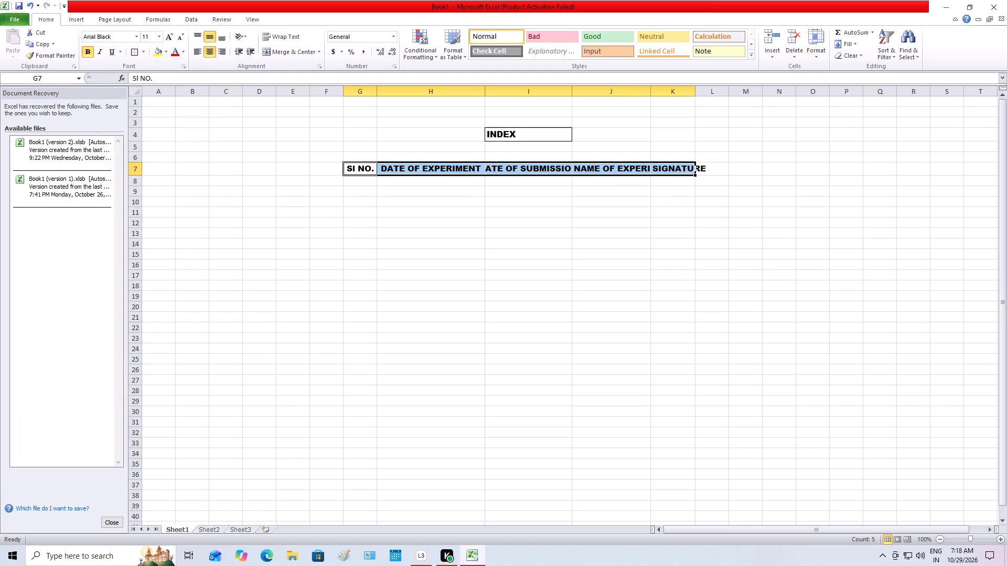
{"action": "left_click", "coordinate": [414, 223]}
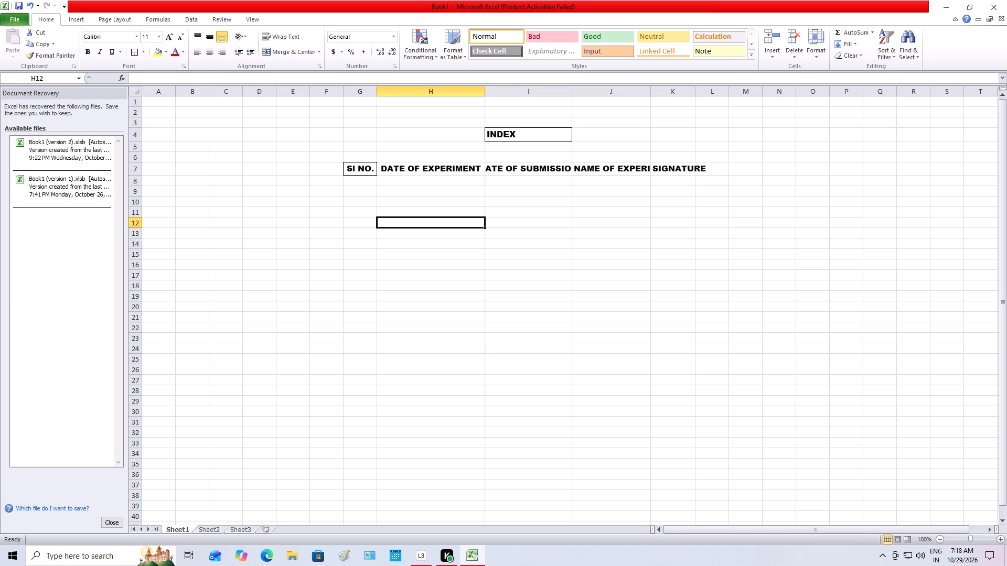
Apply all borders to the header row cells G7:K7, from Sl NO. to SIGNATURE.
{"action": "left_click", "coordinate": [415, 170]}
{"action": "left_click_drag", "start_coordinate": [366, 168], "coordinate": [458, 169]}
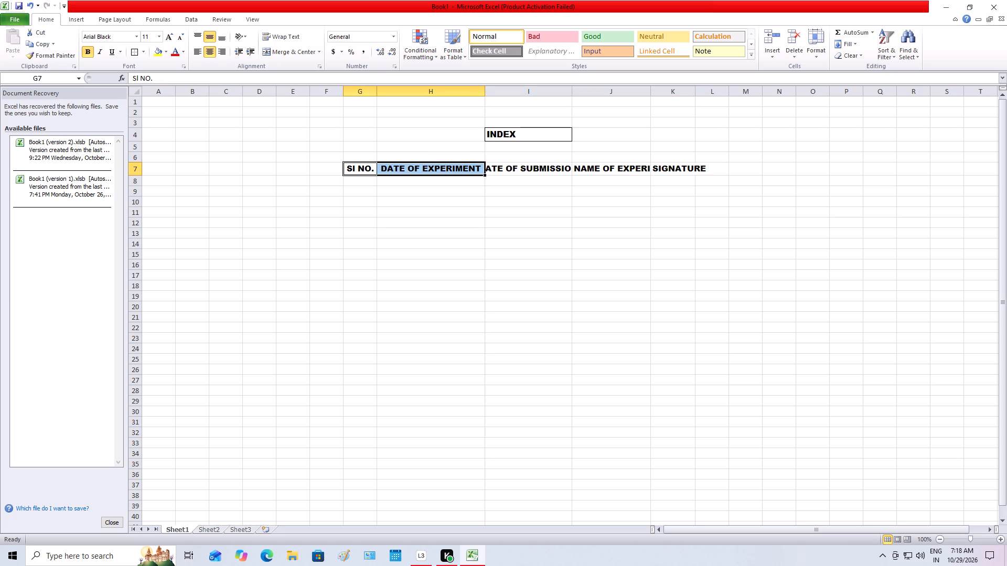
{"action": "left_click_drag", "start_coordinate": [458, 169], "coordinate": [704, 173]}
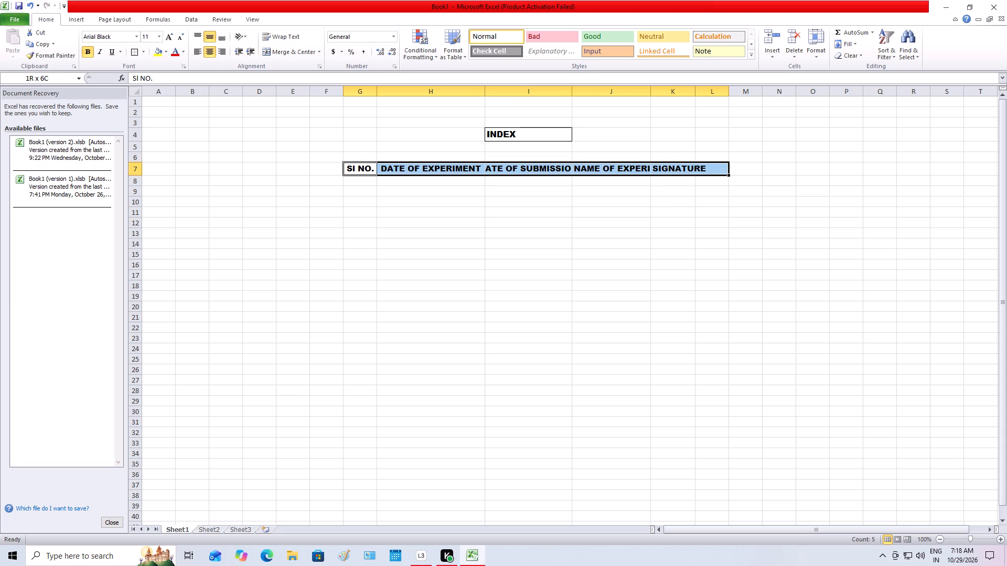
{"action": "left_click_drag", "start_coordinate": [704, 173], "coordinate": [684, 173]}
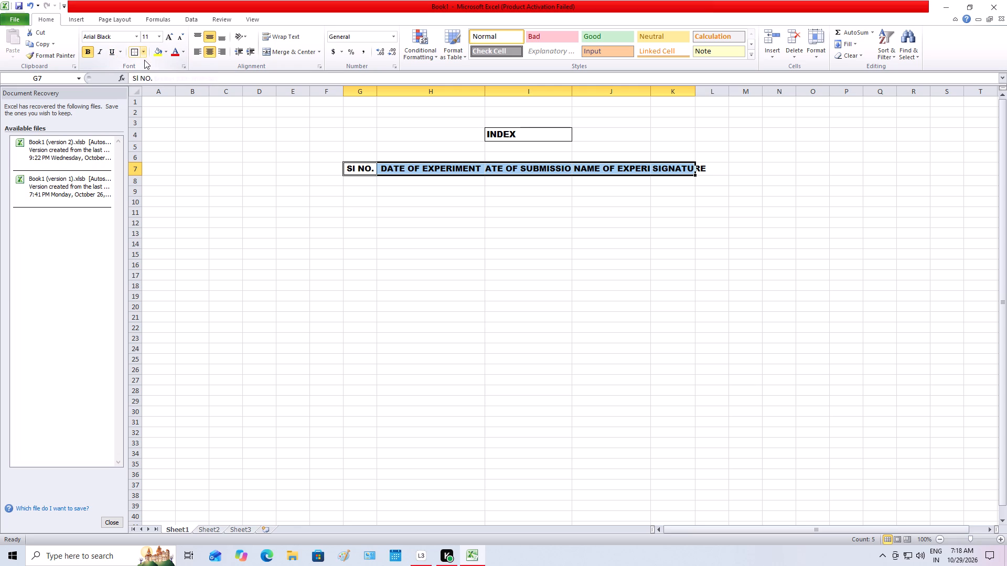
{"action": "left_click", "coordinate": [143, 53]}
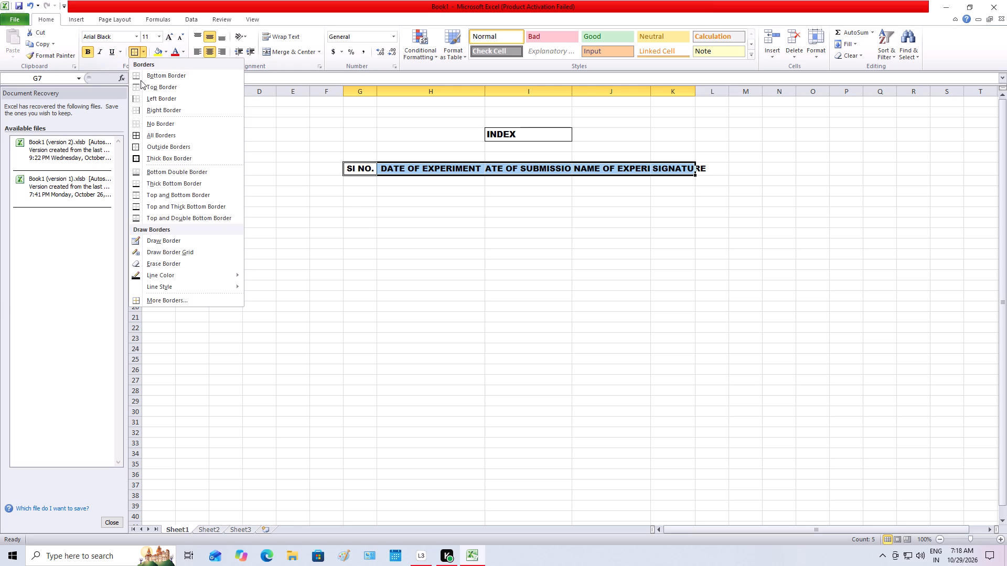
{"action": "left_click", "coordinate": [143, 134]}
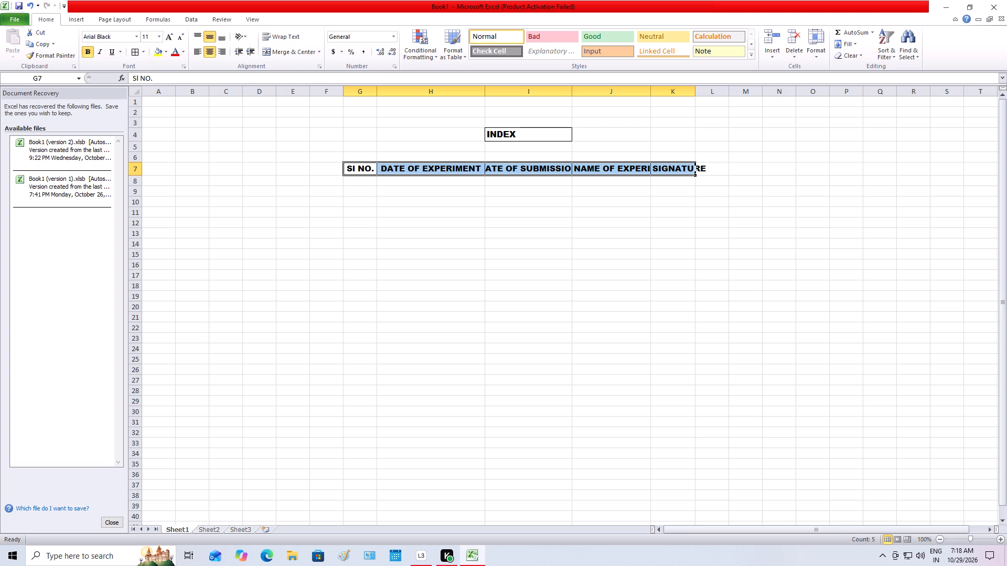
Widen columns I, J and K so the DATE OF SUBMISSION, NAME OF EXPERIMENT and SIGNATURE headers fit inside their cells.
{"action": "left_click_drag", "start_coordinate": [572, 91], "coordinate": [596, 93]}
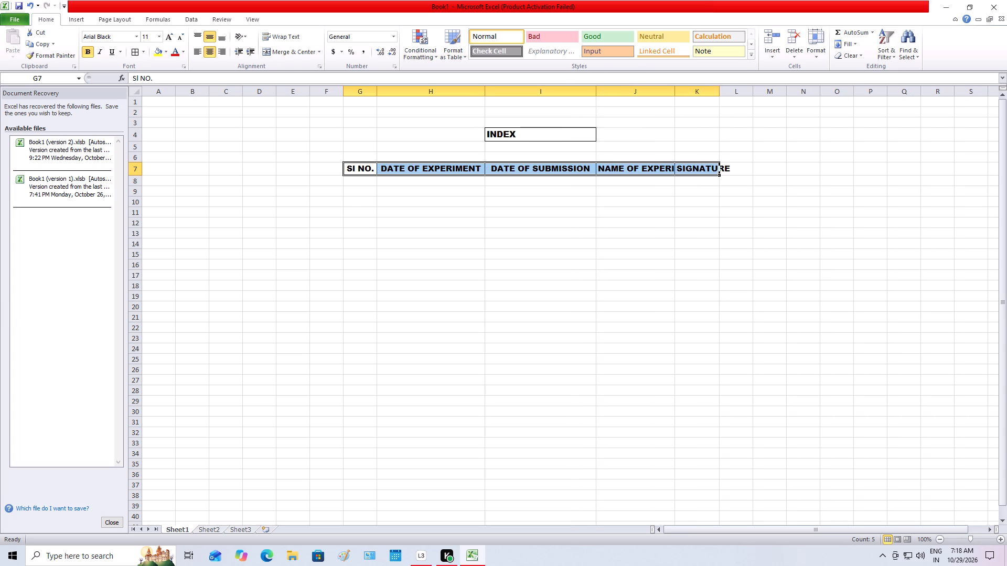
{"action": "left_click_drag", "start_coordinate": [676, 90], "coordinate": [697, 92]}
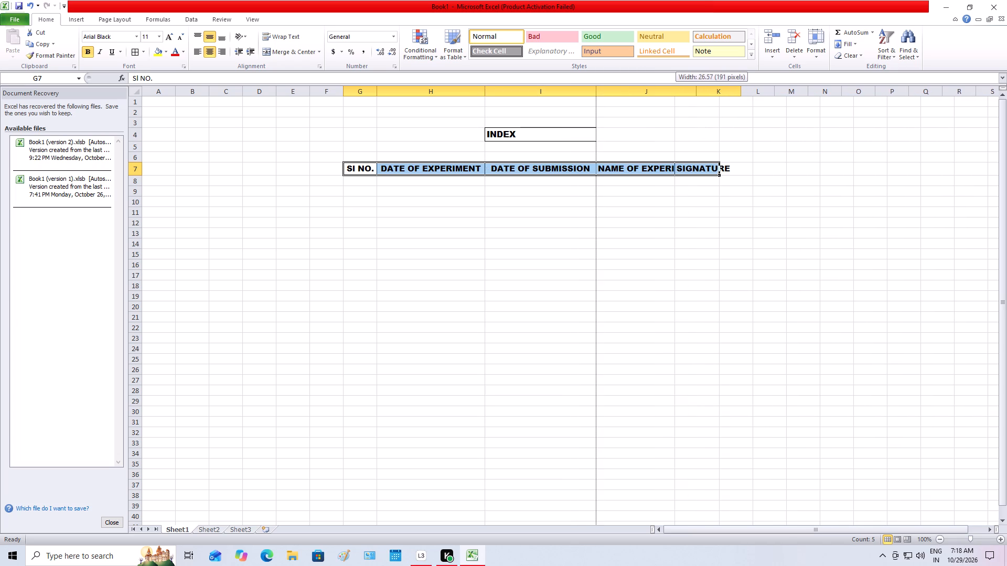
{"action": "left_click_drag", "start_coordinate": [697, 92], "coordinate": [700, 93]}
{"action": "left_click_drag", "start_coordinate": [700, 88], "coordinate": [730, 87]}
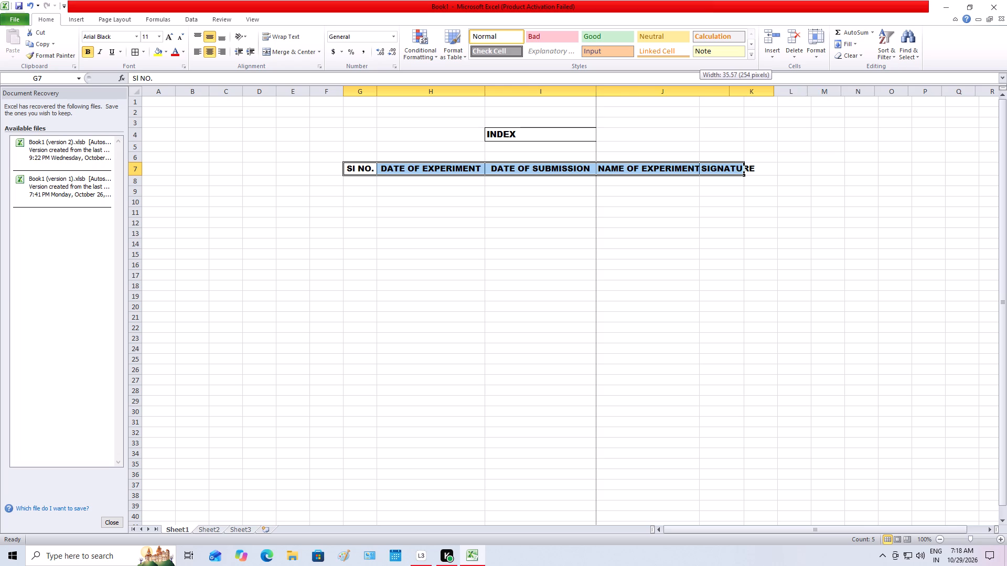
{"action": "left_click_drag", "start_coordinate": [730, 87], "coordinate": [724, 87]}
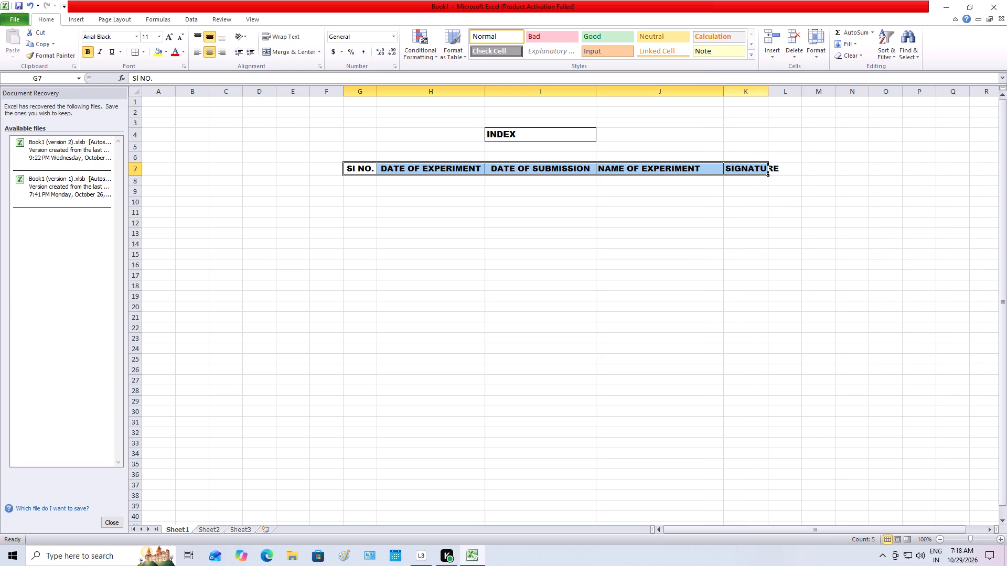
{"action": "left_click_drag", "start_coordinate": [768, 89], "coordinate": [791, 92]}
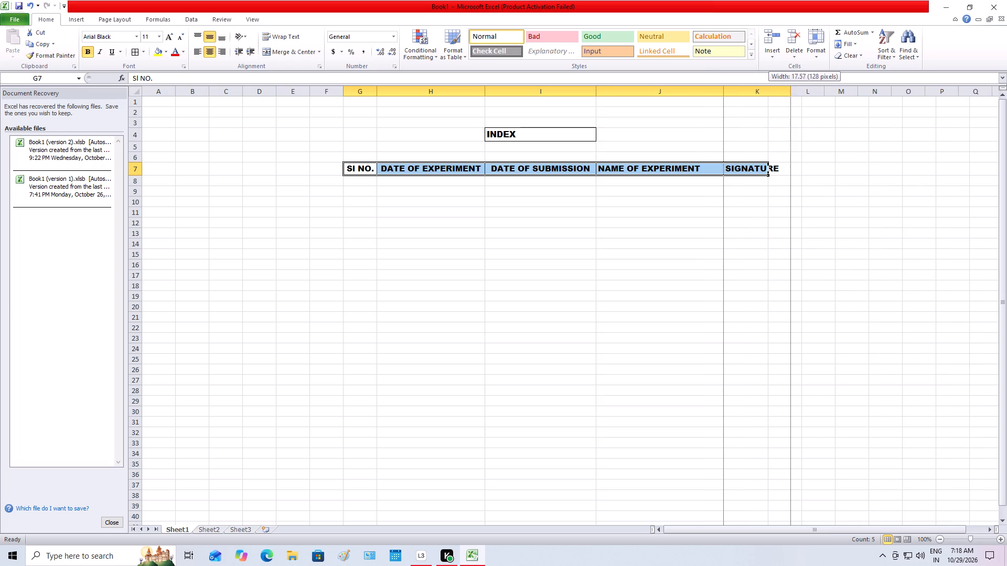
{"action": "left_click_drag", "start_coordinate": [791, 92], "coordinate": [792, 92]}
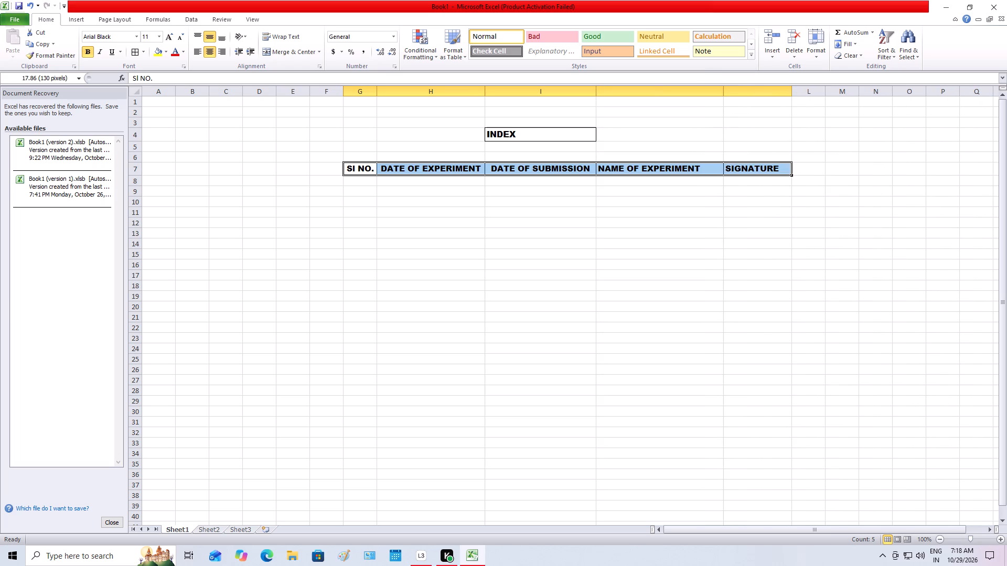
Narrow the empty column F beside the Sl NO. column to a thin strip.
{"action": "left_click", "coordinate": [349, 90]}
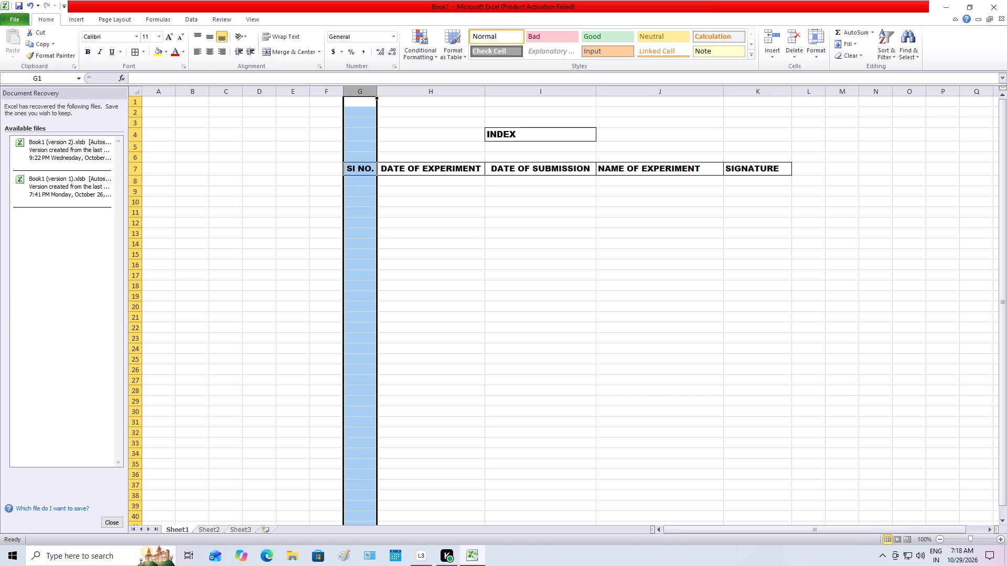
{"action": "left_click_drag", "start_coordinate": [343, 89], "coordinate": [319, 89]}
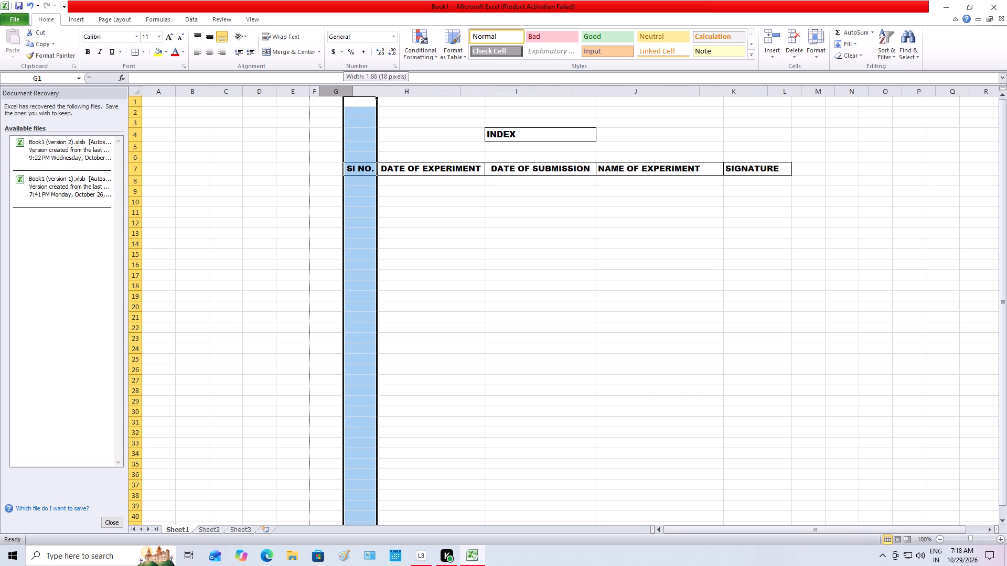
{"action": "left_click_drag", "start_coordinate": [319, 89], "coordinate": [326, 88]}
{"action": "left_click", "coordinate": [403, 203]}
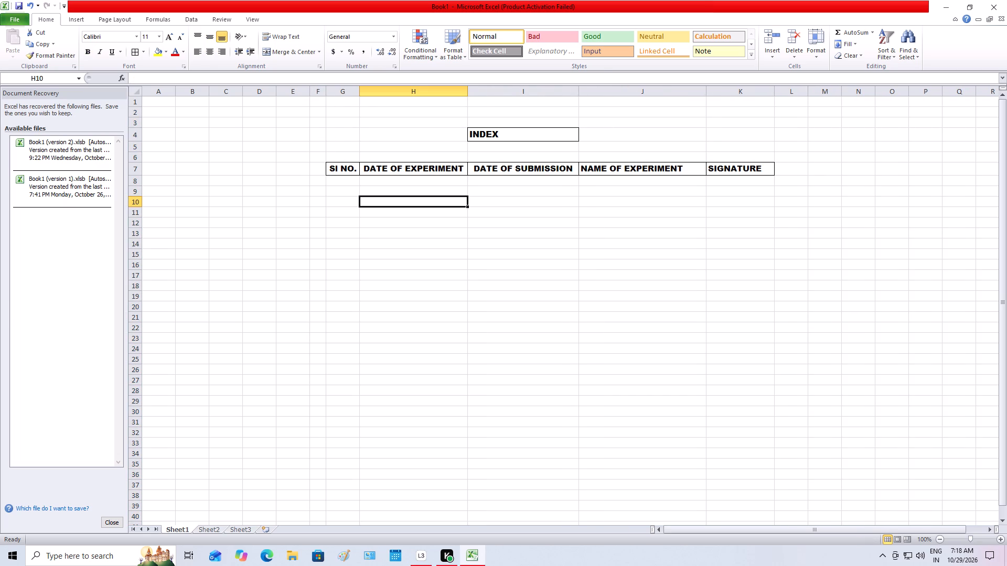
{"action": "left_click_drag", "start_coordinate": [326, 92], "coordinate": [320, 92]}
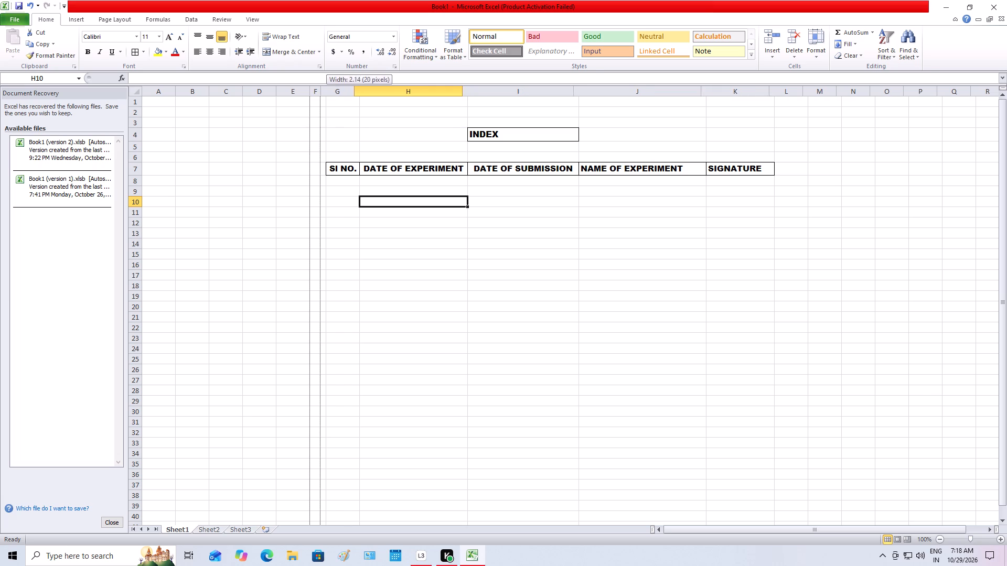
{"action": "left_click_drag", "start_coordinate": [320, 92], "coordinate": [318, 92]}
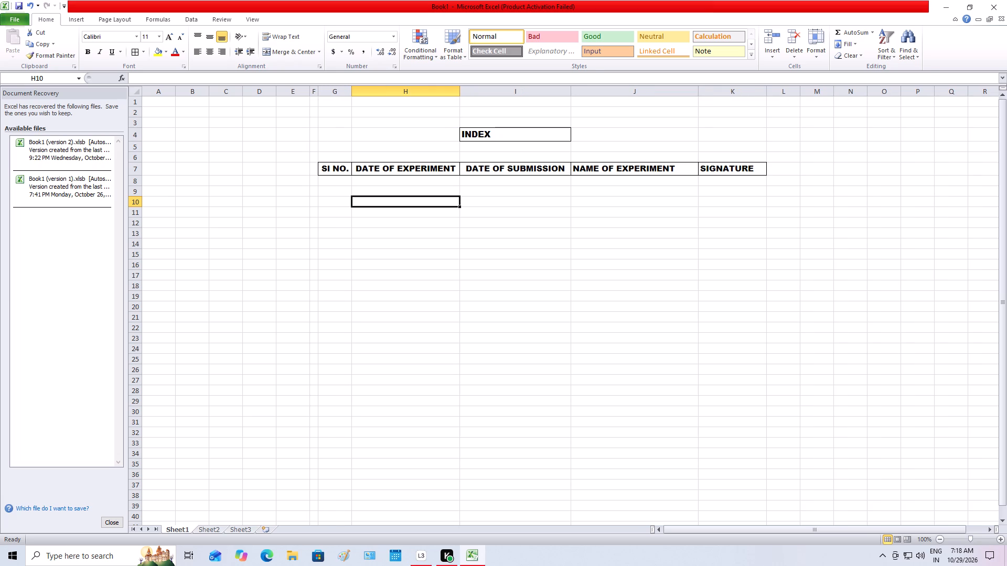
Merge and center the INDEX title across cells I4:J4.
{"action": "left_click_drag", "start_coordinate": [547, 133], "coordinate": [613, 133]}
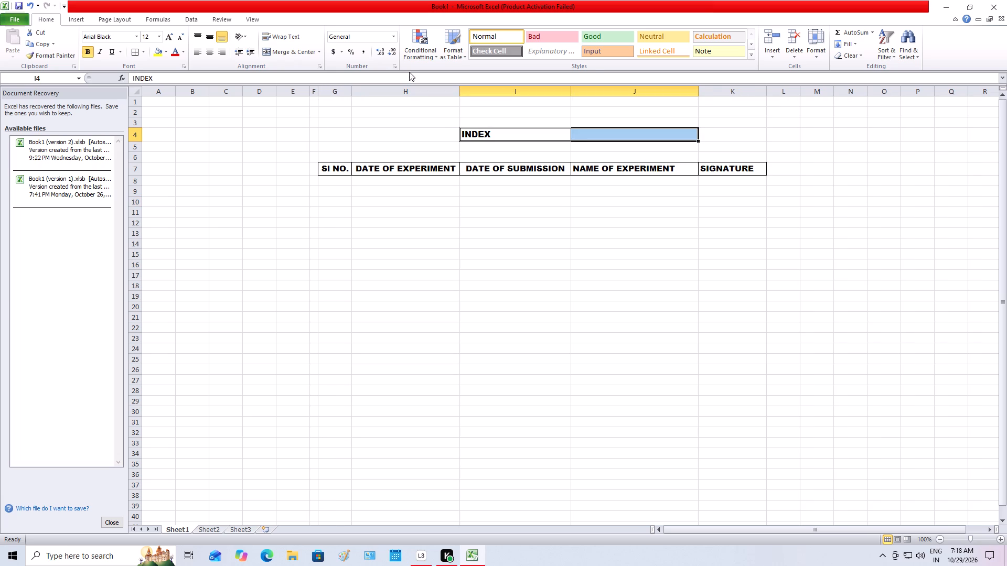
{"action": "left_click", "coordinate": [300, 57]}
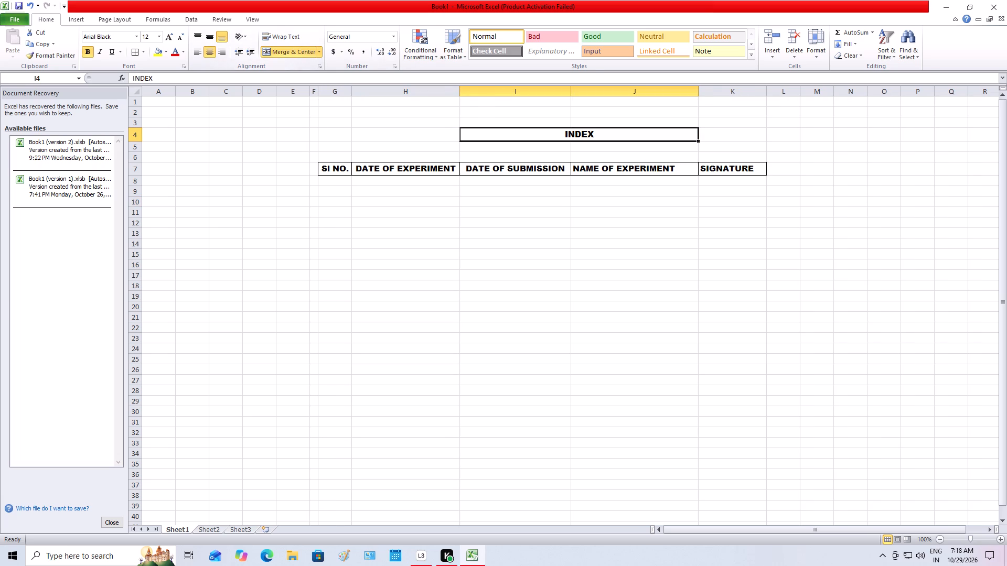
{"action": "left_click", "coordinate": [494, 282]}
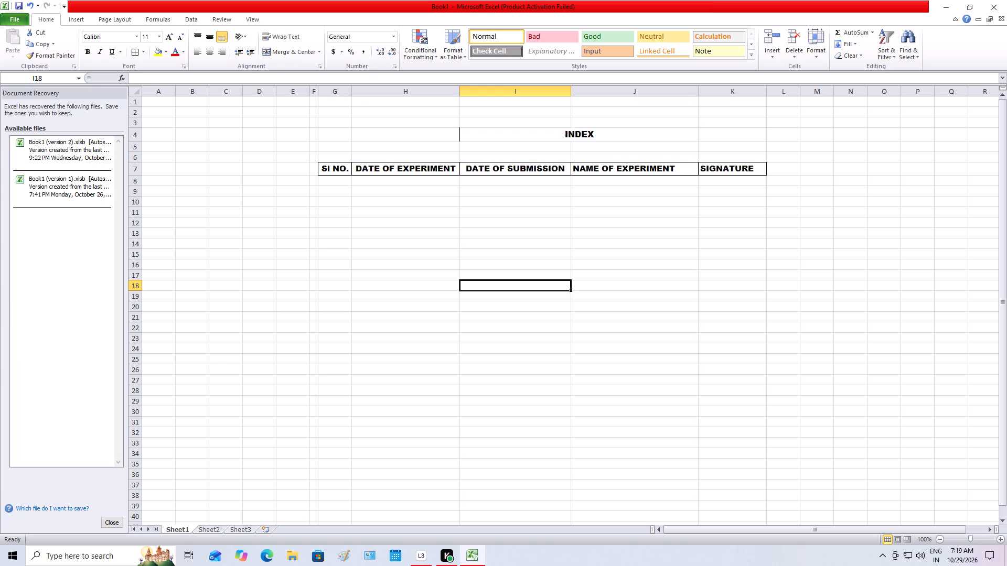
Apply all borders to the merged INDEX title cell.
{"action": "left_click_drag", "start_coordinate": [468, 135], "coordinate": [500, 132]}
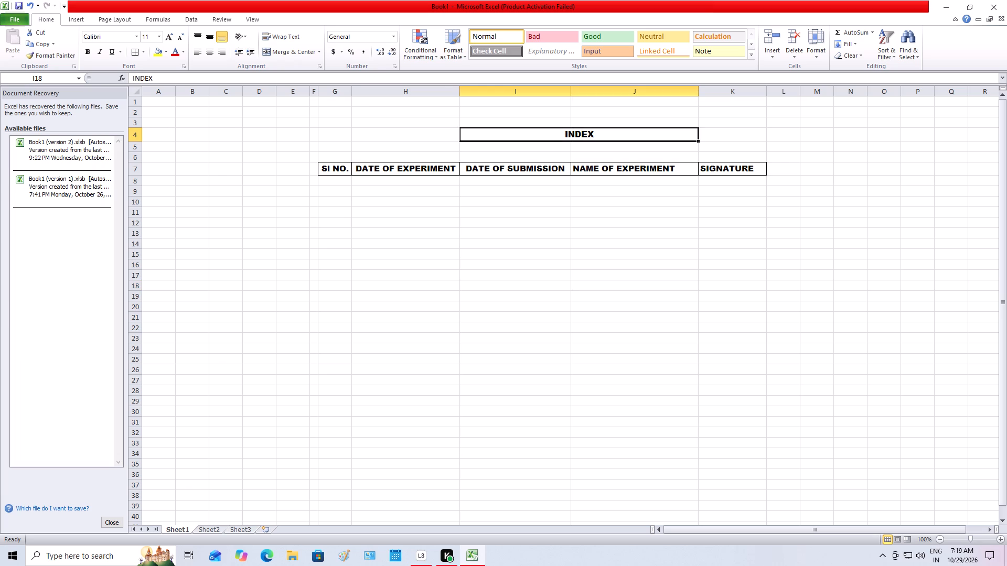
{"action": "left_click_drag", "start_coordinate": [500, 132], "coordinate": [535, 132]}
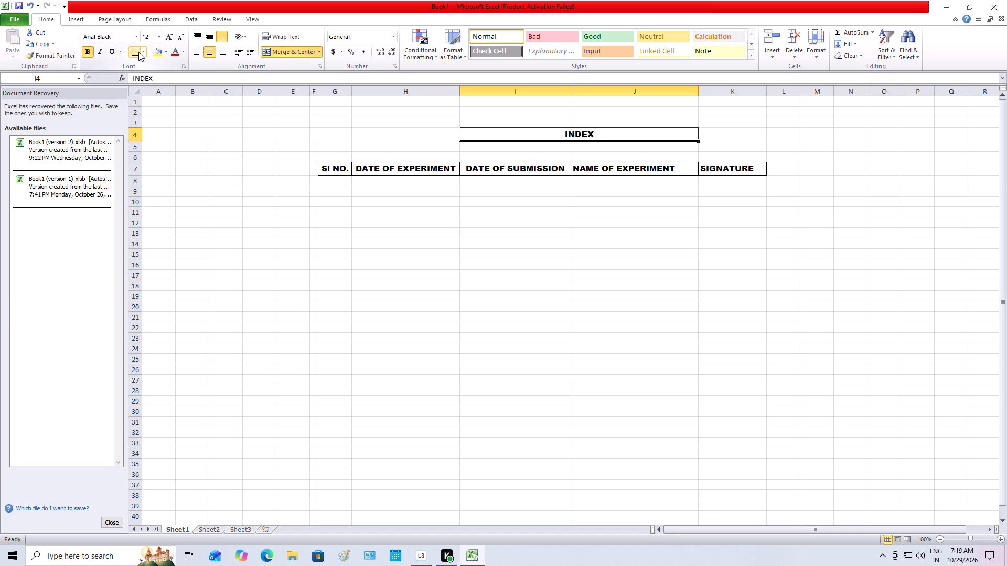
{"action": "left_click", "coordinate": [137, 52]}
{"action": "left_click", "coordinate": [568, 338]}
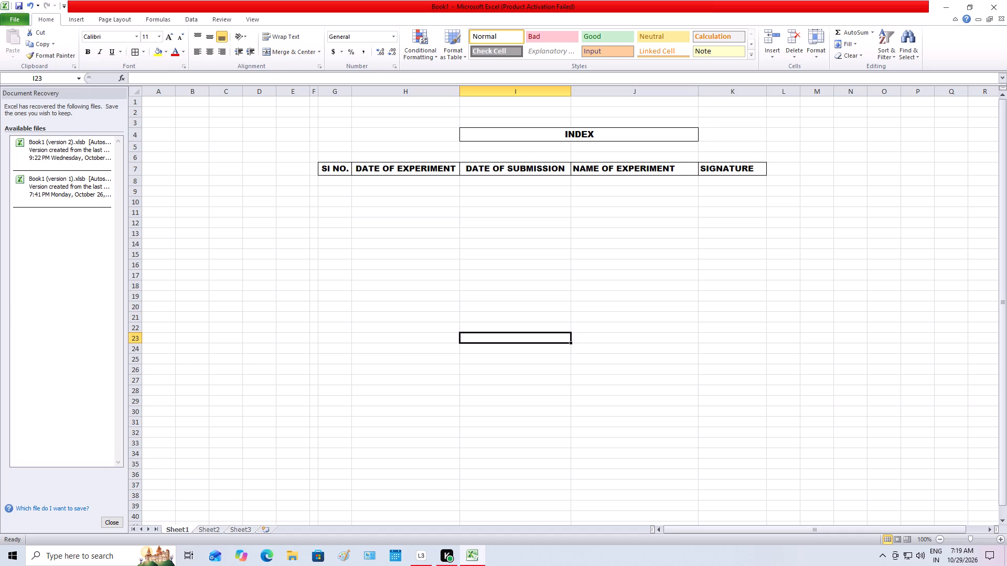
Insert three leading spaces before the NAME OF EXPERIMENT header text in cell J7.
{"action": "left_click", "coordinate": [577, 173]}
{"action": "double_click", "coordinate": [576, 173]}
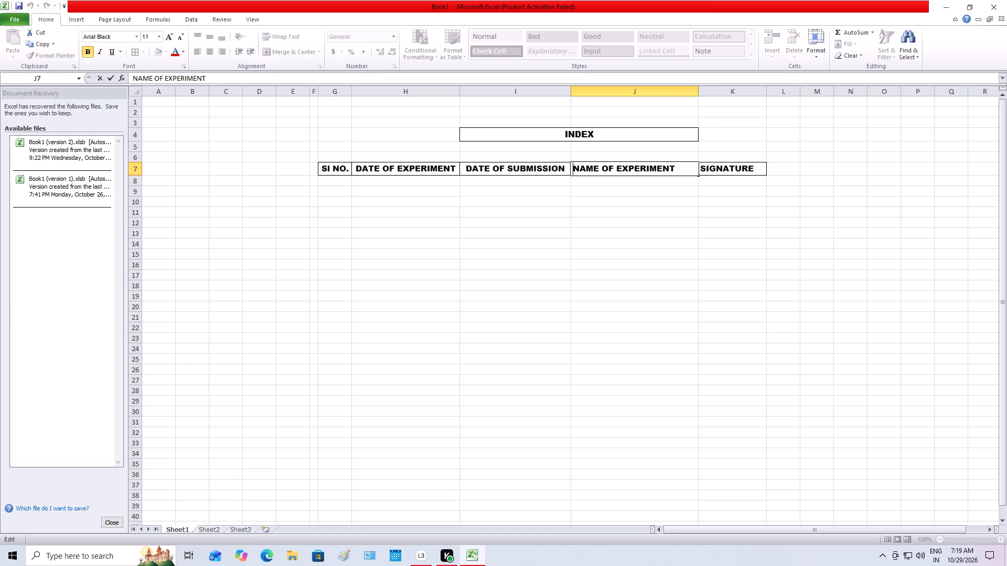
{"action": "key", "text": "space"}
{"action": "key", "text": "space"}
{"action": "key", "text": "space"}
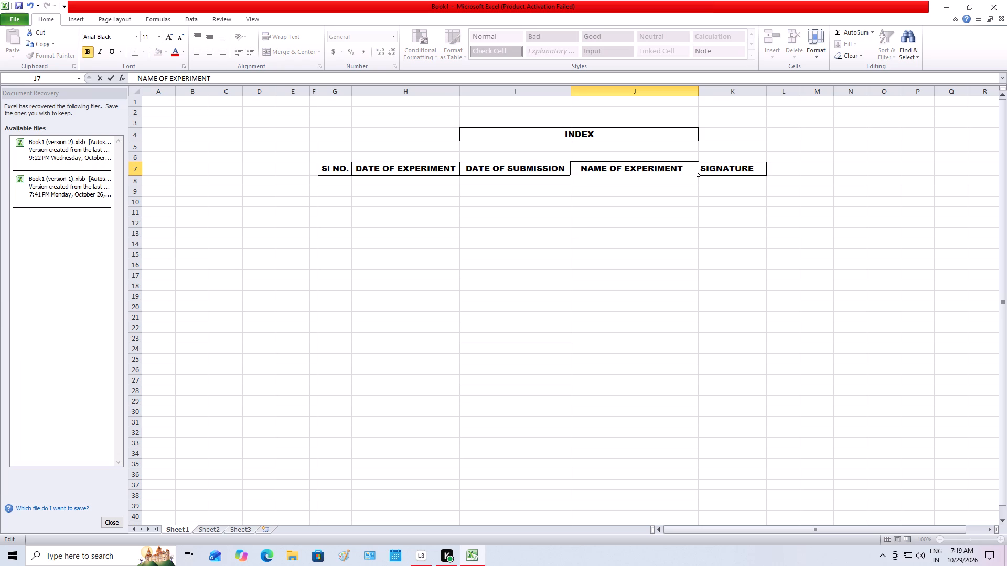
Widen column H slightly to fit the DATE OF EXPERIMENT header.
{"action": "left_click", "coordinate": [460, 94]}
{"action": "left_click", "coordinate": [460, 94]}
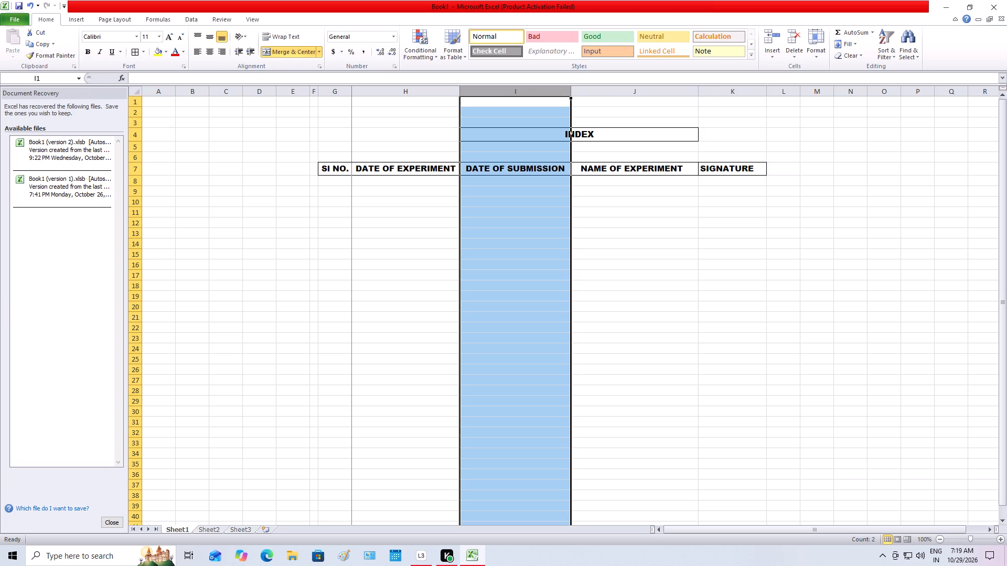
{"action": "left_click", "coordinate": [416, 297]}
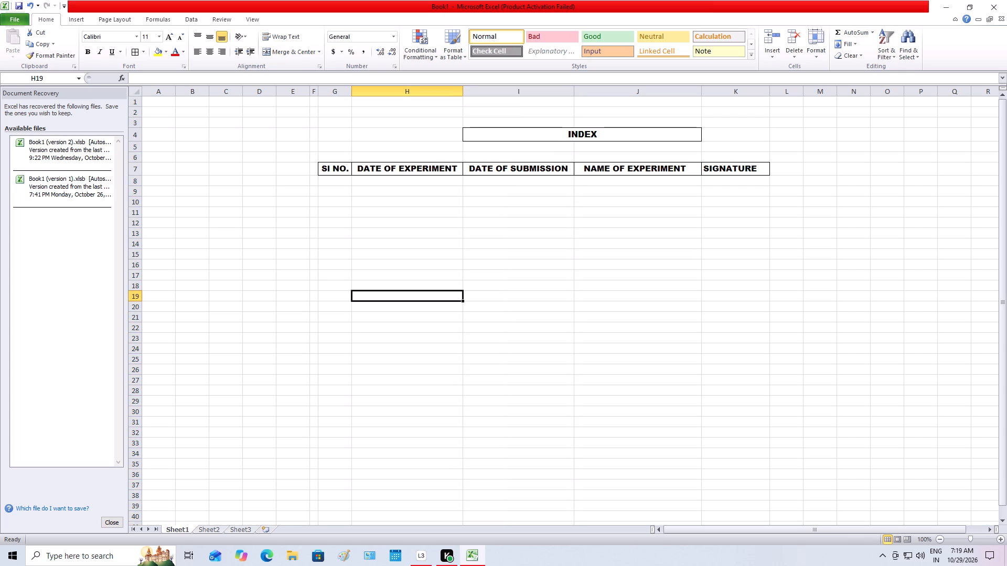
Center the contents of the whole header row 7 horizontally and align them to the middle vertically.
{"action": "left_click", "coordinate": [133, 168]}
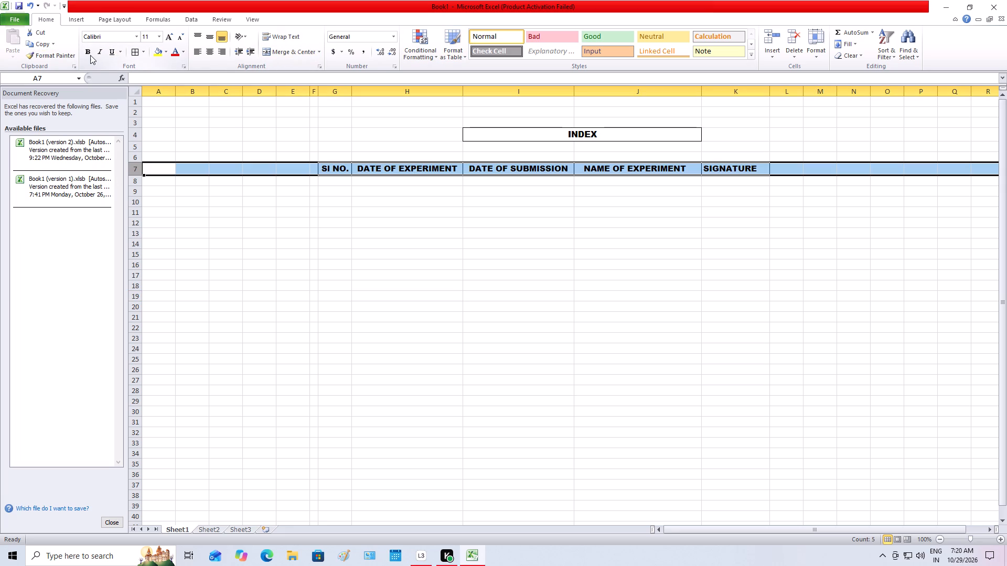
{"action": "left_click", "coordinate": [207, 52]}
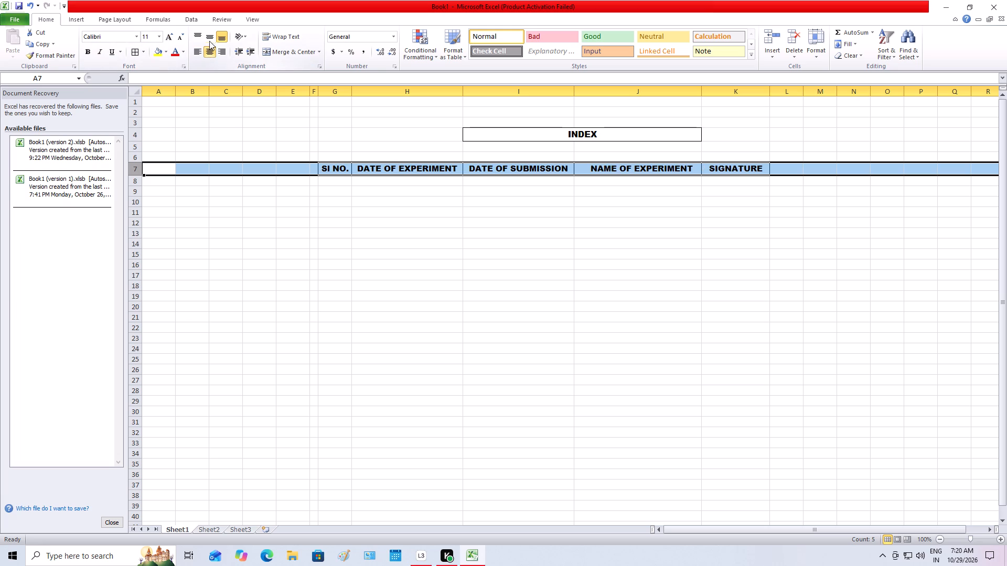
{"action": "left_click", "coordinate": [210, 36]}
Remove bold from the INDEX title and increase its font size to 18.
{"action": "left_click", "coordinate": [533, 135]}
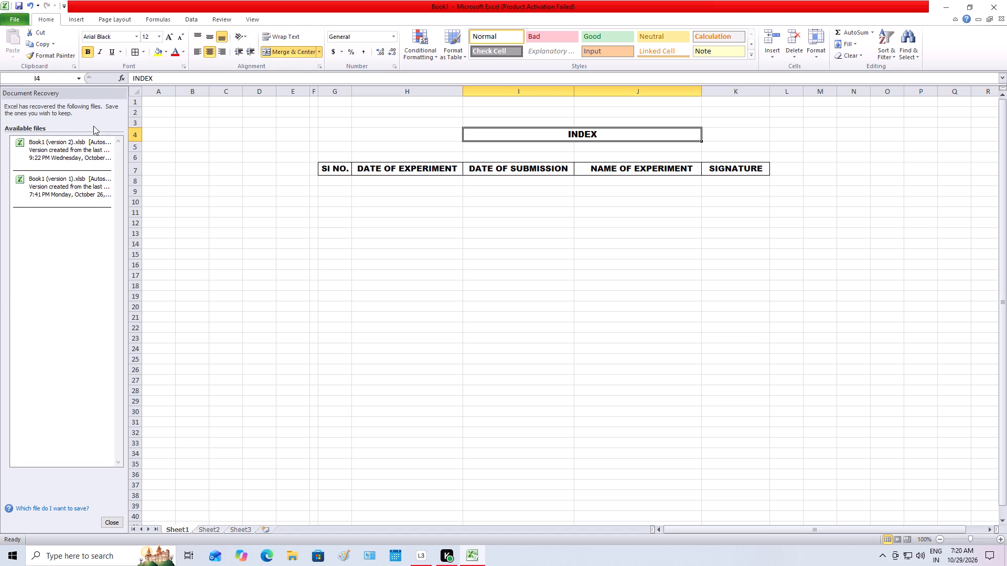
{"action": "left_click", "coordinate": [83, 53]}
{"action": "left_click", "coordinate": [84, 53]}
{"action": "left_click", "coordinate": [84, 53]}
{"action": "left_click", "coordinate": [169, 37]}
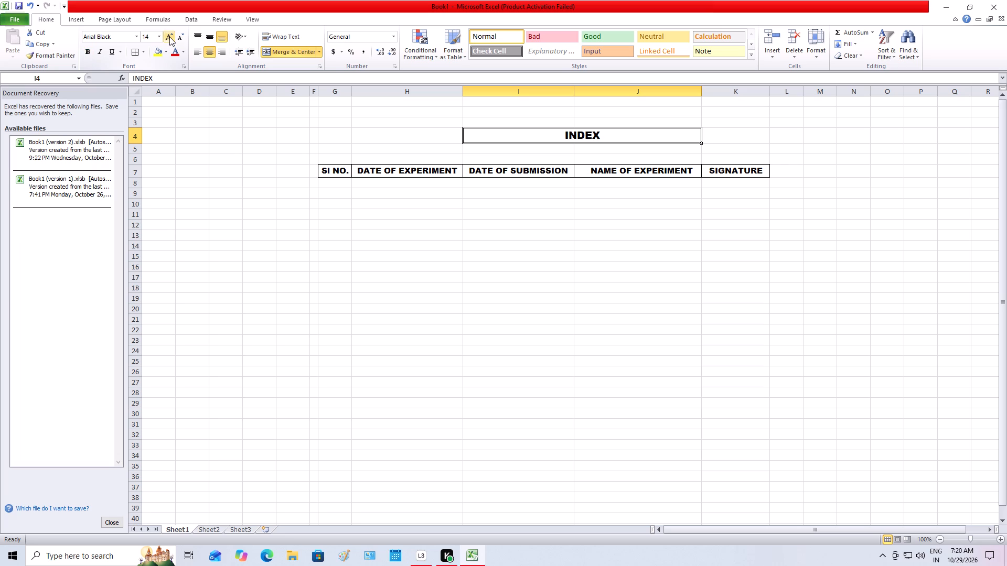
{"action": "left_click", "coordinate": [169, 37]}
{"action": "left_click", "coordinate": [169, 37]}
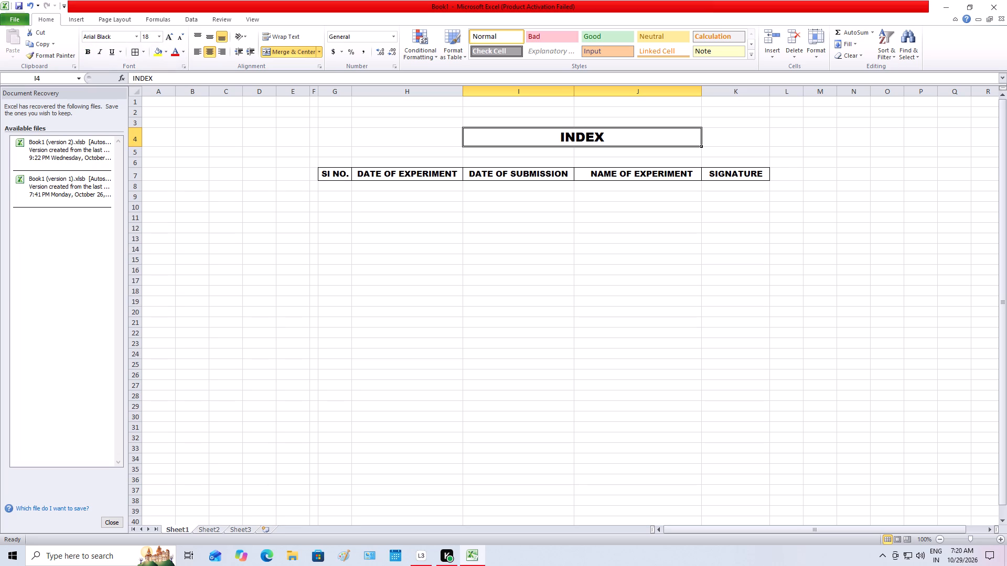
{"action": "left_click", "coordinate": [257, 244]}
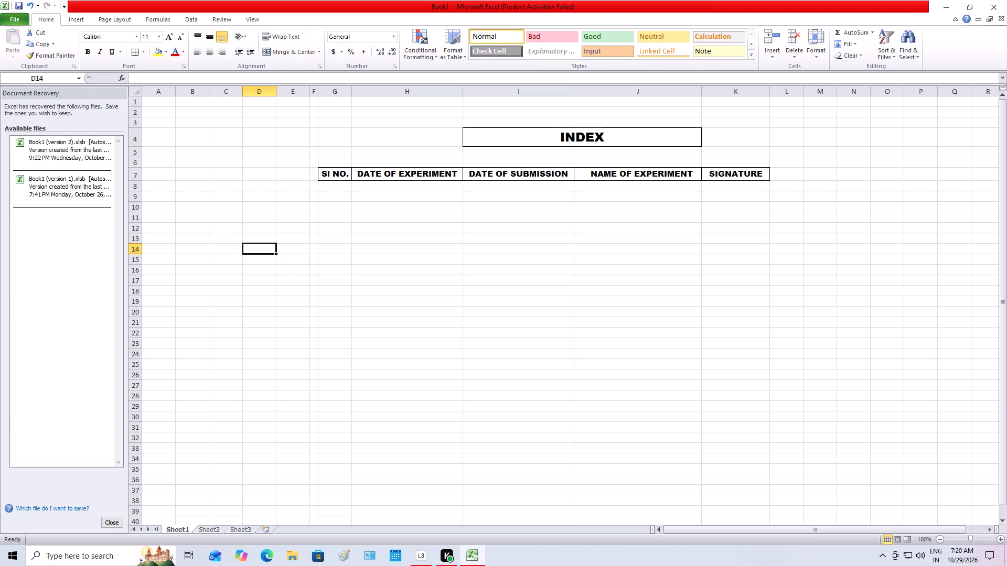
Enter the serial numbers 1, 2, 3 and 4 down the SI NO. column in cells G8 to G11.
{"action": "left_click", "coordinate": [335, 191]}
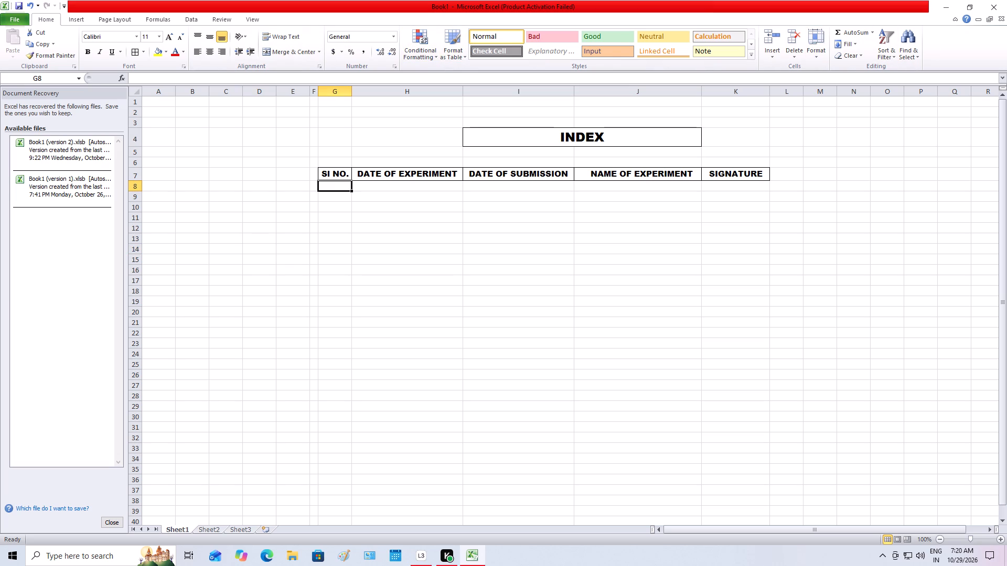
{"action": "type", "text": "01"}
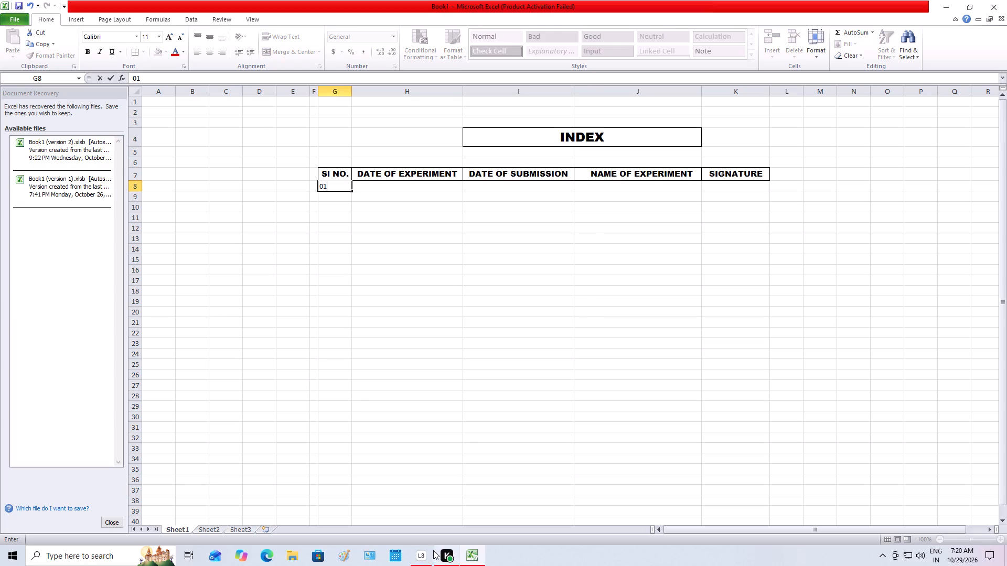
{"action": "left_click", "coordinate": [419, 552]}
{"action": "left_click", "coordinate": [419, 552]}
{"action": "key", "text": "Down"}
{"action": "type", "text": "02"}
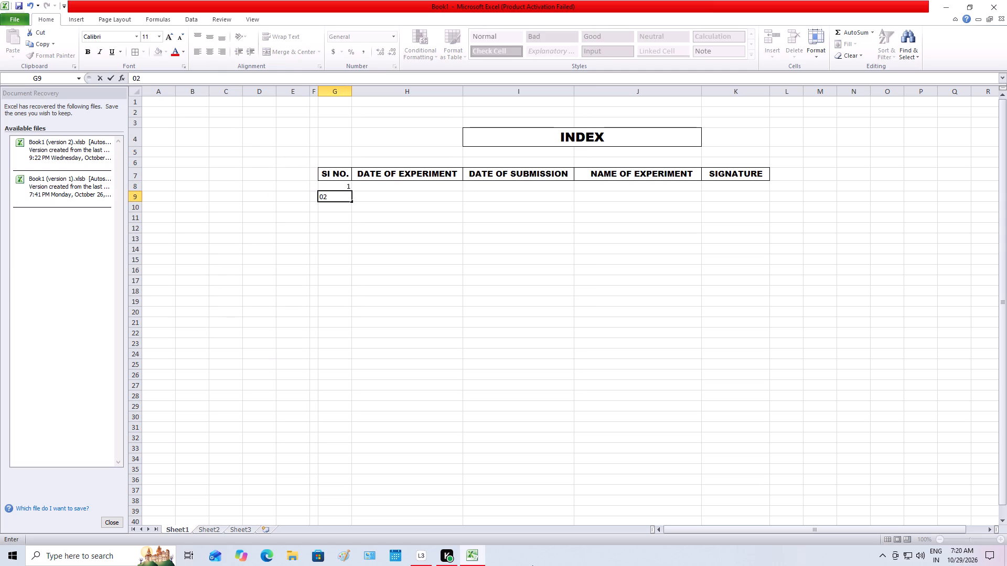
{"action": "key", "text": "Up"}
{"action": "key", "text": "Down"}
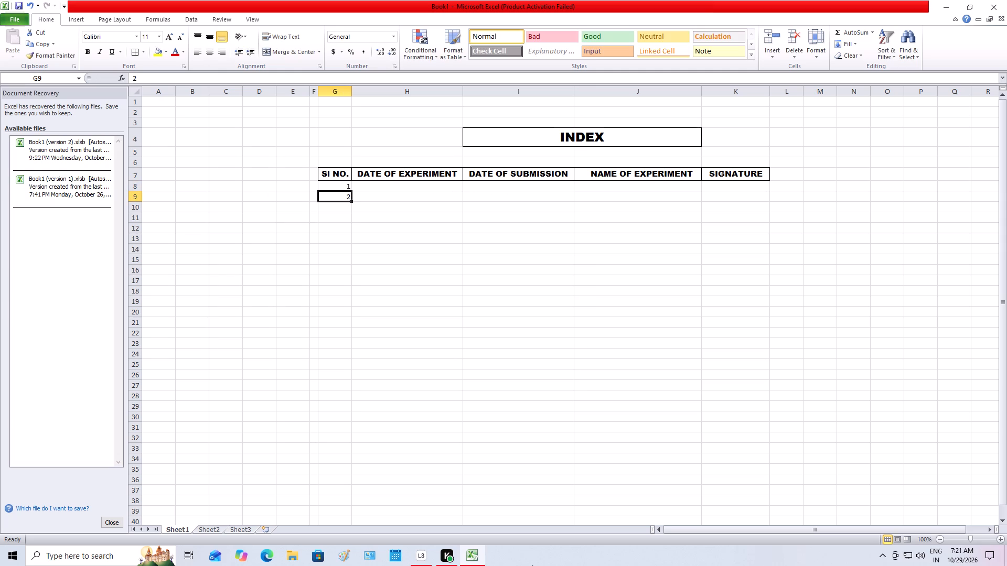
{"action": "key", "text": "Down"}
{"action": "key", "text": "3"}
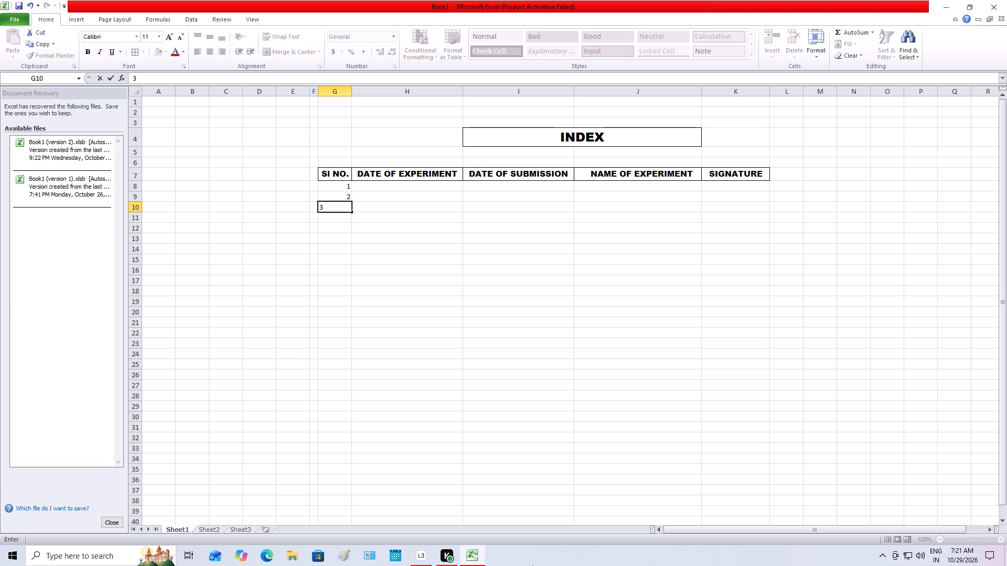
{"action": "key", "text": "Down"}
{"action": "key", "text": "4"}
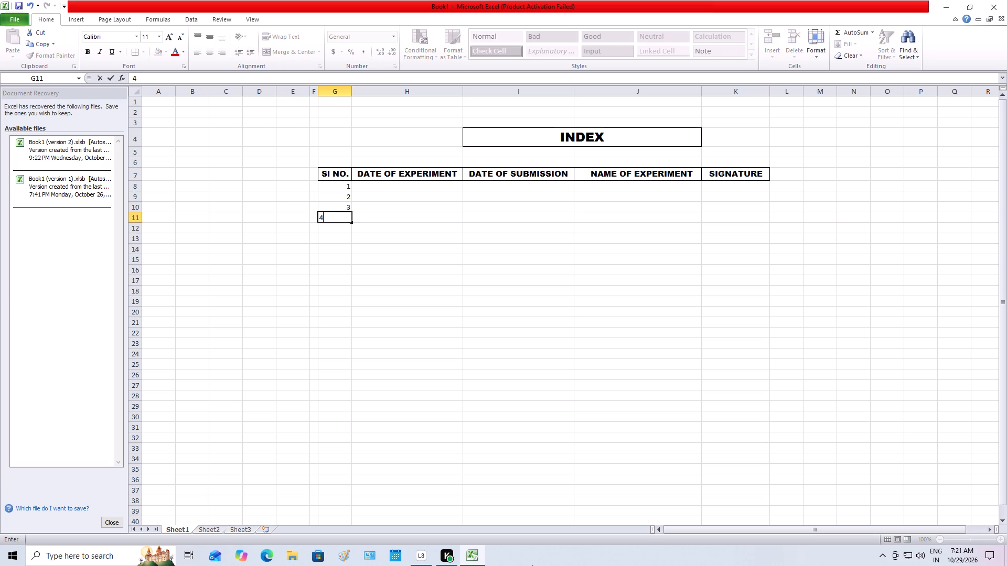
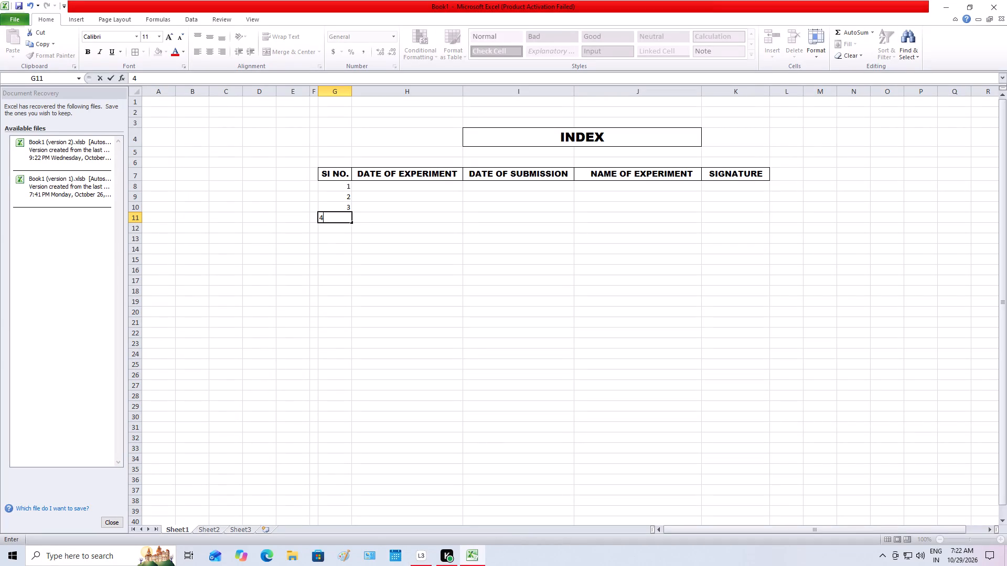
Continue the serial numbers from 5 to 15 down the SI NO. column in cells G12 to G22.
{"action": "key", "text": "Down"}
{"action": "key", "text": "5"}
{"action": "key", "text": "Down"}
{"action": "key", "text": "6"}
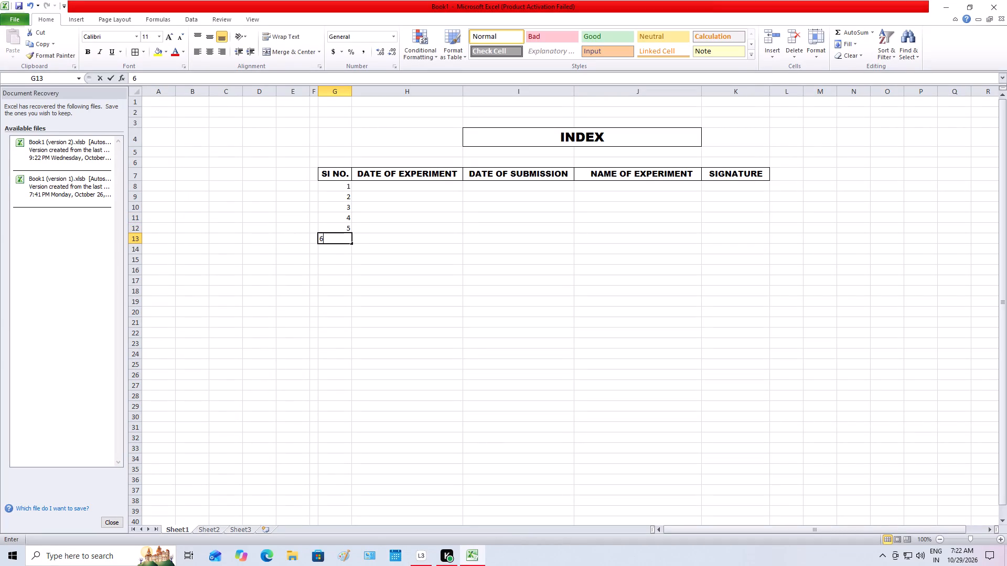
{"action": "key", "text": "Down"}
{"action": "key", "text": "7"}
{"action": "key", "text": "Down"}
{"action": "key", "text": "8"}
{"action": "key", "text": "Down"}
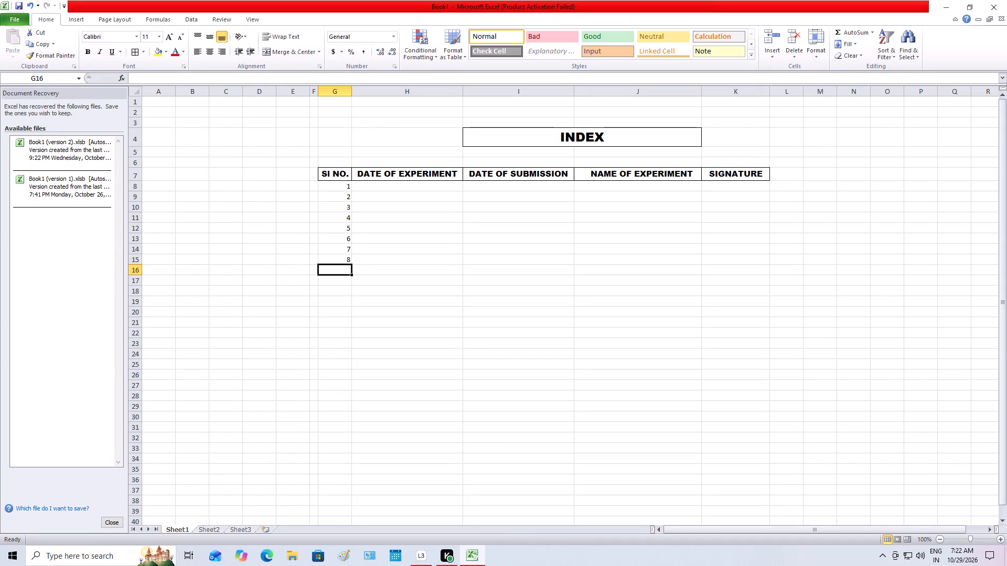
{"action": "key", "text": "9"}
{"action": "key", "text": "Down"}
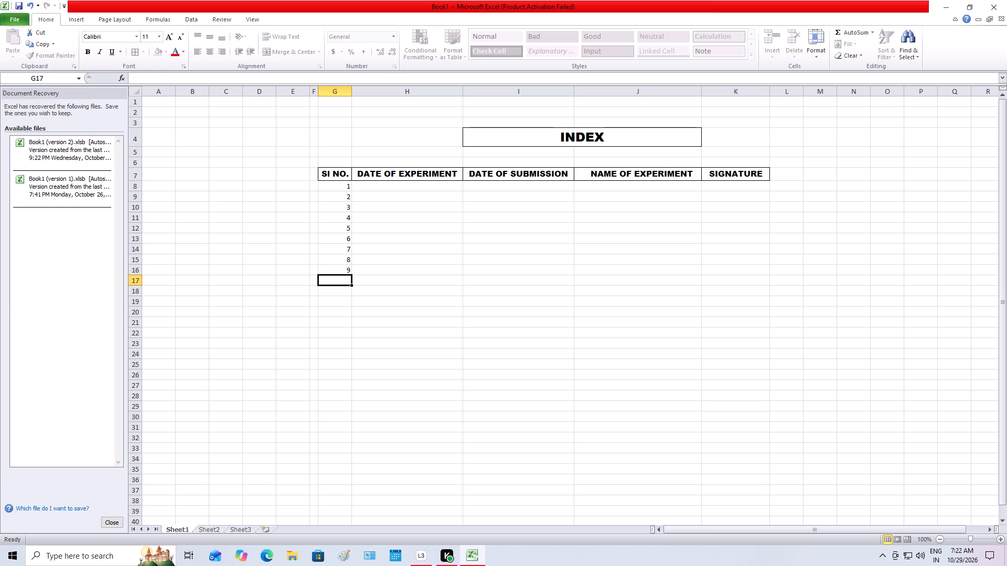
{"action": "type", "text": "10"}
{"action": "key", "text": "Down"}
{"action": "type", "text": "11"}
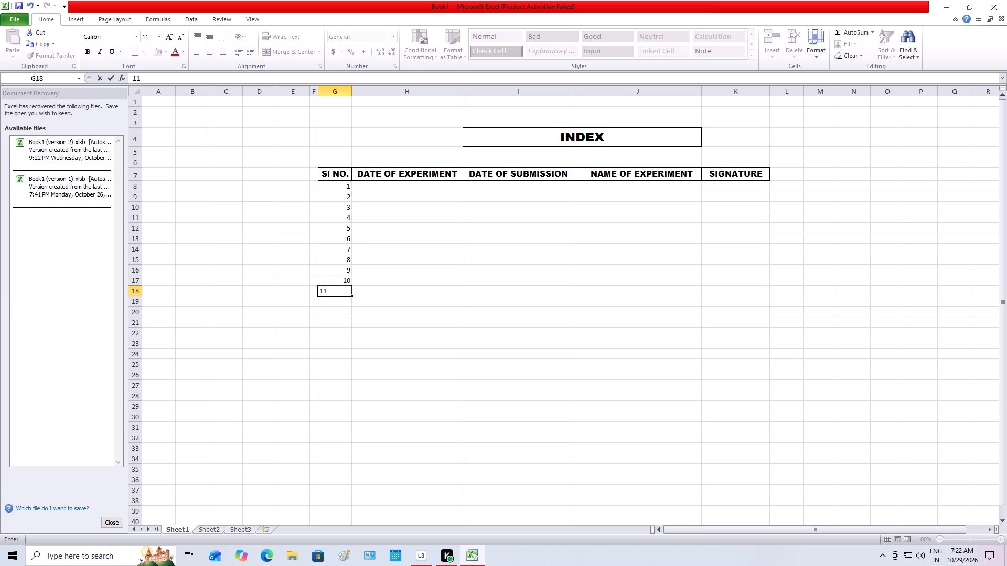
{"action": "key", "text": "Down"}
{"action": "type", "text": "12"}
{"action": "key", "text": "Down"}
{"action": "type", "text": "13"}
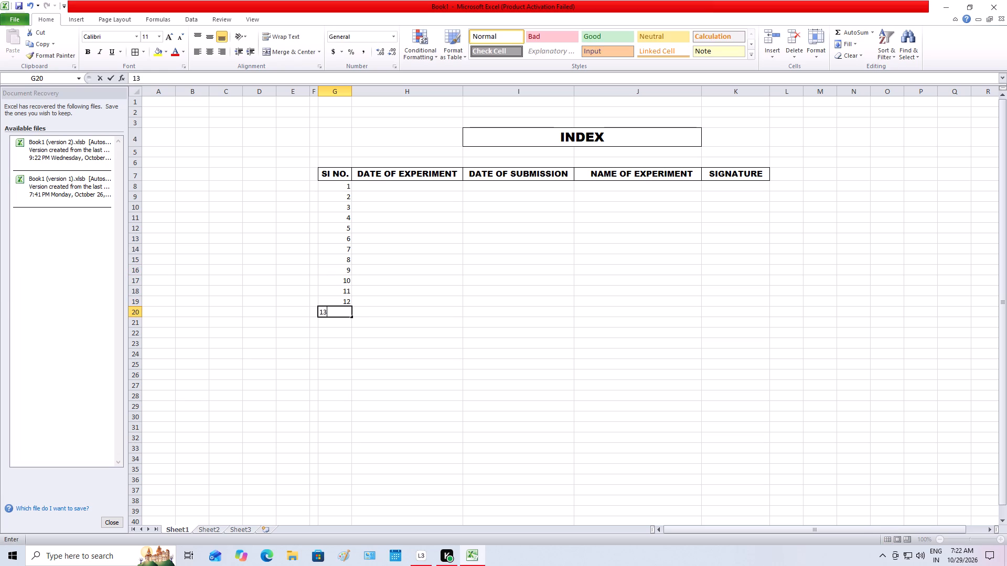
{"action": "key", "text": "Down"}
{"action": "type", "text": "14"}
{"action": "key", "text": "Down"}
{"action": "type", "text": "15"}
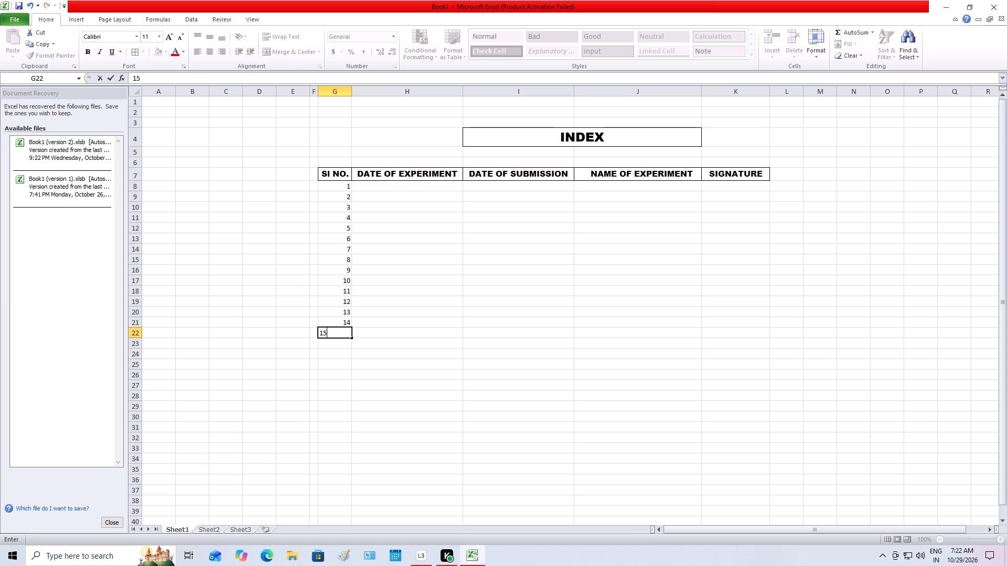
Center the contents of the entry rows G8 to K22 horizontally and make them bold.
{"action": "left_click_drag", "start_coordinate": [335, 188], "coordinate": [379, 328]}
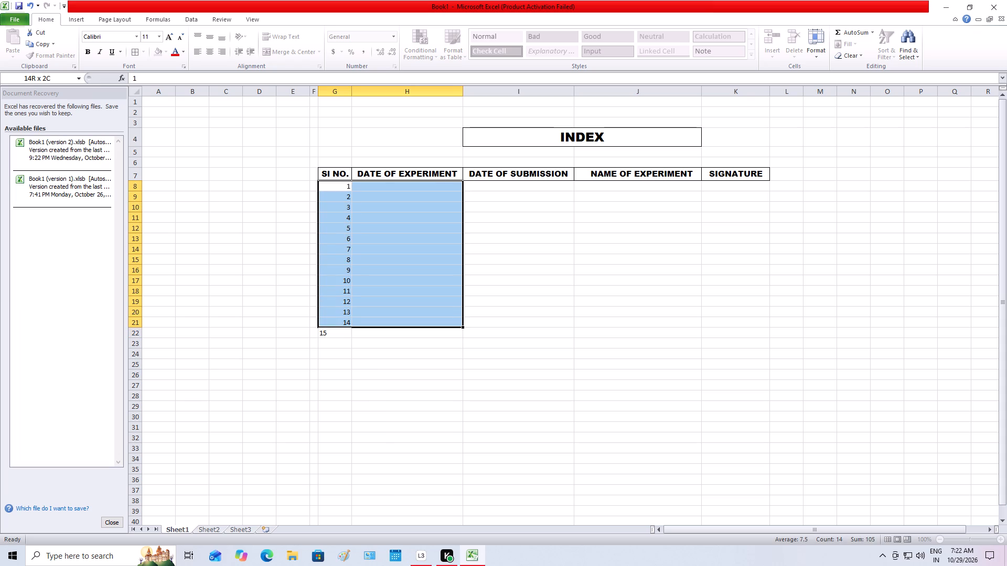
{"action": "left_click_drag", "start_coordinate": [379, 328], "coordinate": [726, 331]}
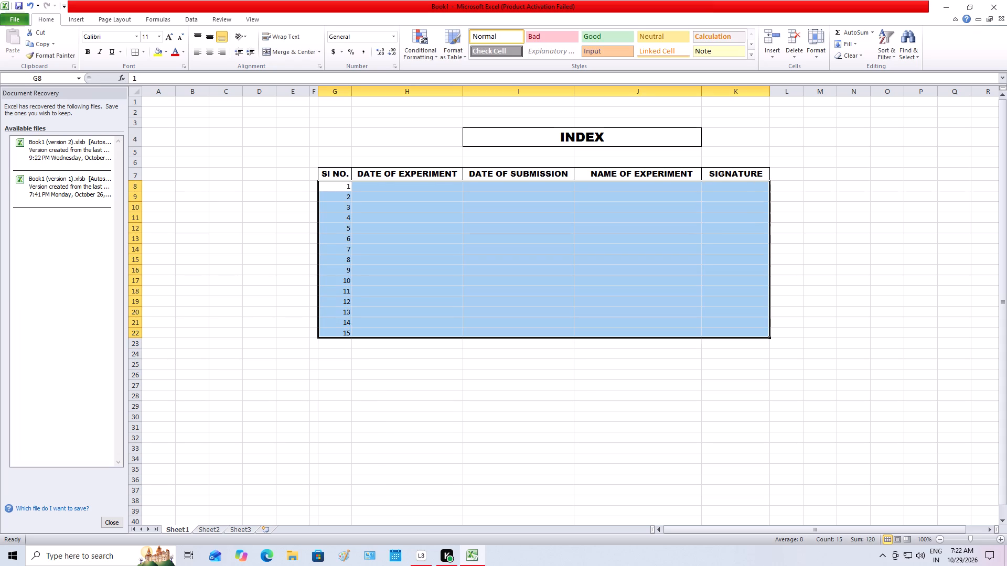
{"action": "left_click", "coordinate": [211, 55]}
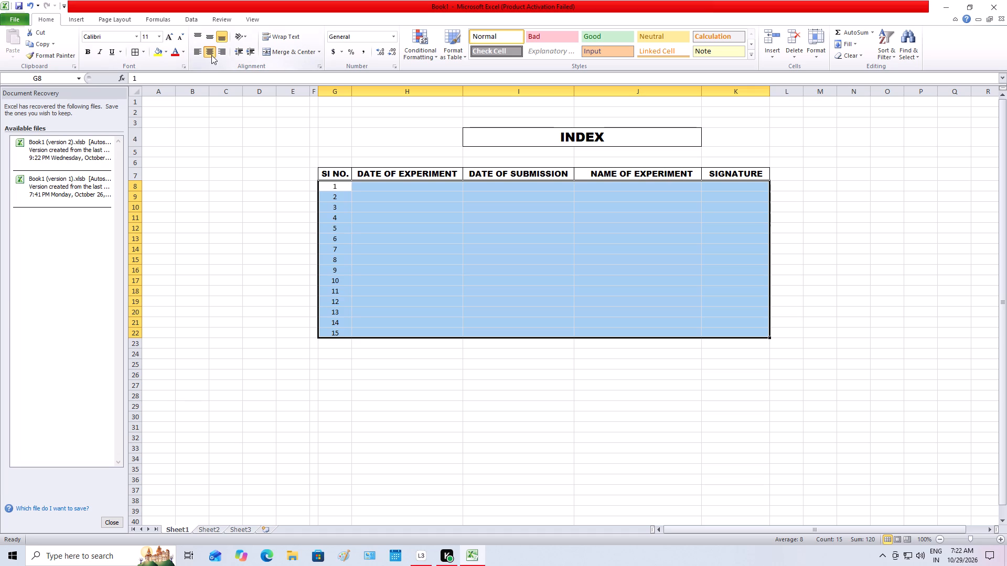
{"action": "left_click", "coordinate": [90, 54]}
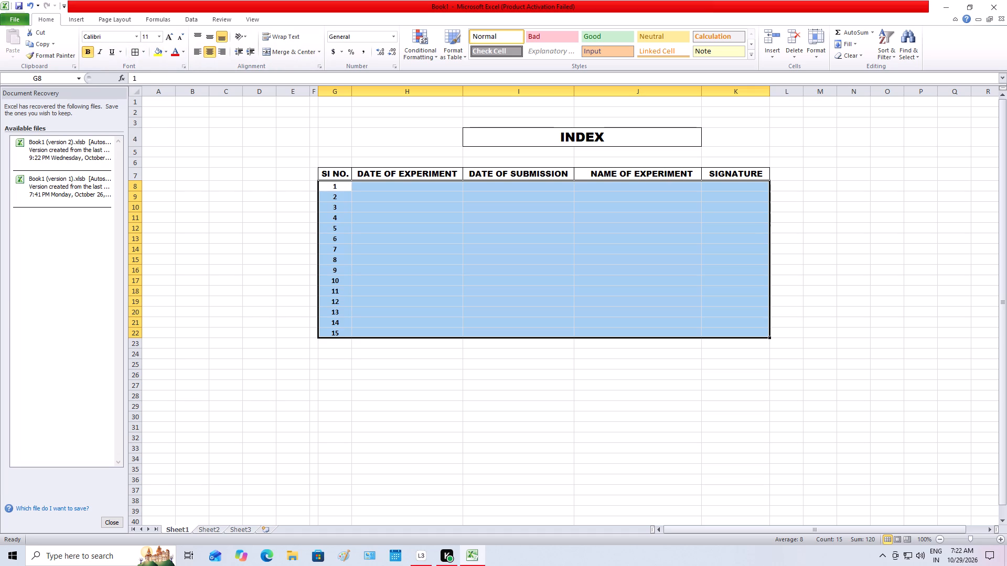
Apply borders to all cells of the entry rows G8 to K22.
{"action": "left_click", "coordinate": [136, 52]}
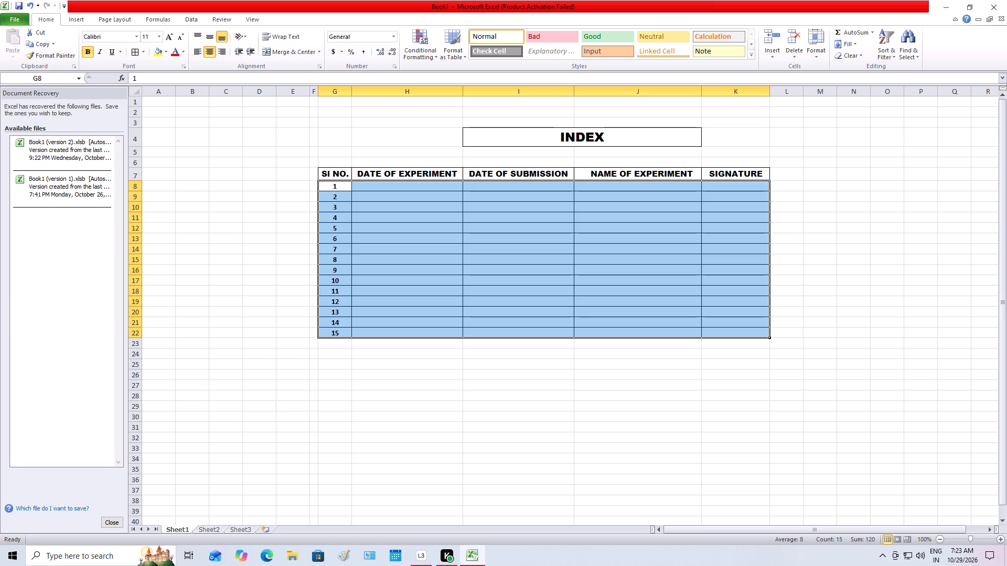
Cut the whole table G7 to K22, header row included, and paste it one column over so it starts at H7.
{"action": "left_click_drag", "start_coordinate": [329, 172], "coordinate": [454, 246]}
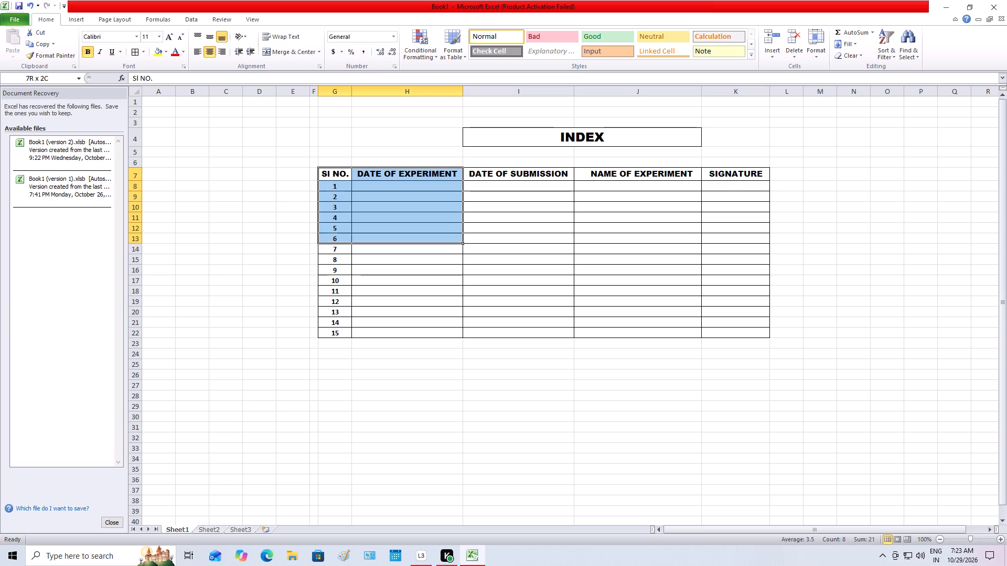
{"action": "left_click_drag", "start_coordinate": [454, 246], "coordinate": [730, 329]}
{"action": "right_click", "coordinate": [665, 268]}
{"action": "right_click", "coordinate": [663, 268]}
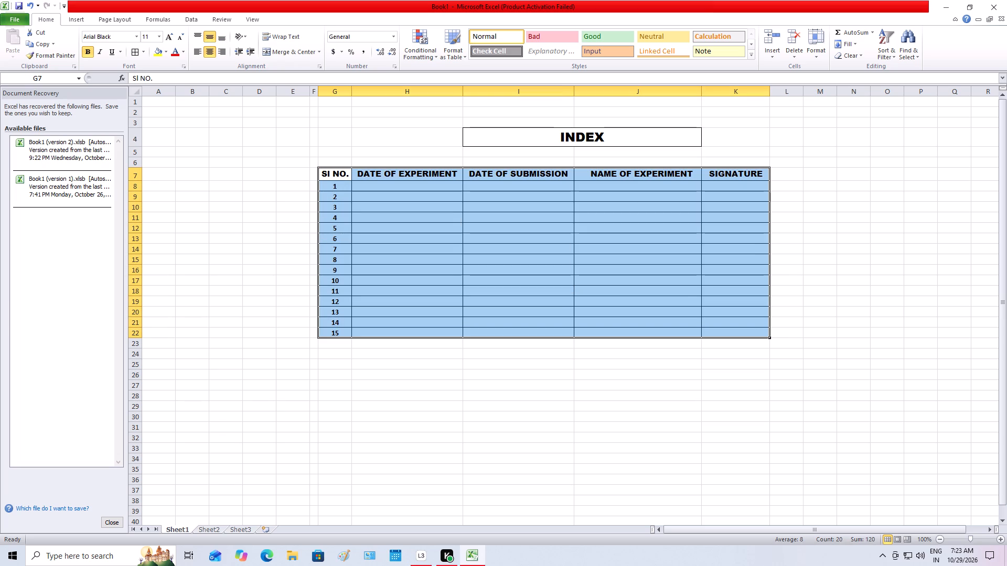
{"action": "right_click", "coordinate": [663, 268]}
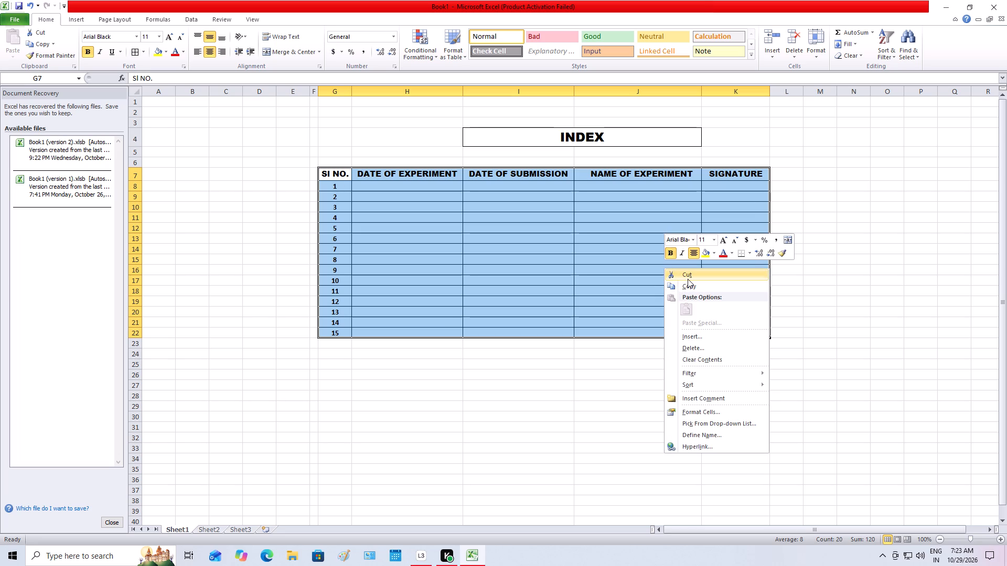
{"action": "left_click", "coordinate": [689, 276]}
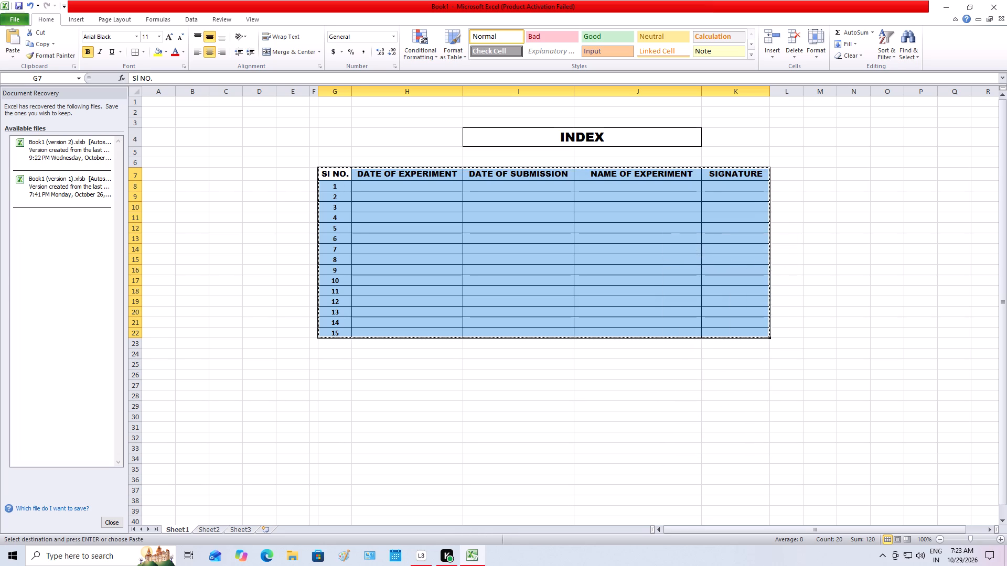
{"action": "left_click_drag", "start_coordinate": [366, 170], "coordinate": [414, 312]}
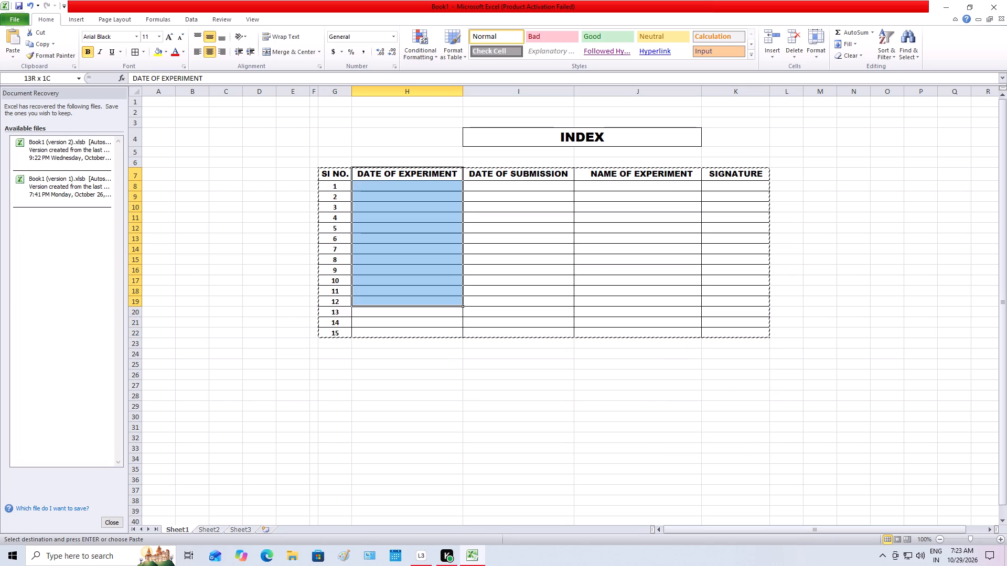
{"action": "left_click_drag", "start_coordinate": [414, 312], "coordinate": [592, 327]}
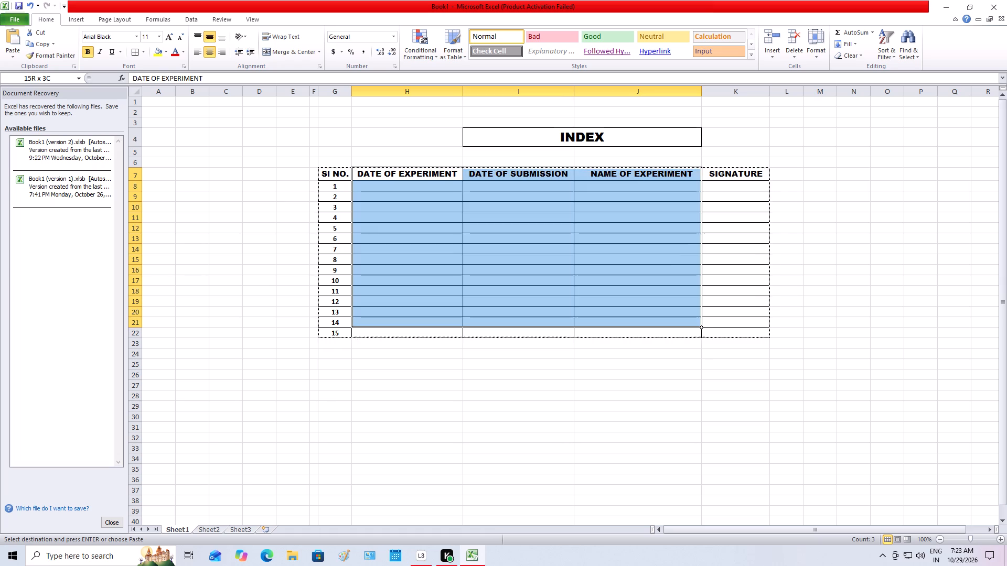
{"action": "left_click_drag", "start_coordinate": [592, 327], "coordinate": [747, 332]}
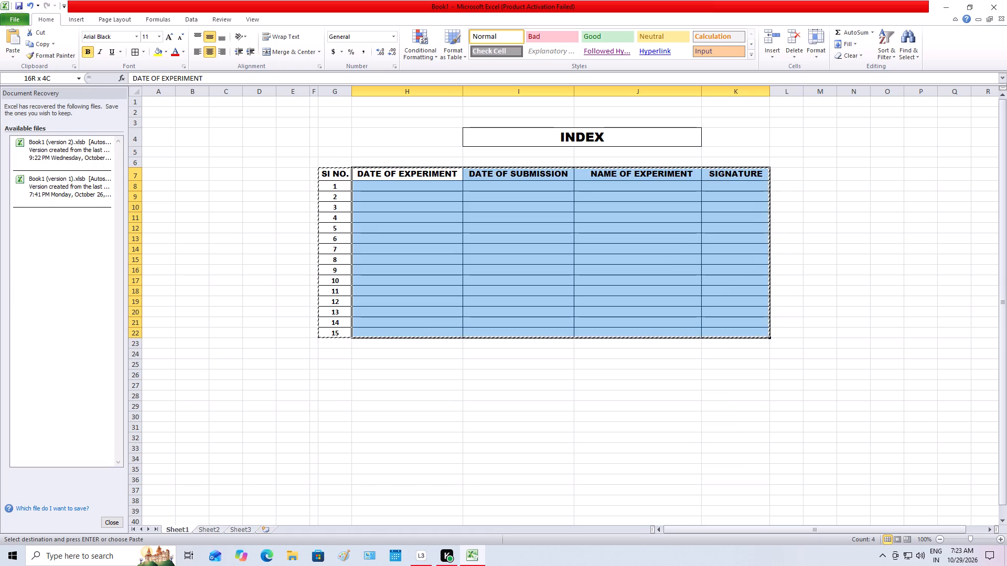
{"action": "left_click_drag", "start_coordinate": [747, 332], "coordinate": [775, 334]}
{"action": "right_click", "coordinate": [480, 251]}
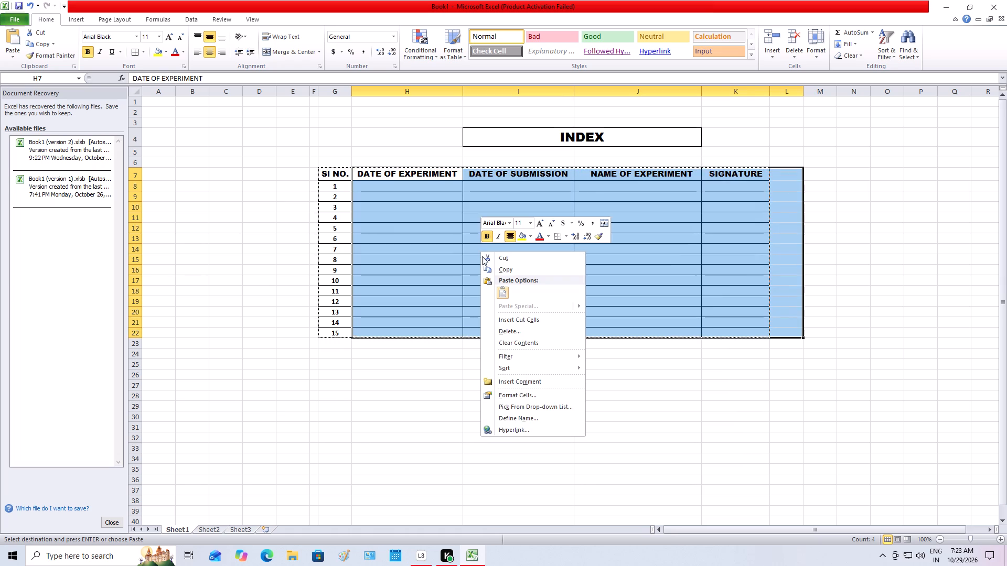
{"action": "left_click", "coordinate": [507, 292]}
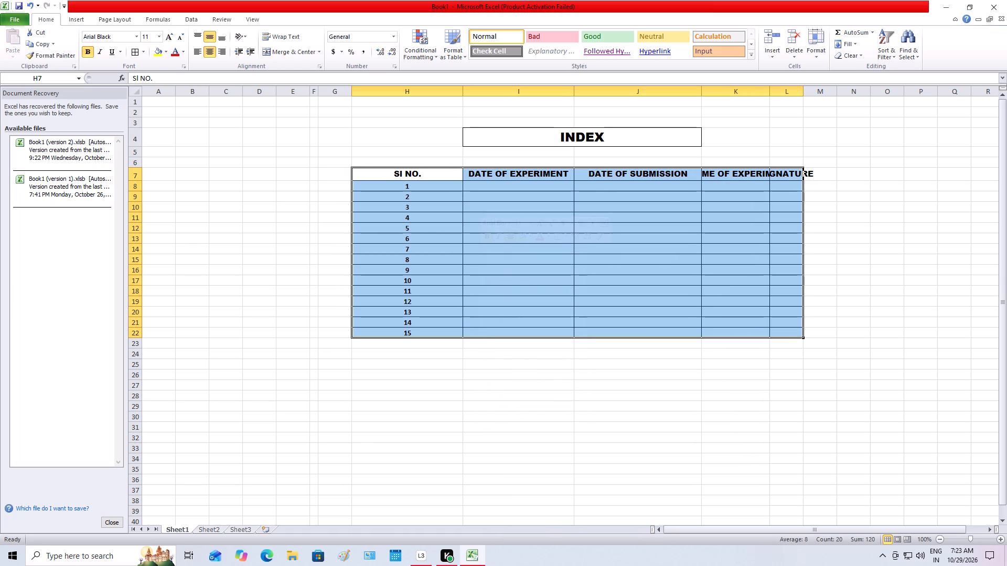
{"action": "left_click", "coordinate": [469, 380]}
Widen columns K and L to fit the NAME OF EXPERIMENT and SIGNATURE headers.
{"action": "left_click_drag", "start_coordinate": [804, 93], "coordinate": [815, 93]}
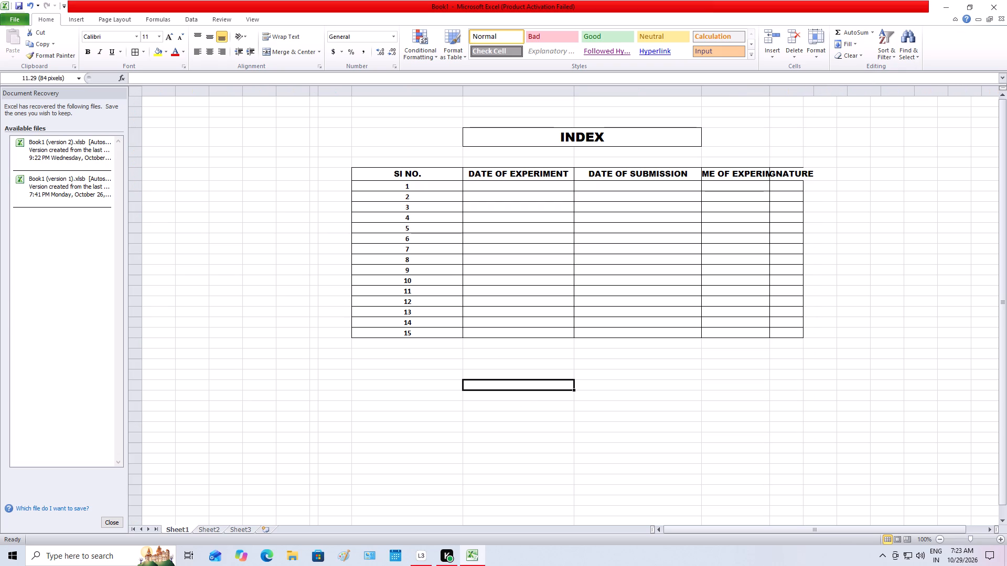
{"action": "left_click_drag", "start_coordinate": [815, 93], "coordinate": [829, 93]}
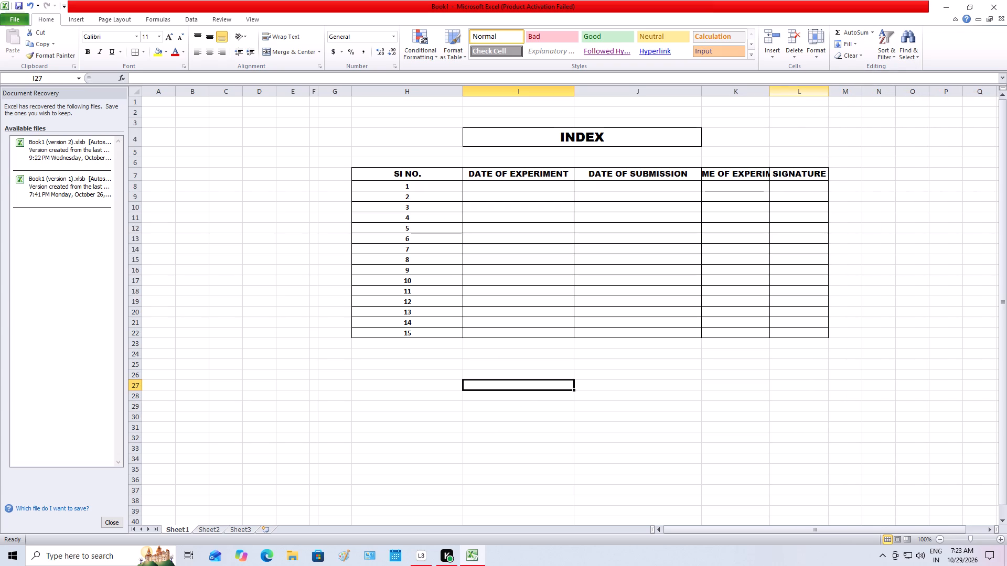
{"action": "left_click_drag", "start_coordinate": [769, 88], "coordinate": [796, 93]}
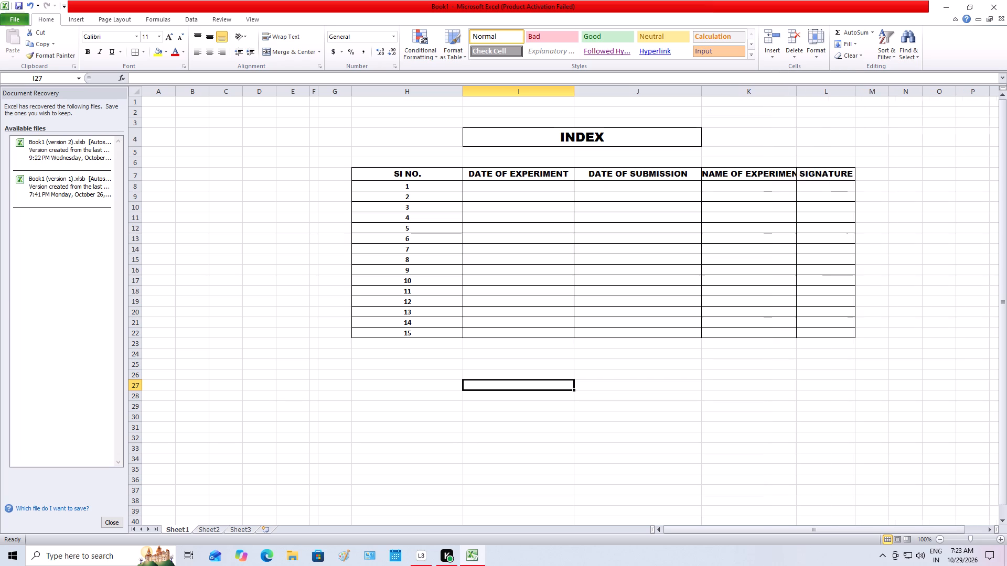
{"action": "left_click_drag", "start_coordinate": [796, 91], "coordinate": [812, 100]}
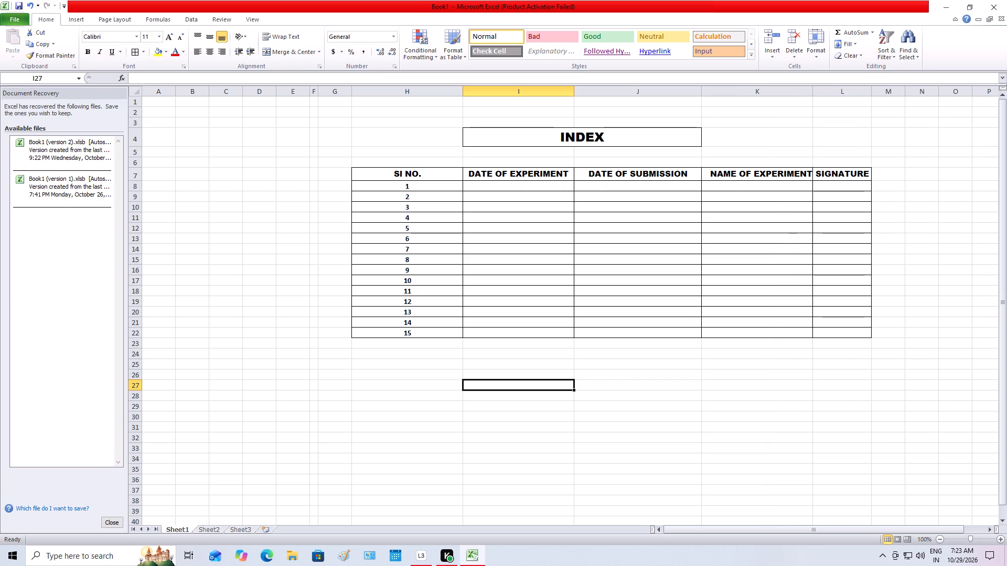
{"action": "left_click_drag", "start_coordinate": [871, 94], "coordinate": [879, 94]}
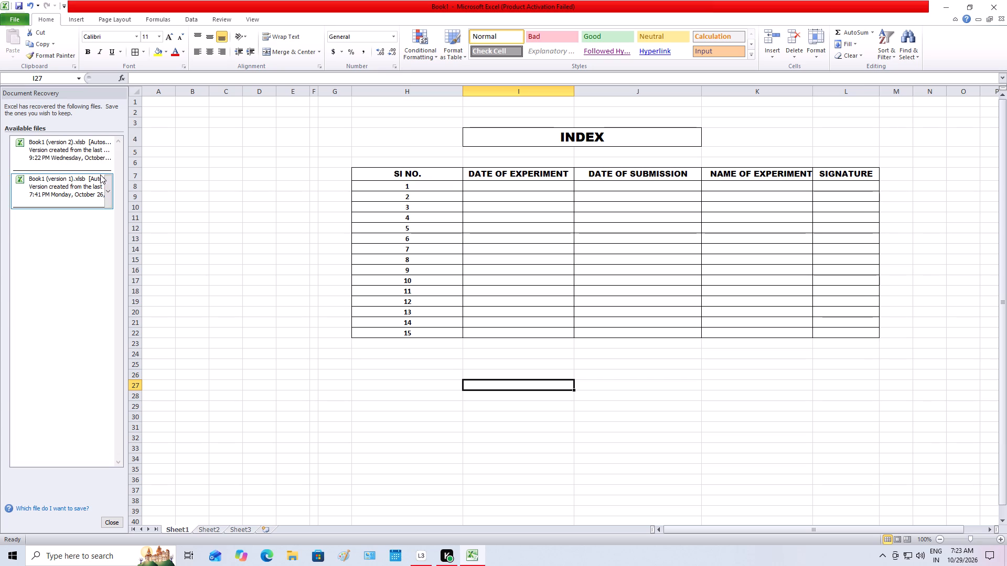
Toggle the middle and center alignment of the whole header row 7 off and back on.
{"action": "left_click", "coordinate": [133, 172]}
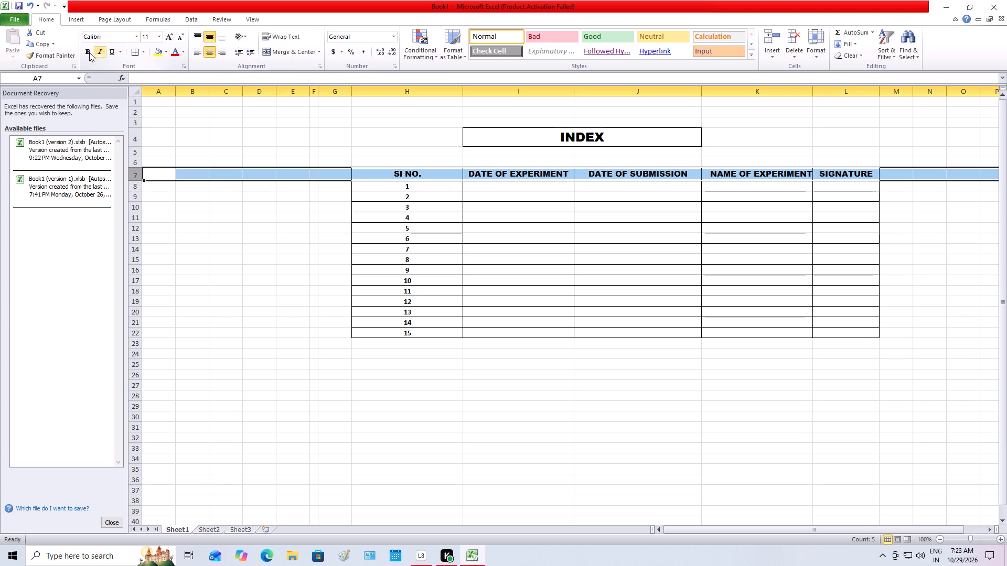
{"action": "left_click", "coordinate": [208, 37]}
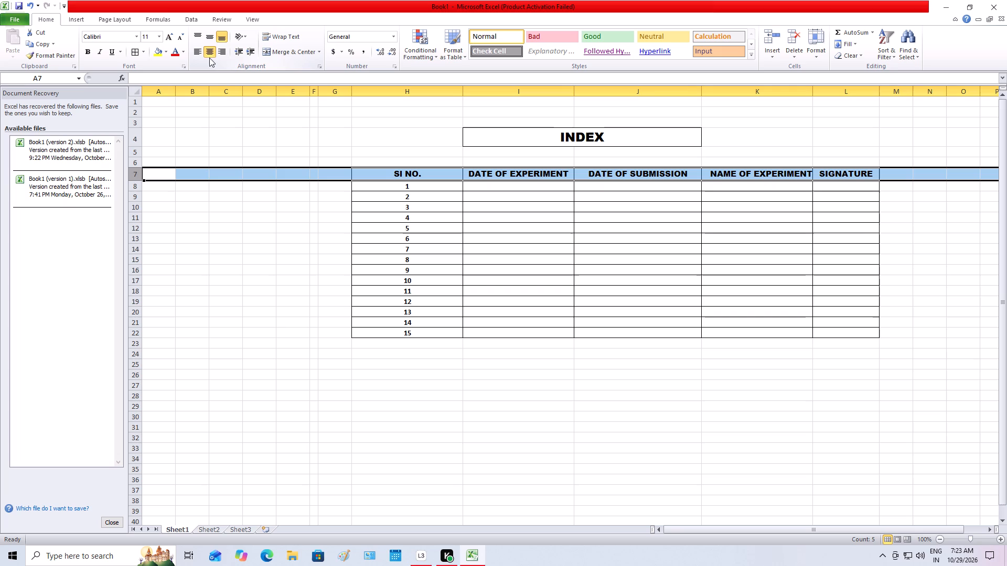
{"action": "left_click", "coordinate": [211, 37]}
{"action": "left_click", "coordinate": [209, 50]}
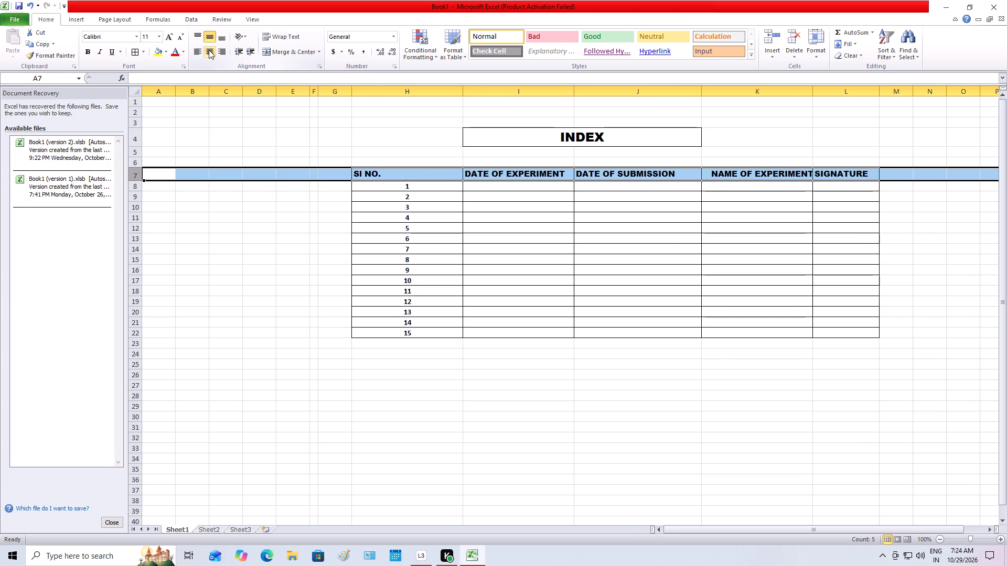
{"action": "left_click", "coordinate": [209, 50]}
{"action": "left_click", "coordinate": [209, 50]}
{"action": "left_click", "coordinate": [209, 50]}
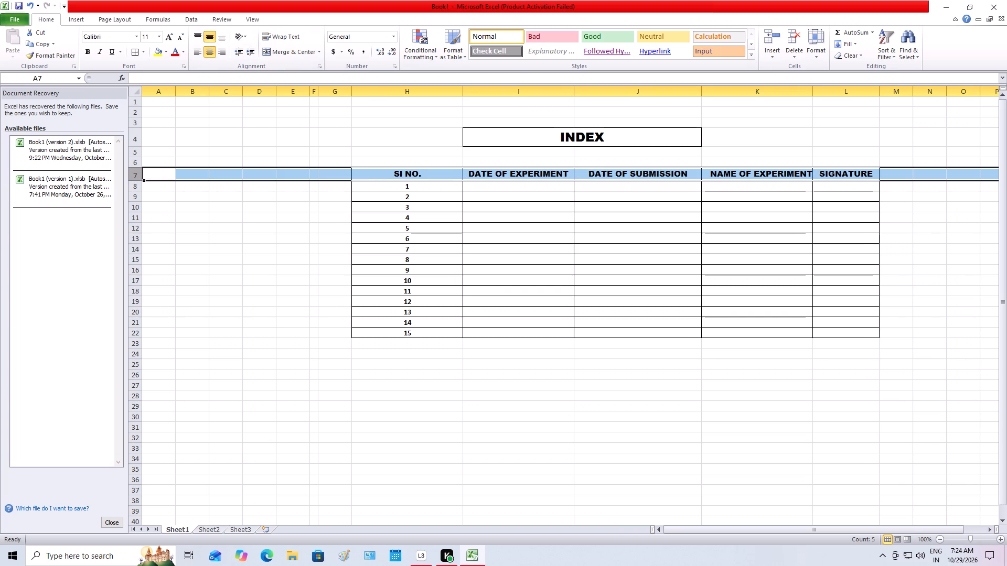
Widen column K slightly more, to a width of about 30.86, for the NAME OF EXPERIMENT header.
{"action": "left_click_drag", "start_coordinate": [813, 92], "coordinate": [818, 92]}
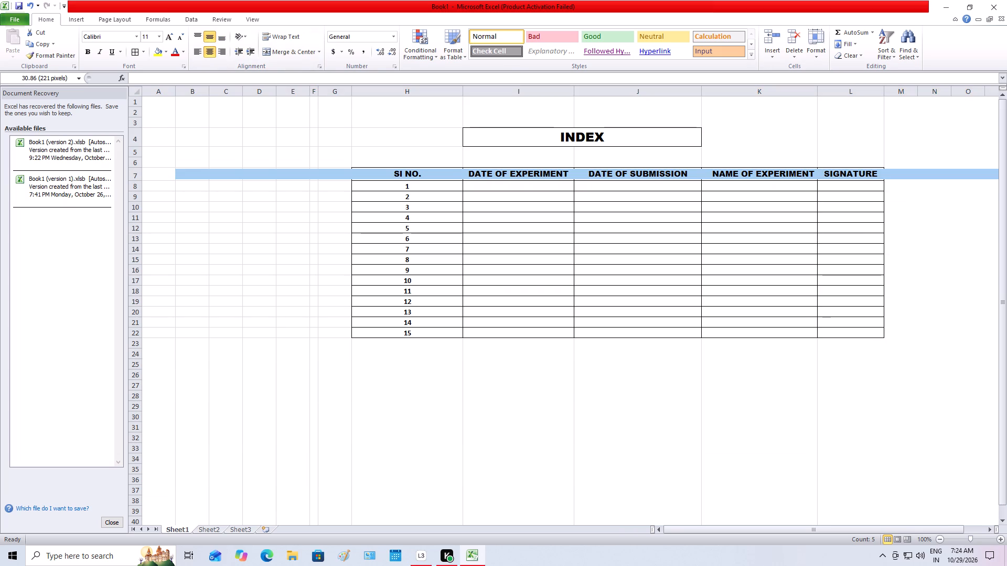
{"action": "left_click", "coordinate": [408, 379]}
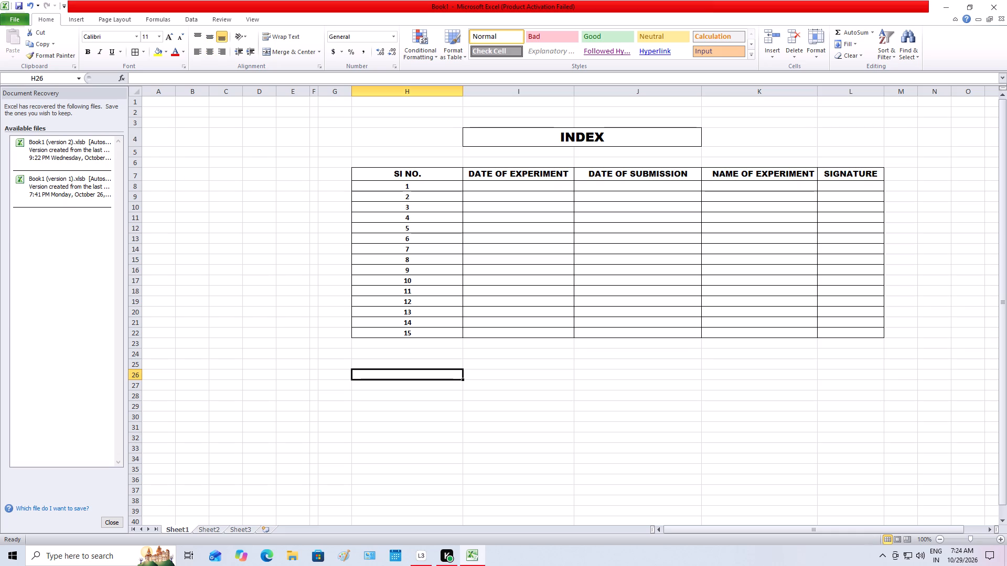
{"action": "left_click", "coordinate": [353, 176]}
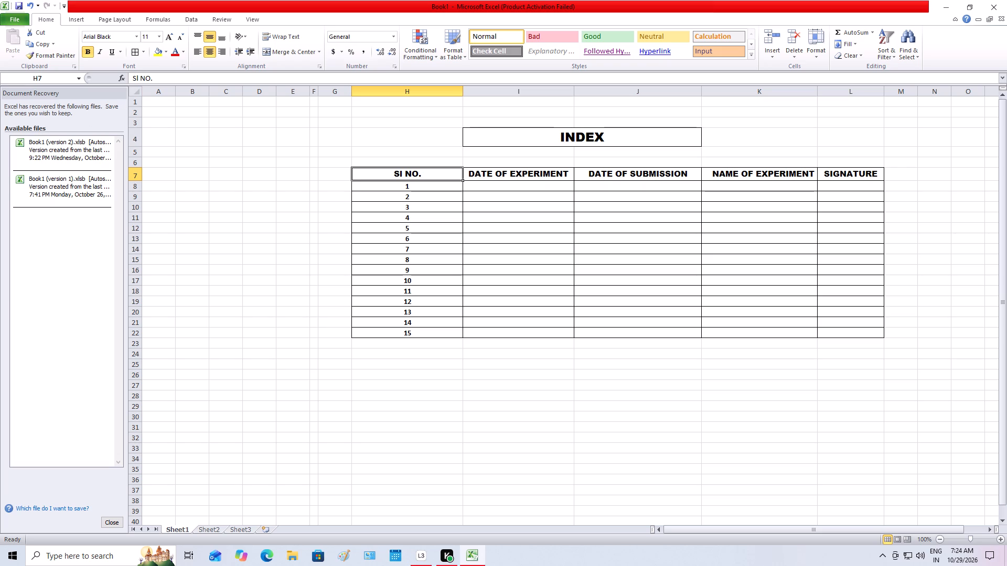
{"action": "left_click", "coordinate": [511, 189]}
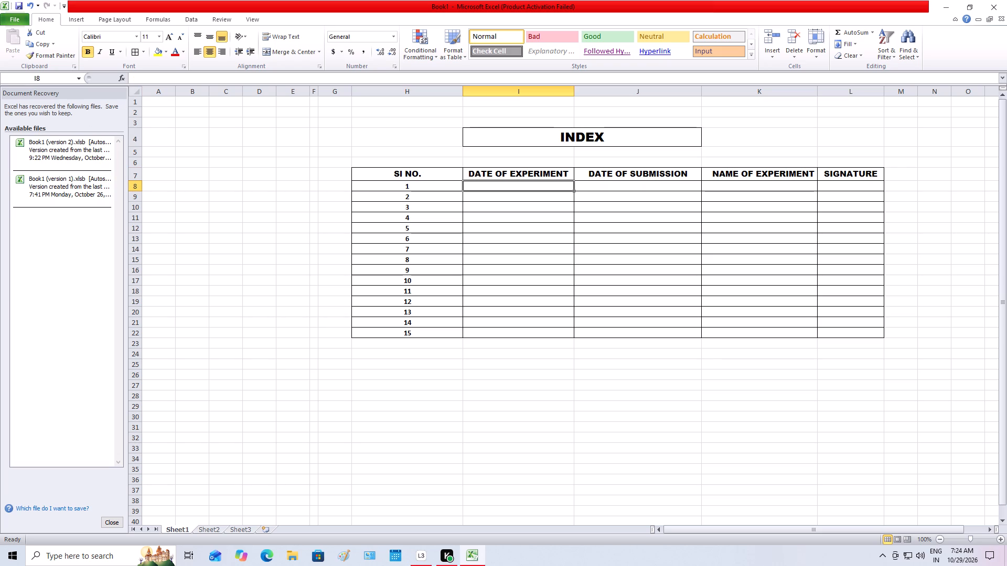
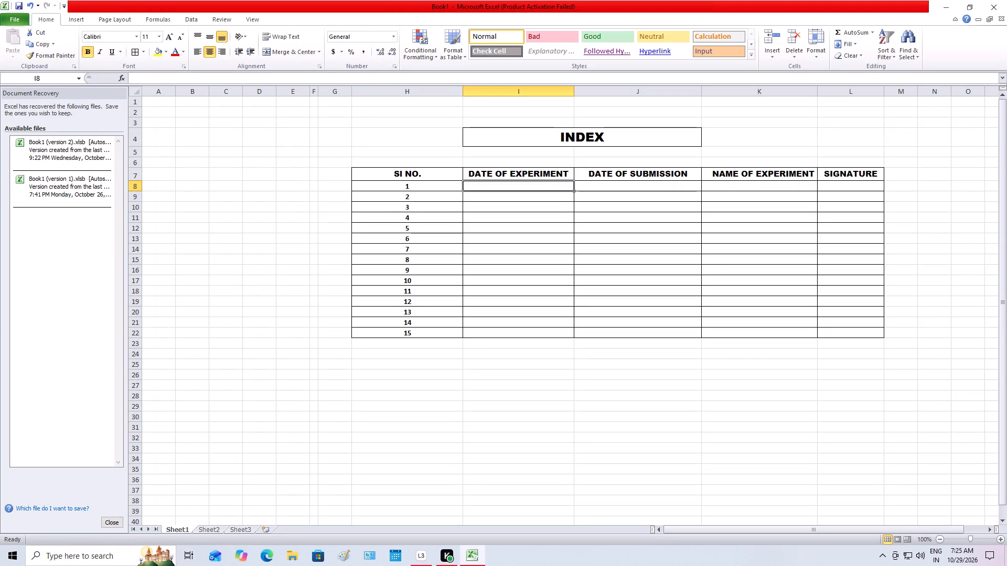
Enter 11/08/26 as the date of experiment for entry 1, in cell I8.
{"action": "type", "text": "11/0"}
{"action": "type", "text": "8/"}
{"action": "type", "text": "26"}
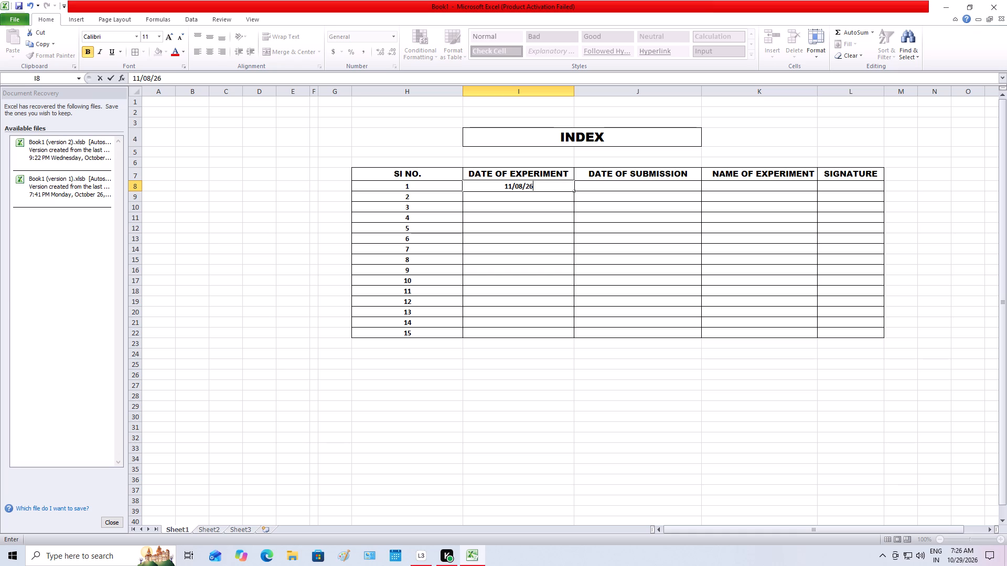
{"action": "left_click", "coordinate": [517, 197]}
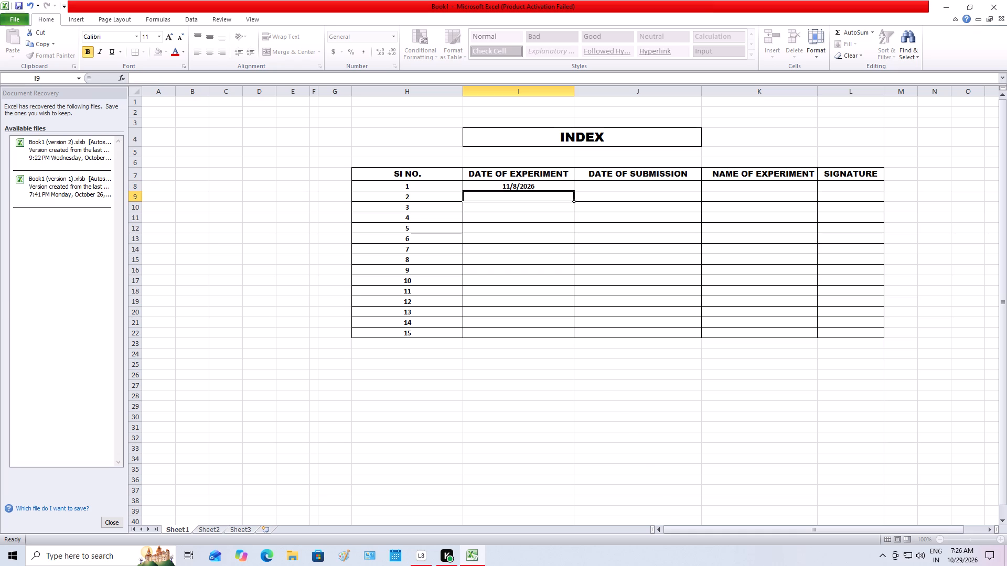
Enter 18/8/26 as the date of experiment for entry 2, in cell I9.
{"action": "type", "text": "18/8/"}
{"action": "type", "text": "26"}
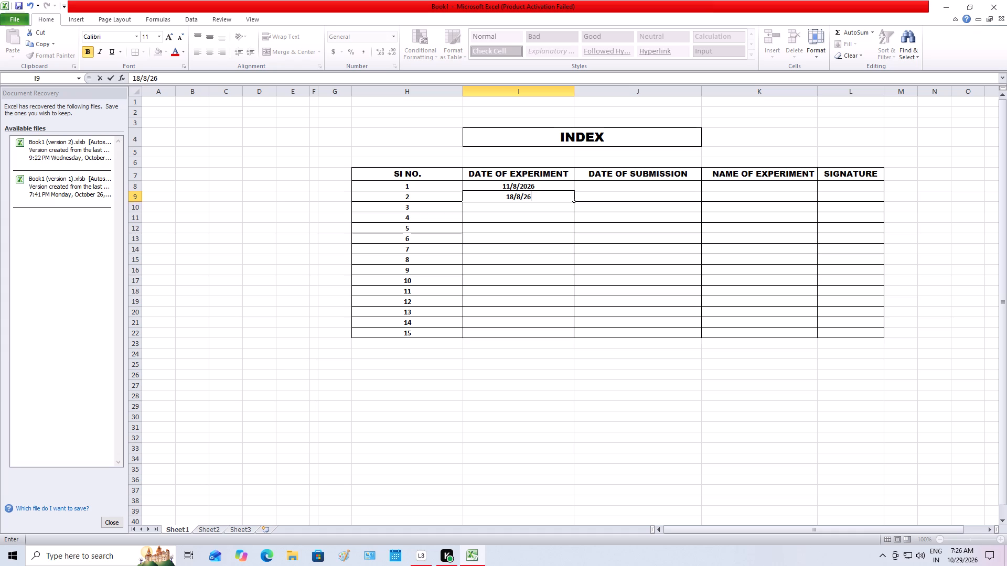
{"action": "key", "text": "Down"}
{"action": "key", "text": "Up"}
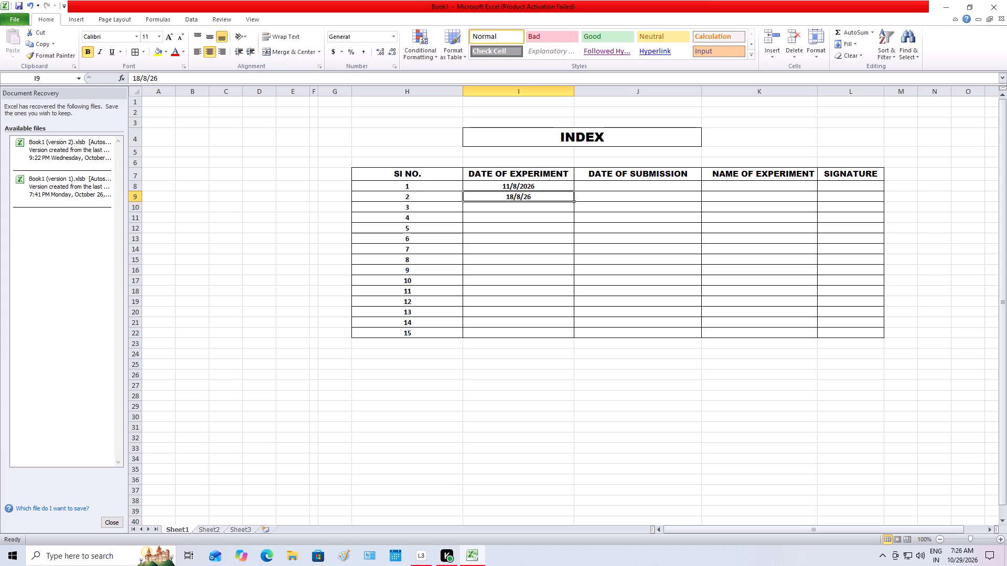
Enter the experiment dates 18/8/2026, 25/8/2026, 27/8/2026 and 8/9/2026 for entries 2 to 5, in cells I9 to I12.
{"action": "type", "text": "18/8/2026"}
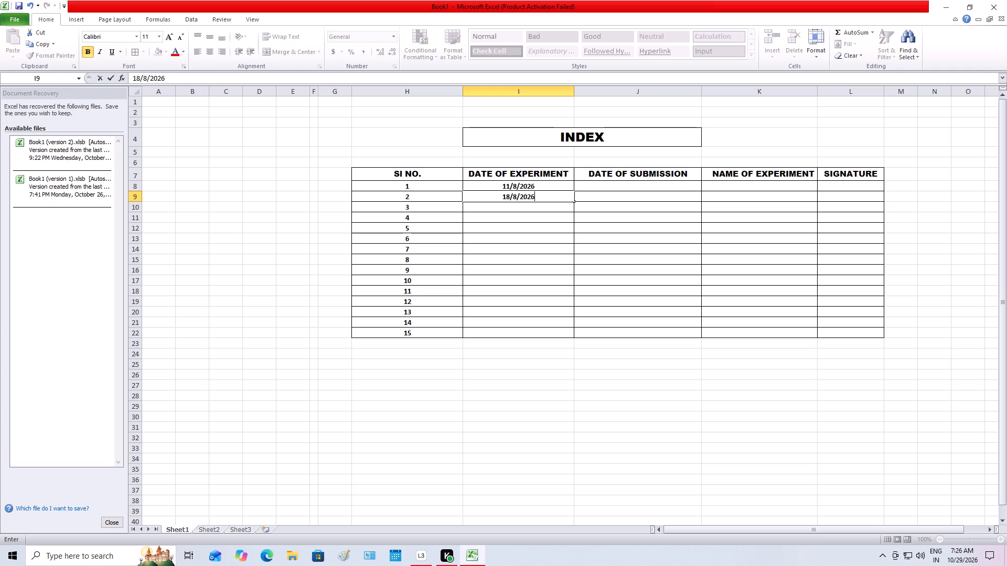
{"action": "key", "text": "Down"}
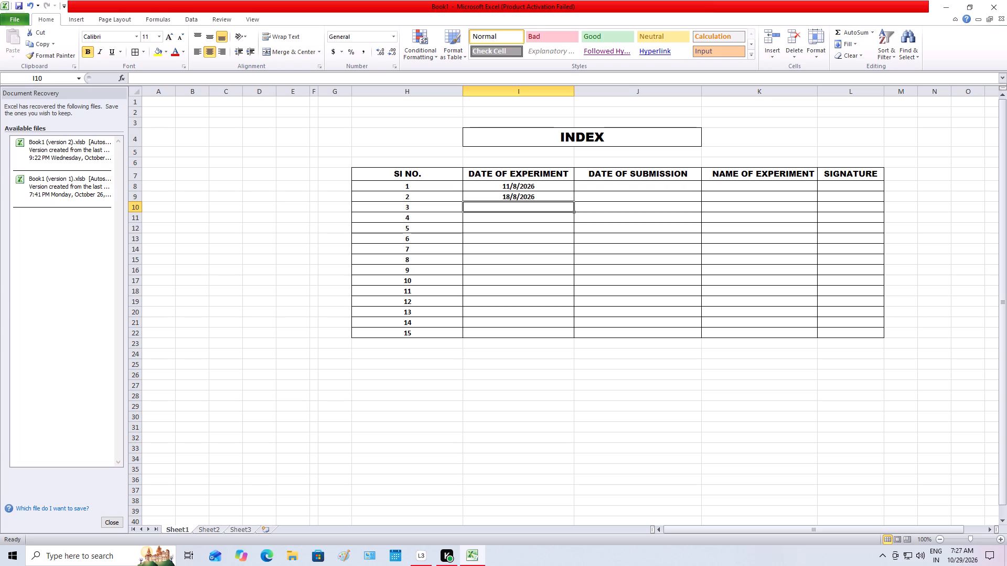
{"action": "type", "text": "25/8/2026"}
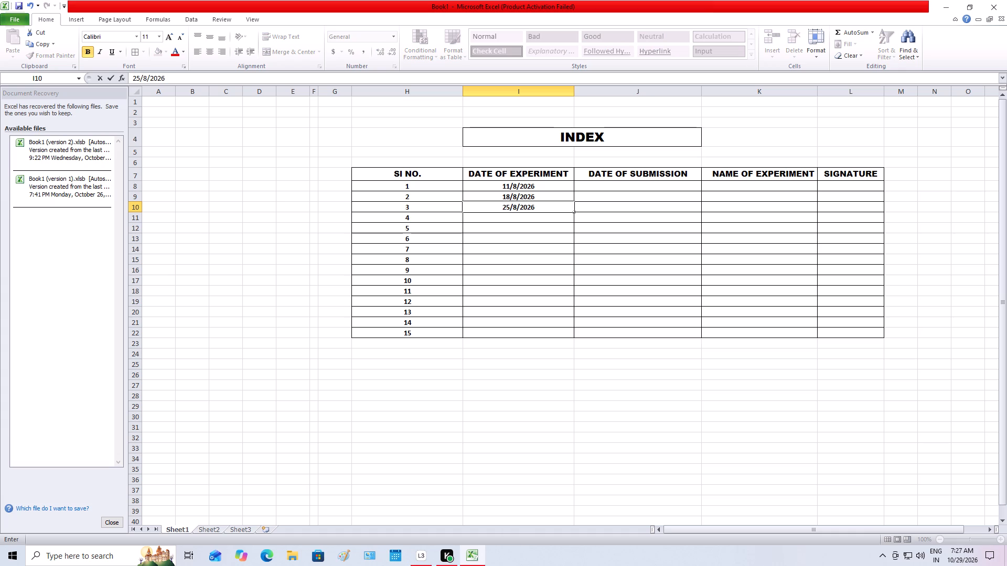
{"action": "key", "text": "Down"}
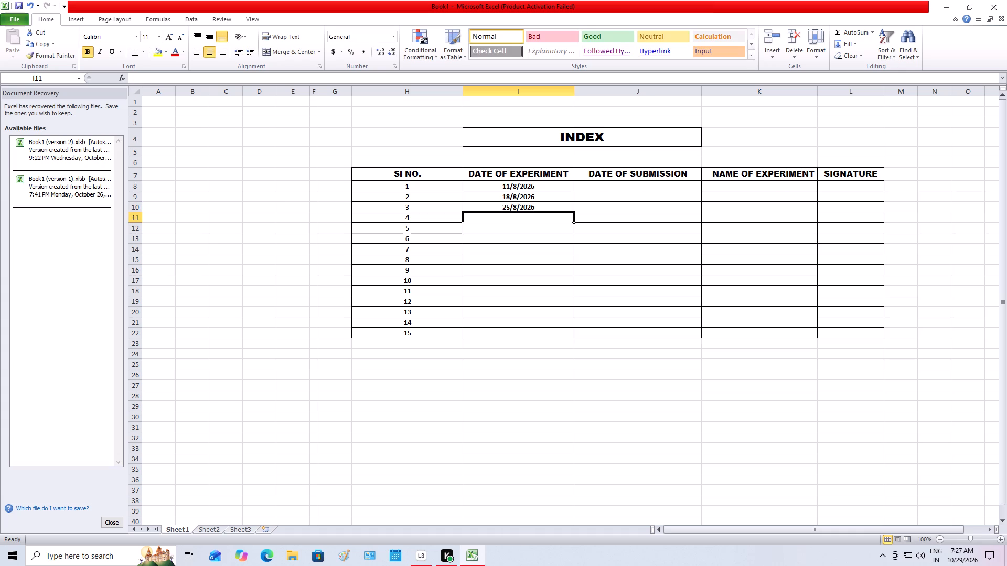
{"action": "type", "text": "27/8/"}
{"action": "type", "text": "2026"}
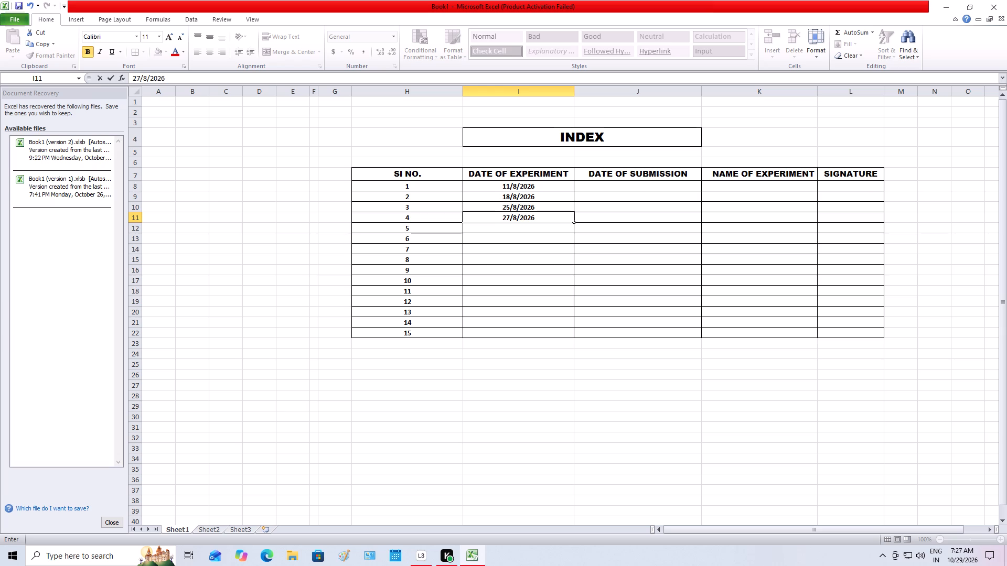
{"action": "key", "text": "Down"}
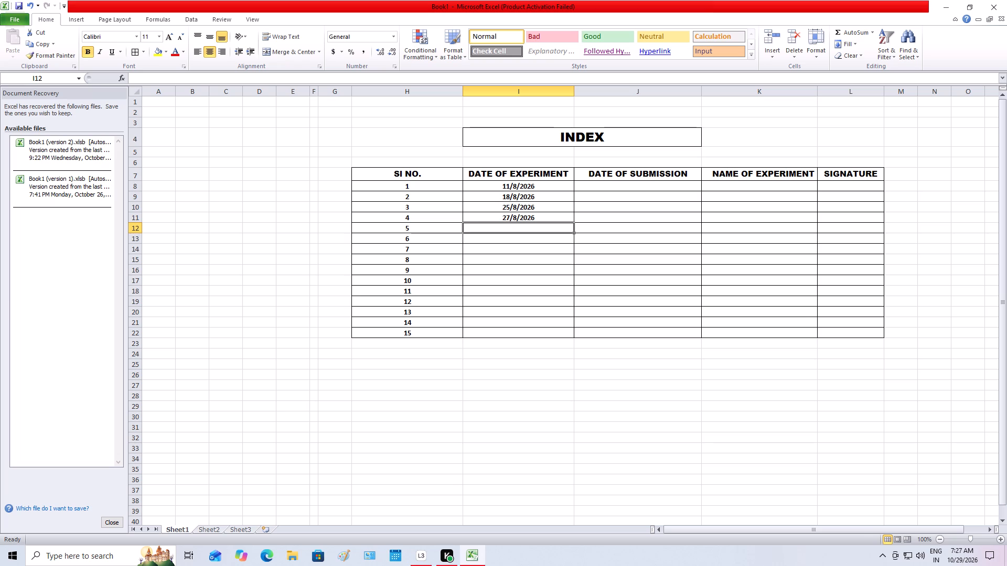
{"action": "type", "text": "8/"}
{"action": "type", "text": "9/2026"}
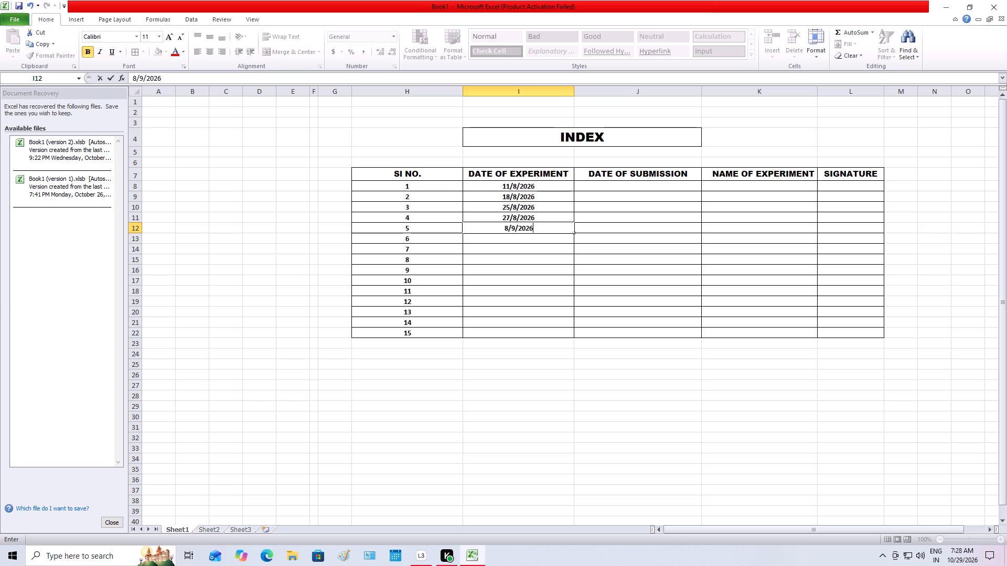
Enter ASSIGNMENT 01 as the name of experiment for entry 1, in cell K8.
{"action": "left_click", "coordinate": [739, 186]}
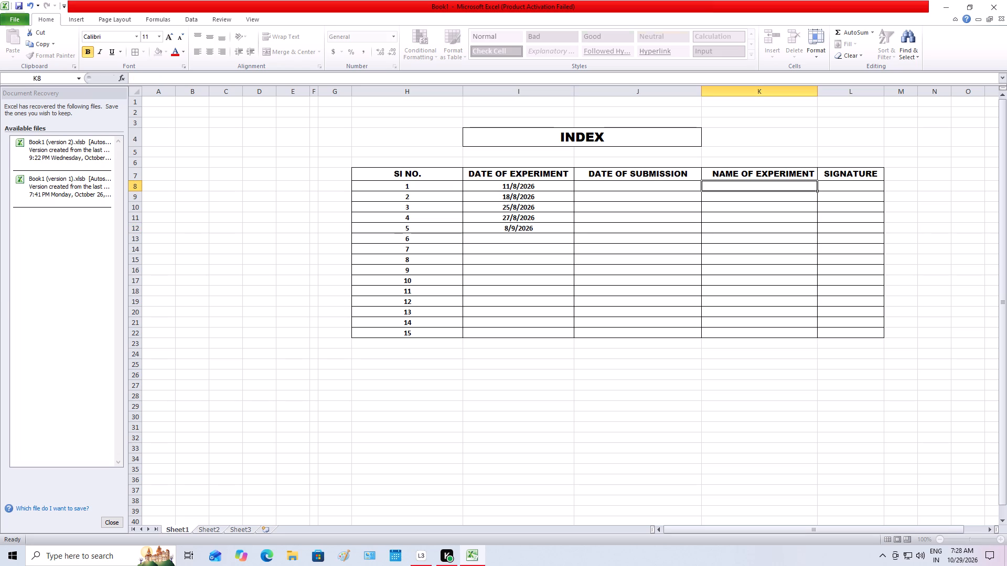
{"action": "type", "text": "ASS"}
{"action": "type", "text": "IGNMENT"}
{"action": "key", "text": "space"}
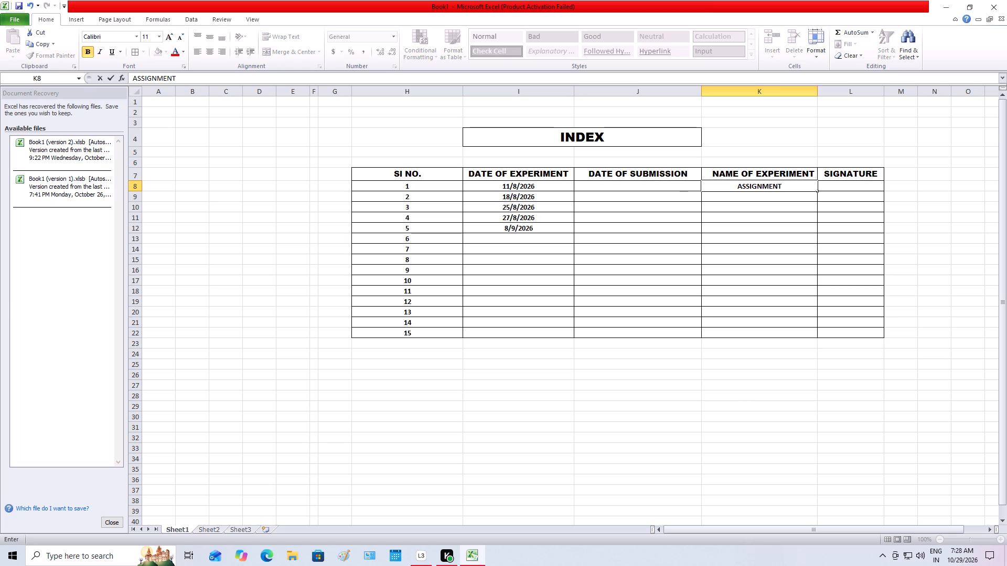
{"action": "type", "text": "01"}
{"action": "key", "text": "Down"}
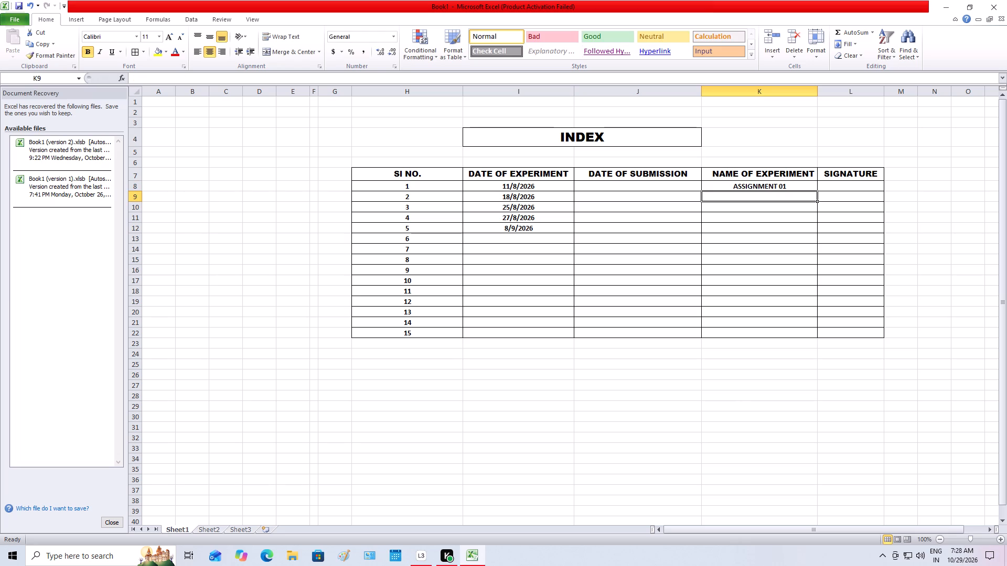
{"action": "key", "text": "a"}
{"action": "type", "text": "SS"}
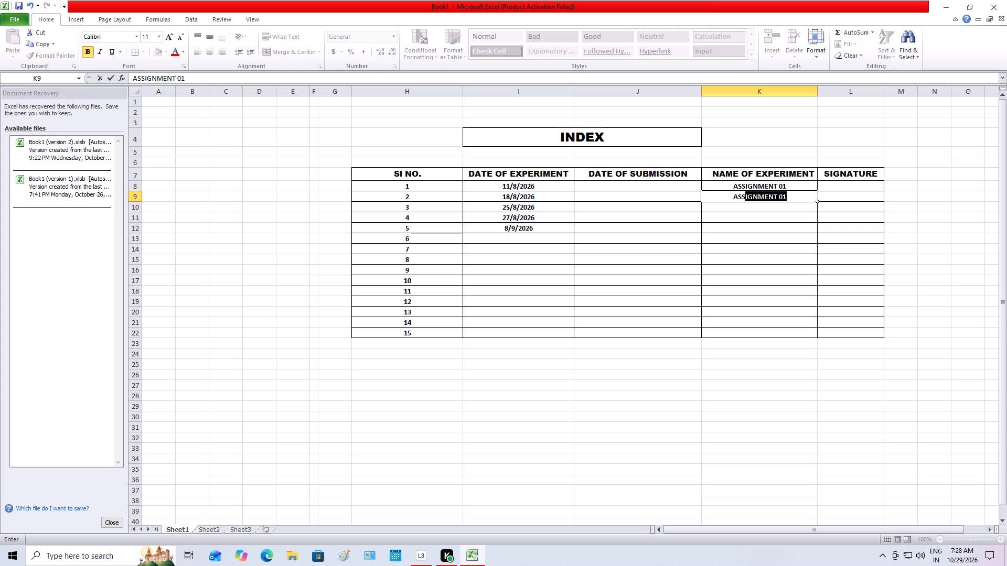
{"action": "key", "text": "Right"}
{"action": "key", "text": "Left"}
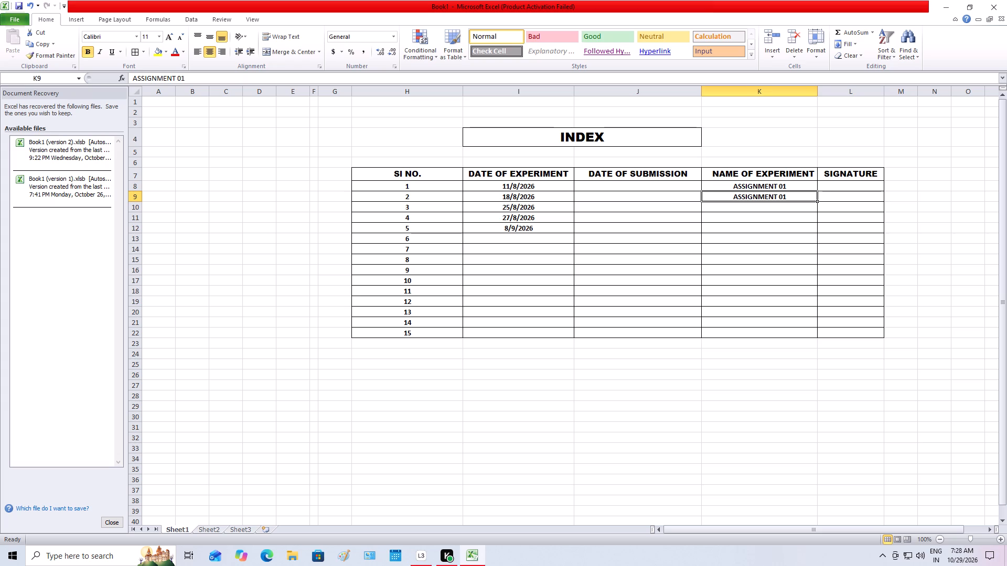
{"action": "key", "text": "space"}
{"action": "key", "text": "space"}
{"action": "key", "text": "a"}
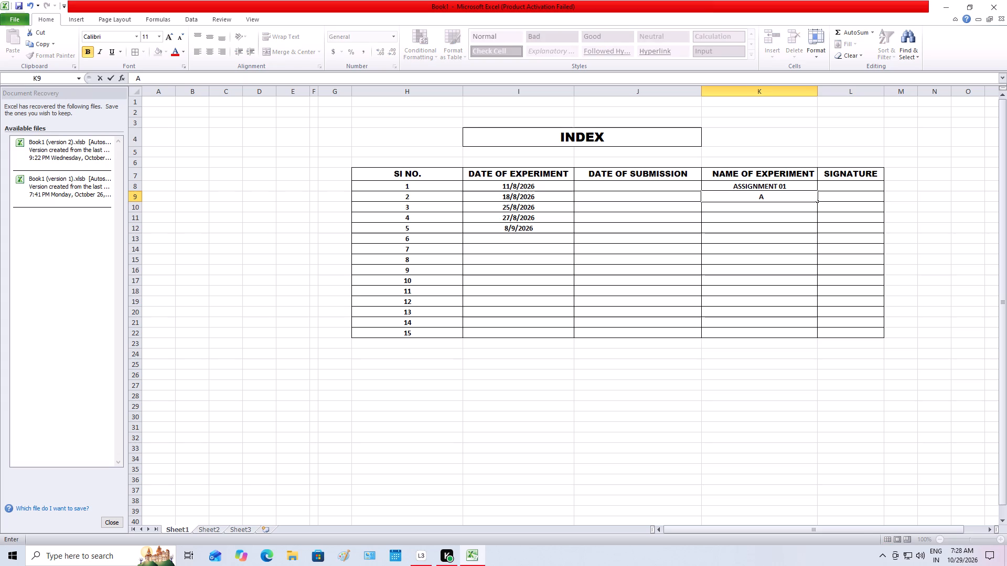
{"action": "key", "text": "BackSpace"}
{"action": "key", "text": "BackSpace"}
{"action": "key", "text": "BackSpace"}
Enter ASSIGNMENT 02, ASSIGNMENT 03 and ASSIGNMENT 04 as the experiment names for entries 2 to 4, in cells K9 to K11.
{"action": "type", "text": "ASSIGNMENT"}
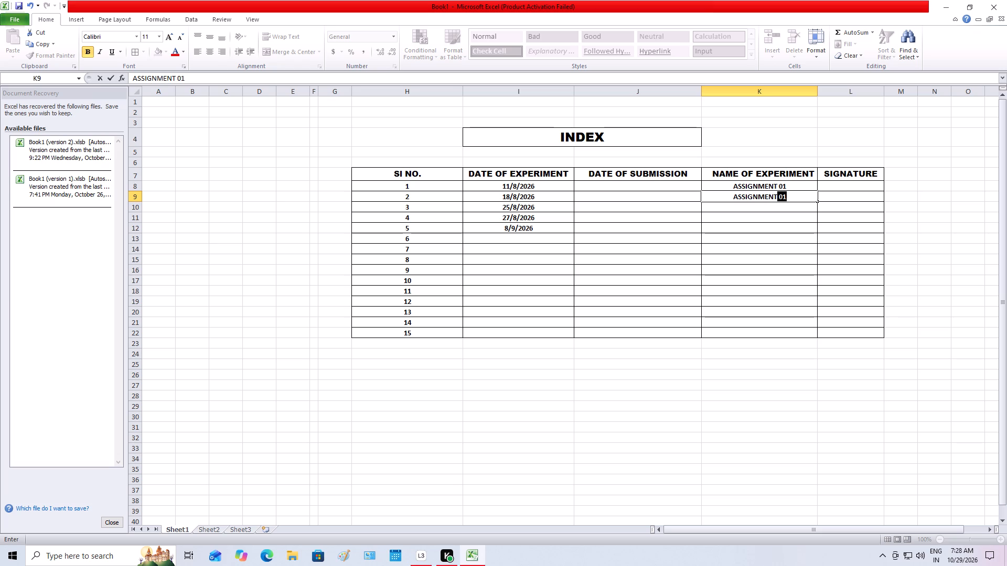
{"action": "key", "text": "space"}
{"action": "type", "text": "02"}
{"action": "key", "text": "Down"}
{"action": "type", "text": "ASSIGNMENT"}
{"action": "key", "text": "space"}
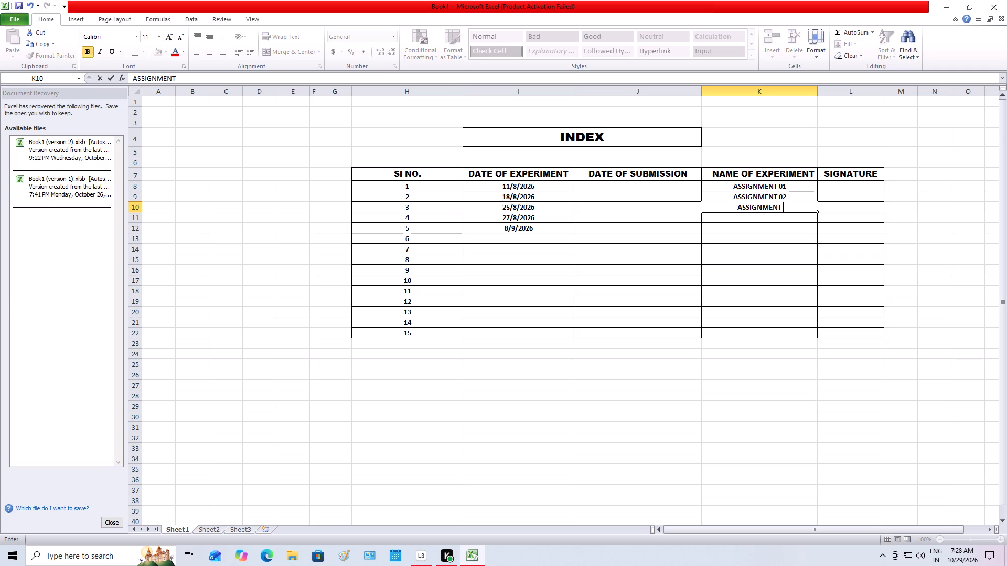
{"action": "type", "text": "03"}
{"action": "key", "text": "Down"}
{"action": "type", "text": "ASSI"}
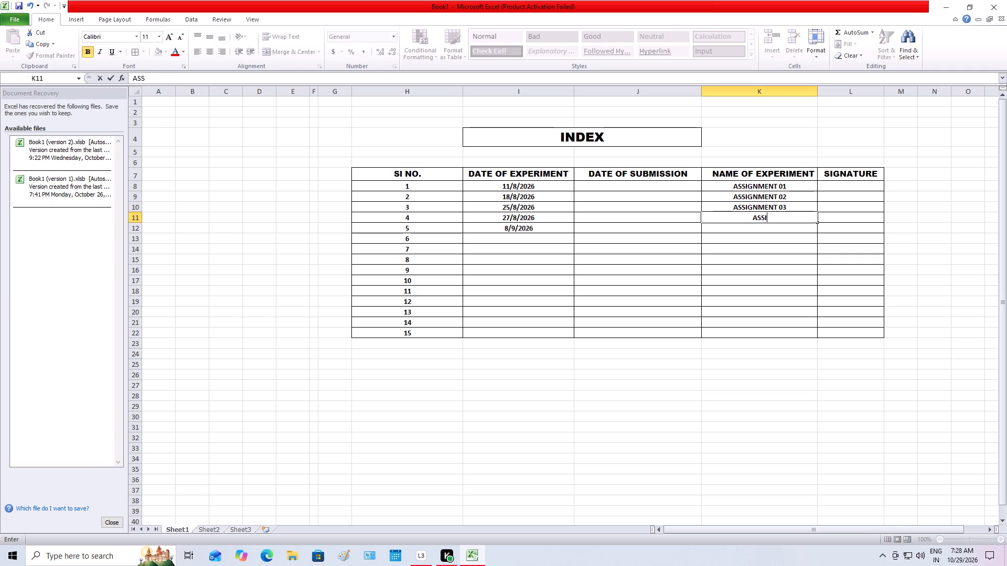
{"action": "type", "text": "GNMENT"}
{"action": "key", "text": "space"}
{"action": "type", "text": "04"}
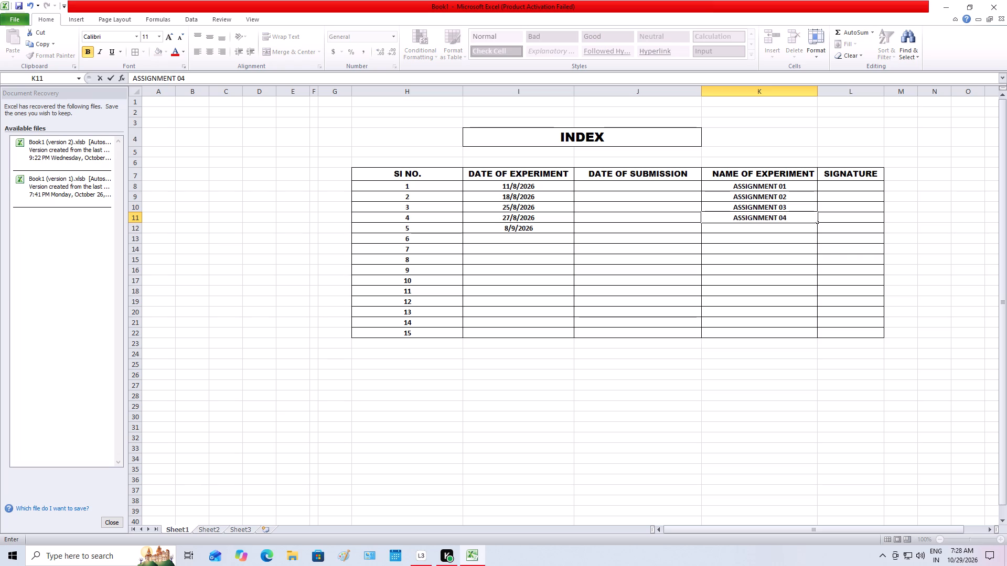
{"action": "key", "text": "Down"}
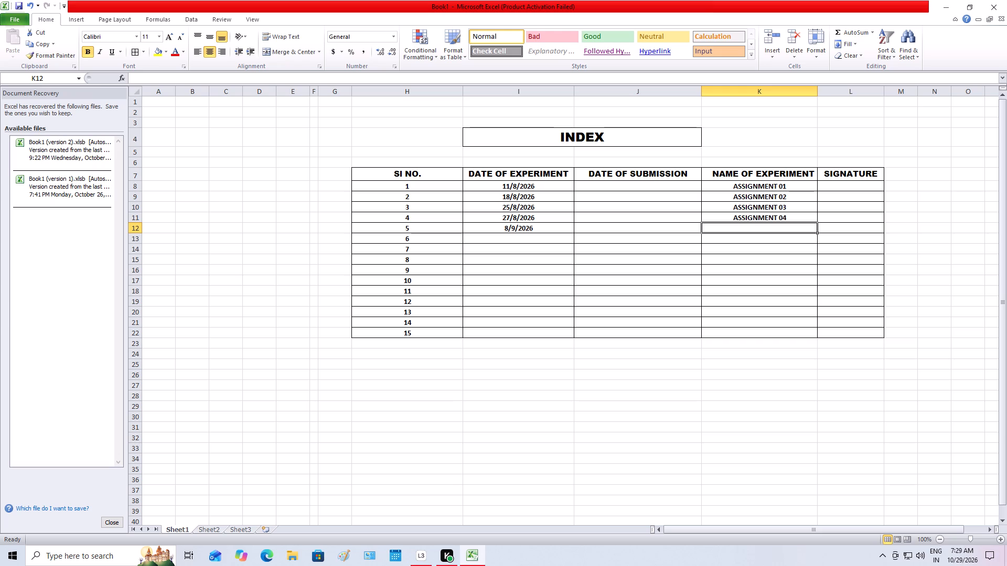
Enter ASSIGNMENT 05, ASSIGNMENT 06 and ASSIGNMENT 07 as the experiment names for entries 5 to 7, in cells K12 to K14.
{"action": "type", "text": "ASSIGNMENT"}
{"action": "key", "text": "space"}
{"action": "type", "text": "05"}
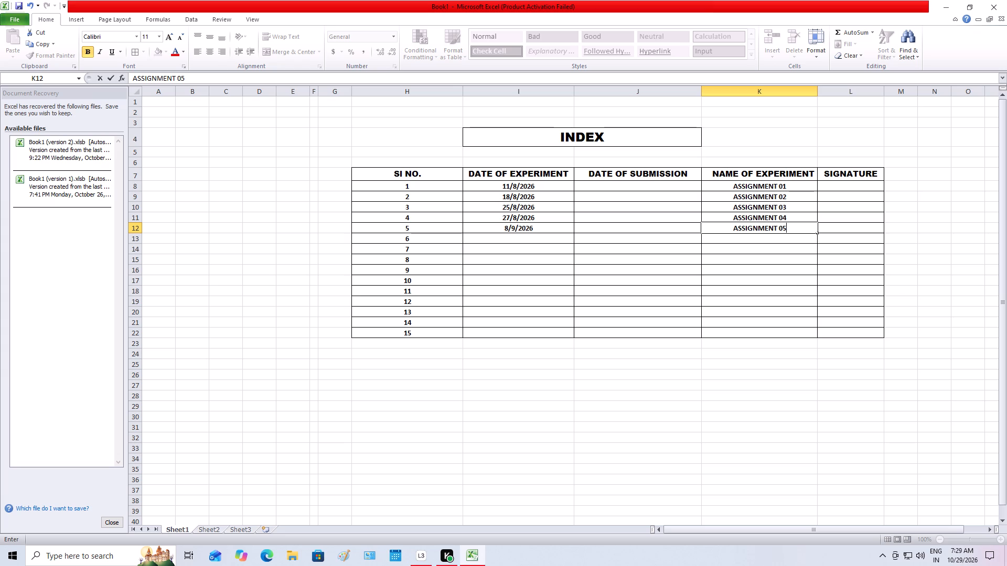
{"action": "key", "text": "Down"}
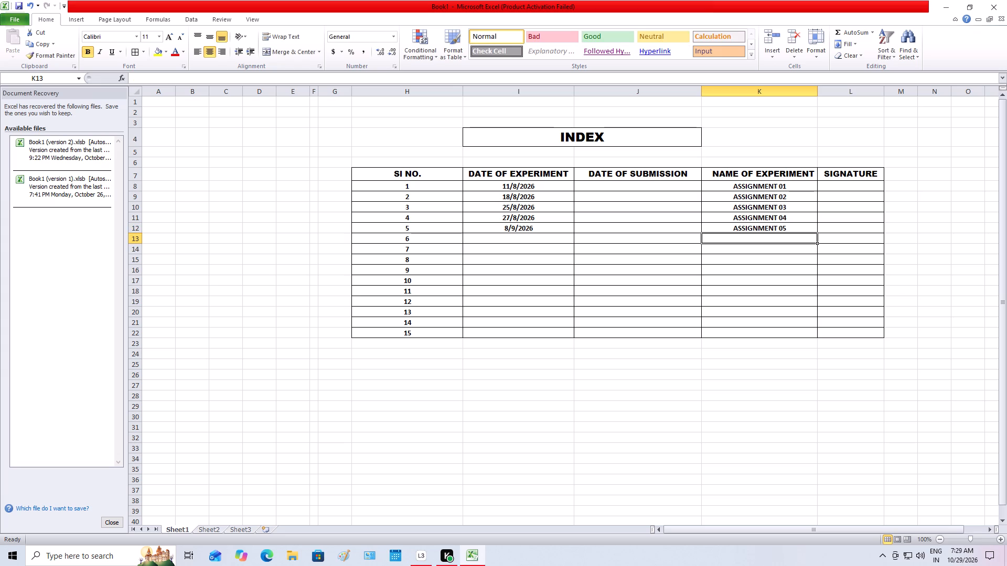
{"action": "type", "text": "ASS"}
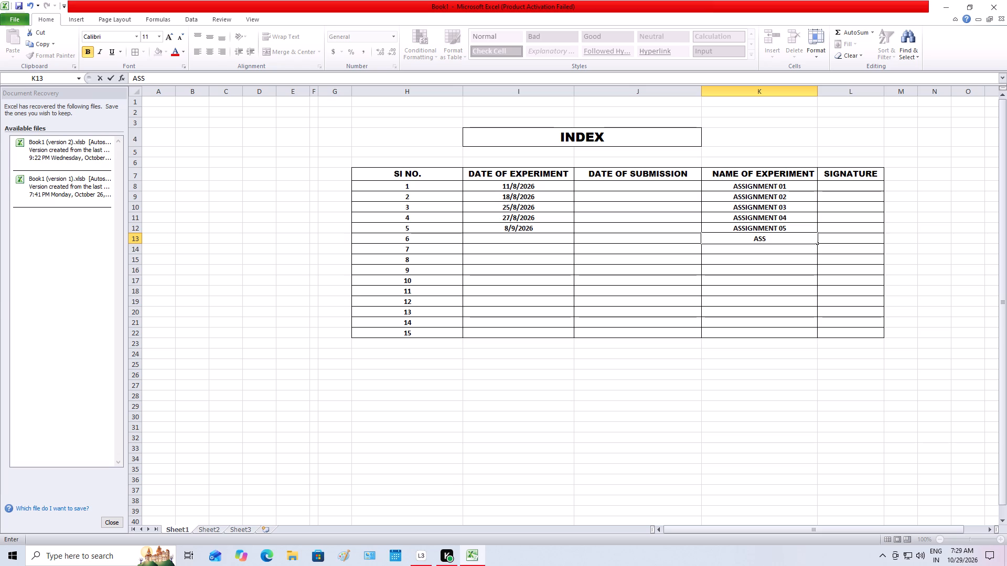
{"action": "key", "text": "i"}
{"action": "type", "text": "GNMEN"}
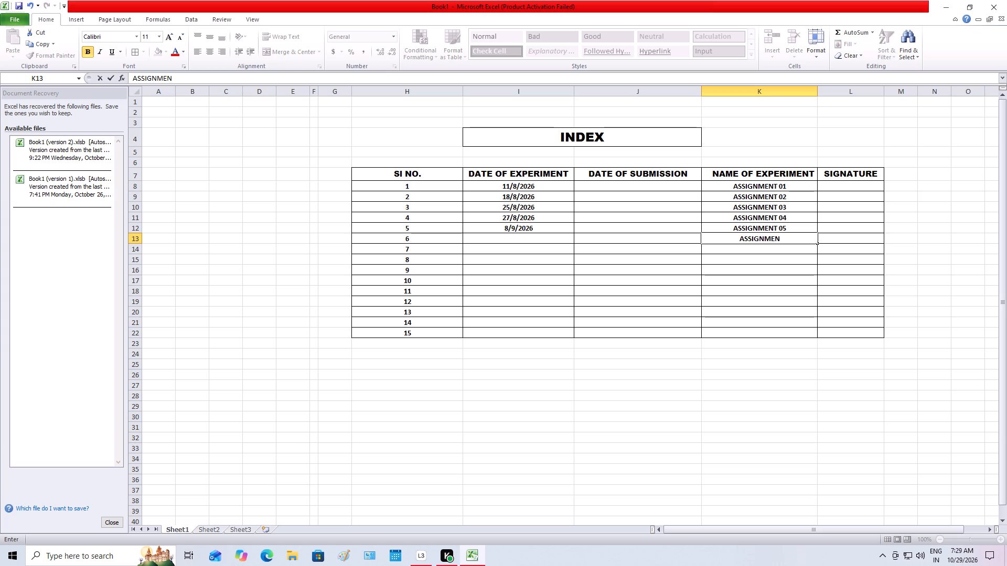
{"action": "key", "text": "t"}
{"action": "key", "text": "space"}
{"action": "type", "text": "06"}
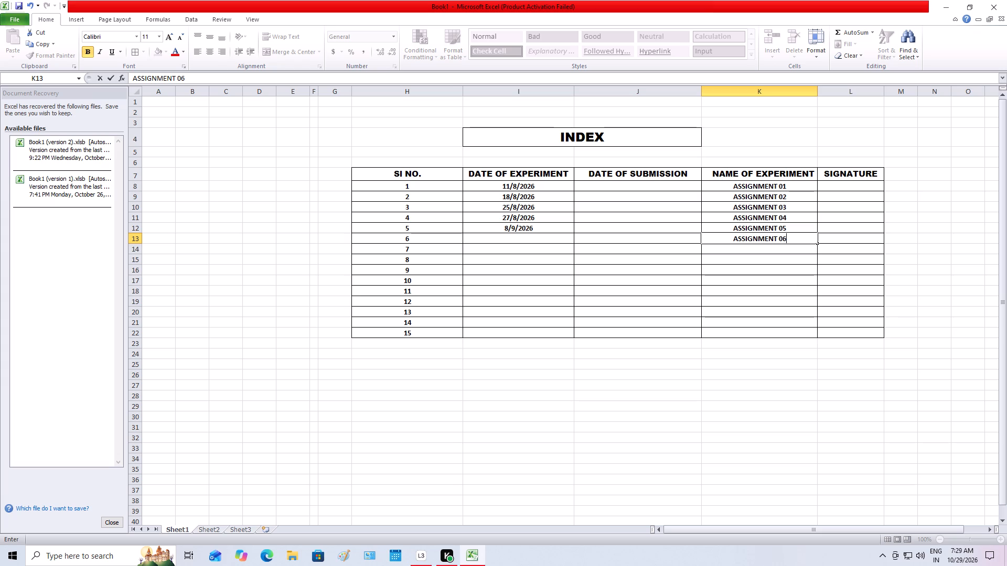
{"action": "key", "text": "Down"}
{"action": "type", "text": "ASSI"}
{"action": "type", "text": "GNMEN"}
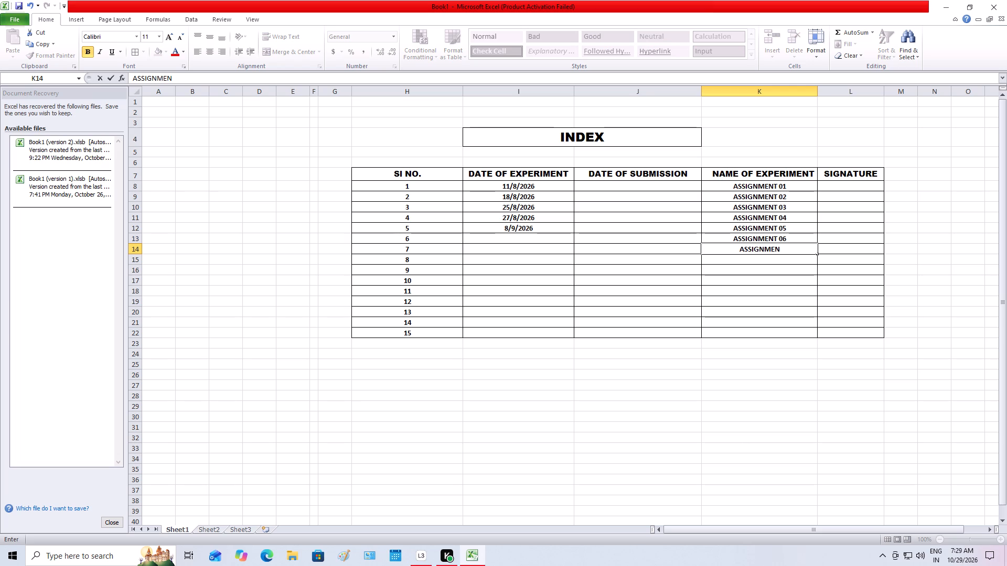
{"action": "key", "text": "t"}
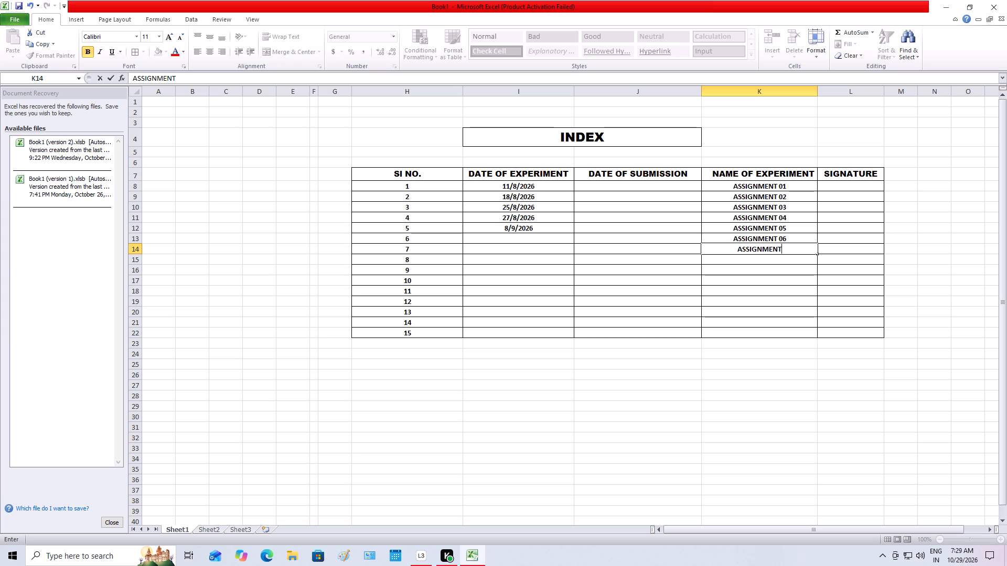
{"action": "key", "text": "space"}
{"action": "type", "text": "07"}
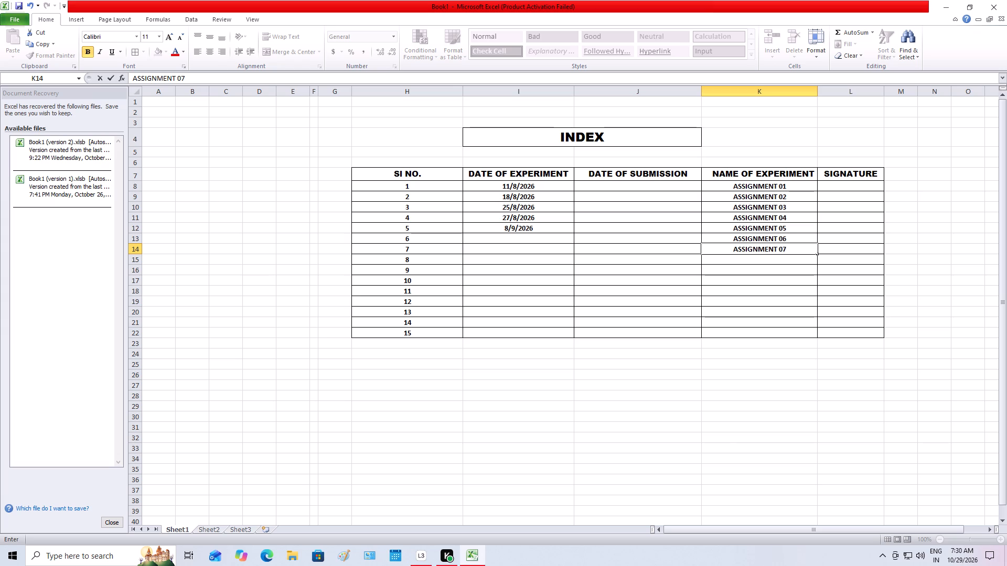
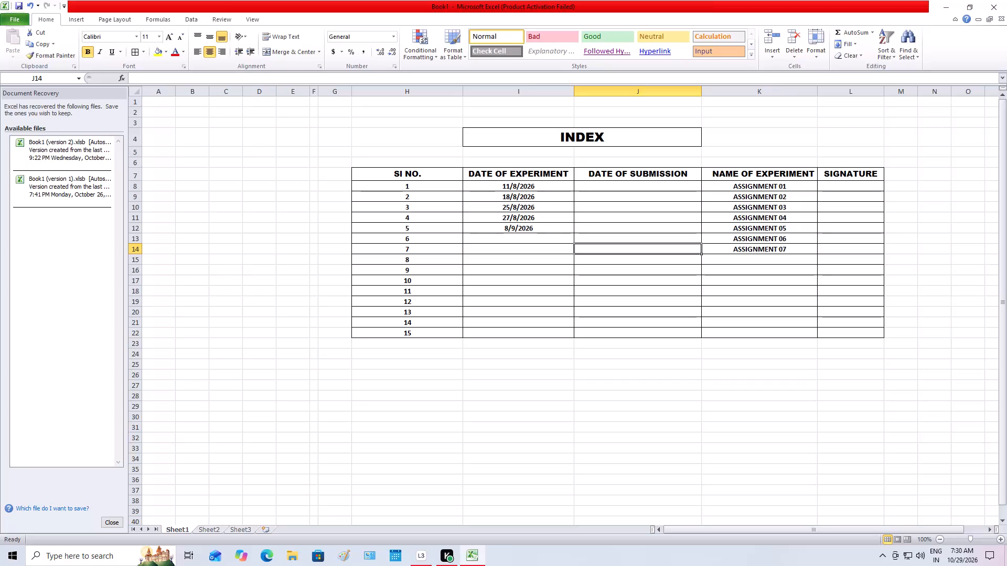
Enter 18/08/2026 as the date of submission for entry 1, in cell J8.
{"action": "key", "text": "Up"}
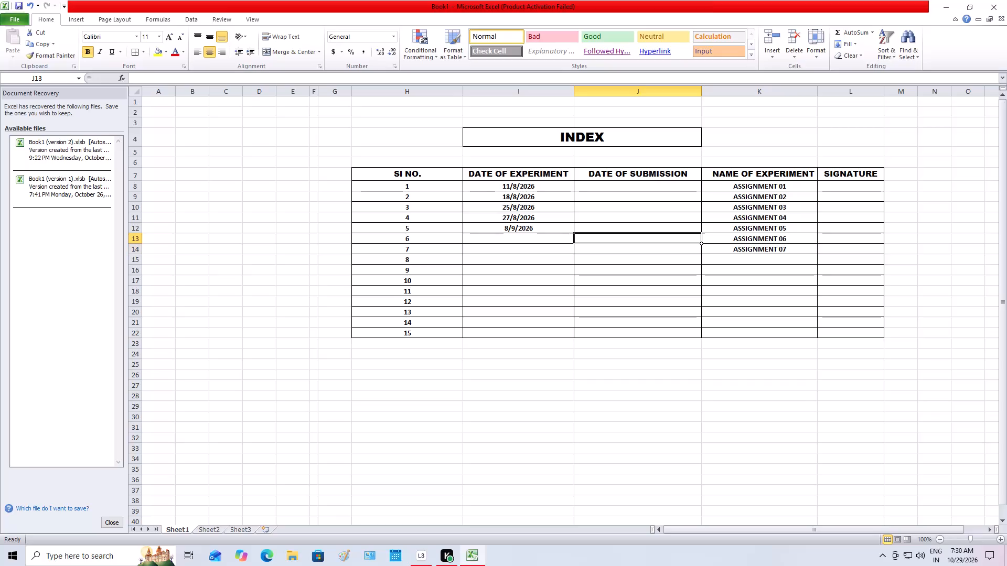
{"action": "key", "text": "Up"}
{"action": "key", "text": "Up"}
{"action": "key", "text": "Up"}
{"action": "key", "text": "Up"}
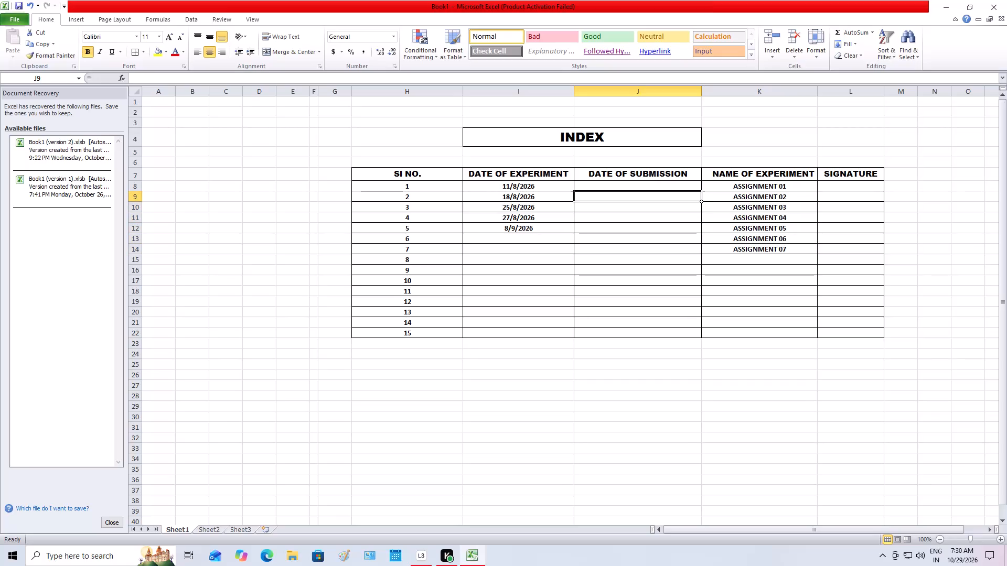
{"action": "key", "text": "Up"}
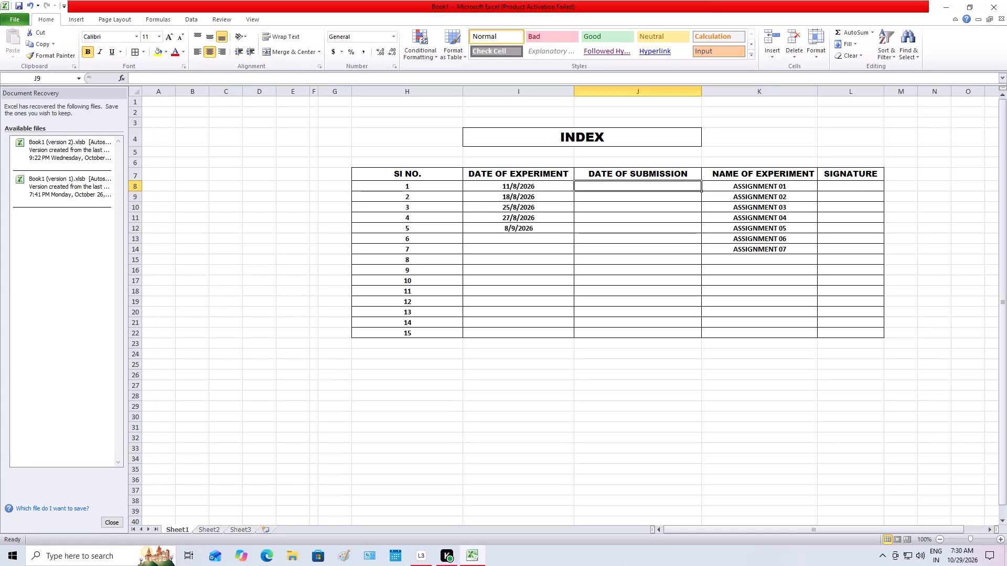
{"action": "type", "text": "18/08/"}
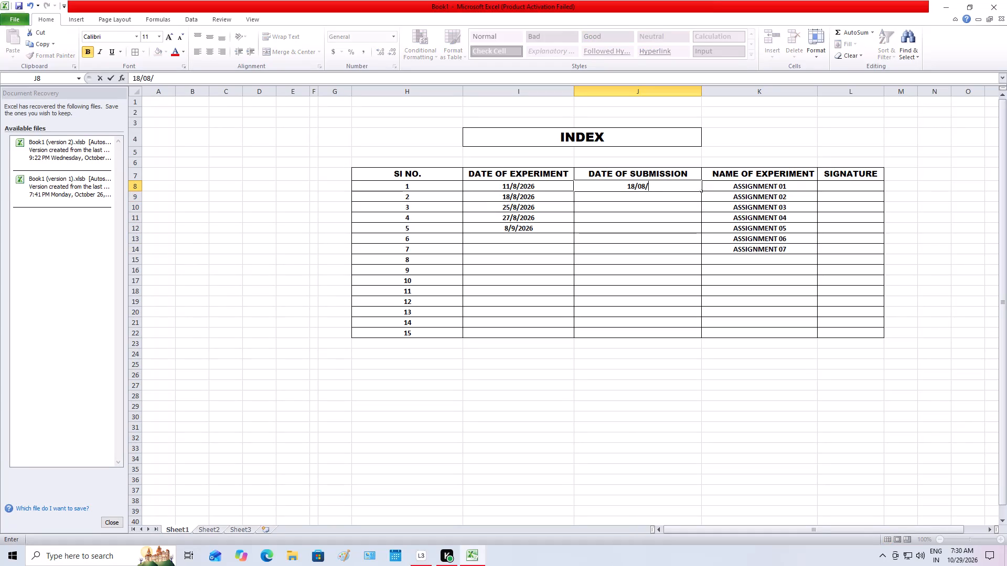
{"action": "key", "text": "2"}
{"action": "key", "text": "0"}
{"action": "type", "text": "26"}
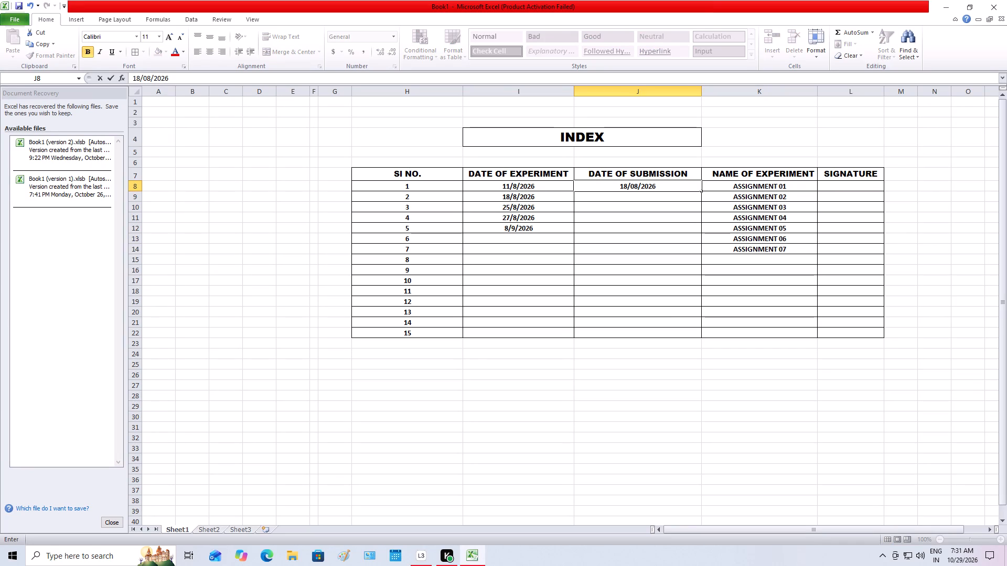
{"action": "key", "text": "Down"}
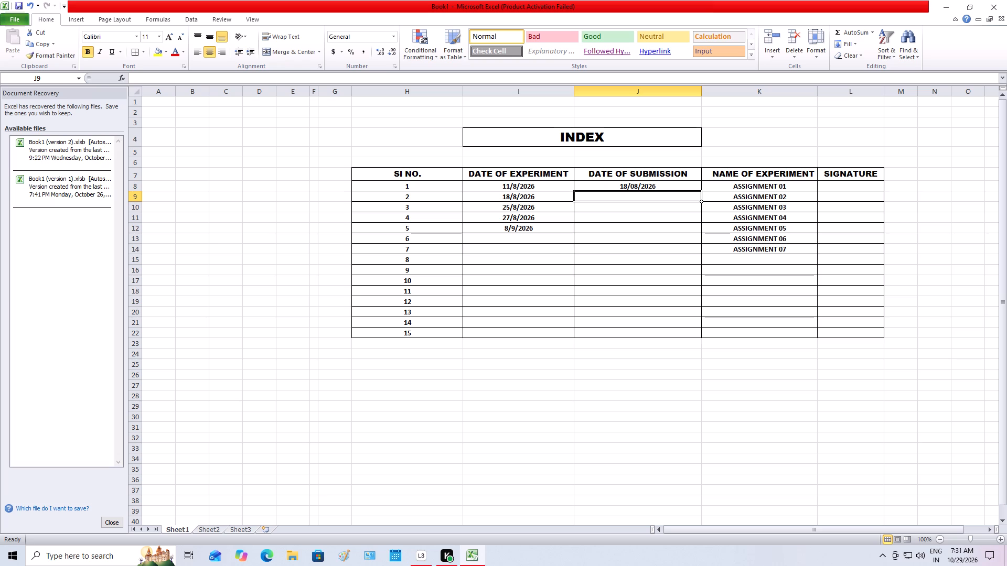
Enter 25/8/2026 as the date of submission for entry 2, in cell J9.
{"action": "type", "text": "25/88/"}
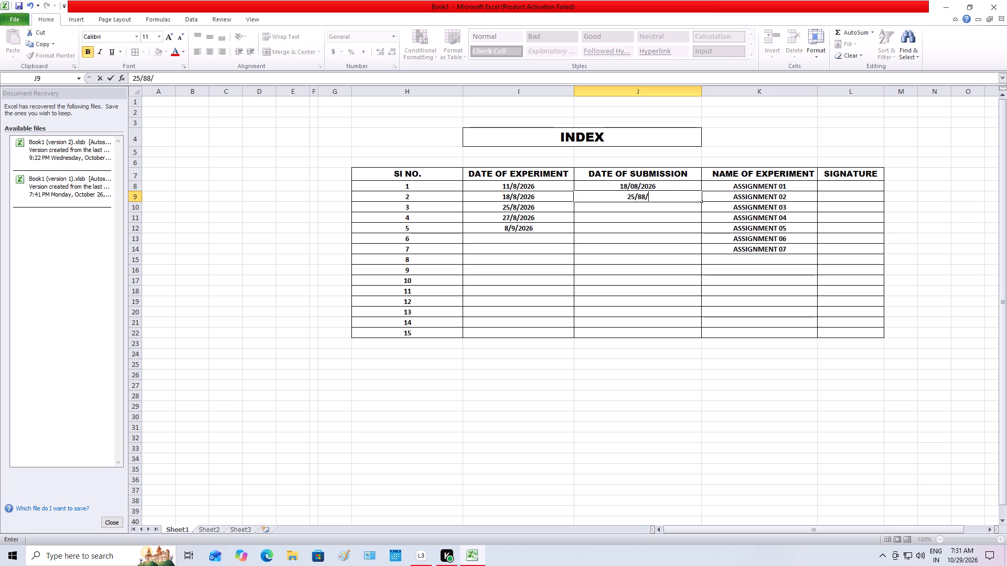
{"action": "type", "text": "26"}
{"action": "key", "text": "Up"}
{"action": "key", "text": "Down"}
{"action": "type", "text": "25/8/"}
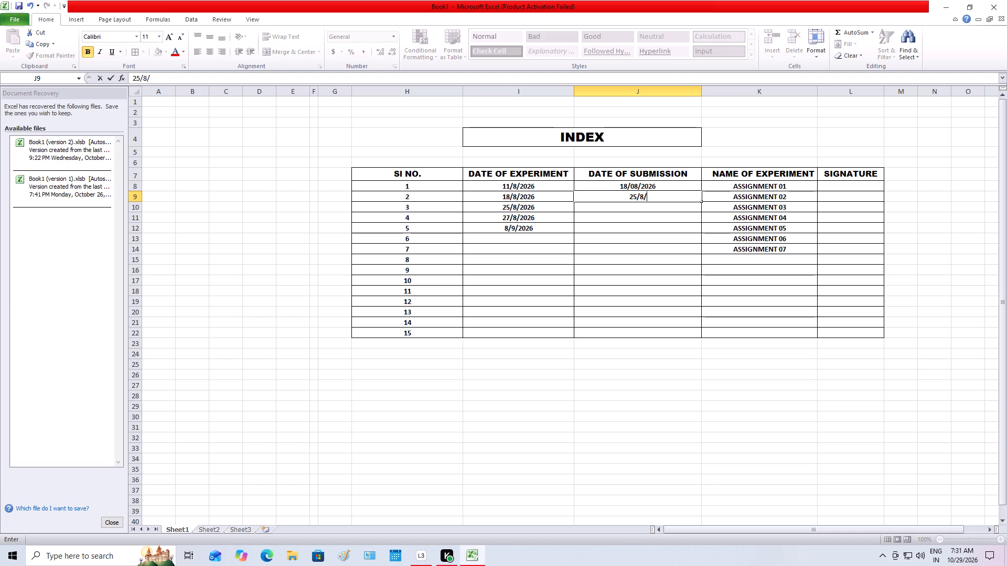
{"action": "type", "text": "16"}
{"action": "key", "text": "BackSpace"}
{"action": "key", "text": "BackSpace"}
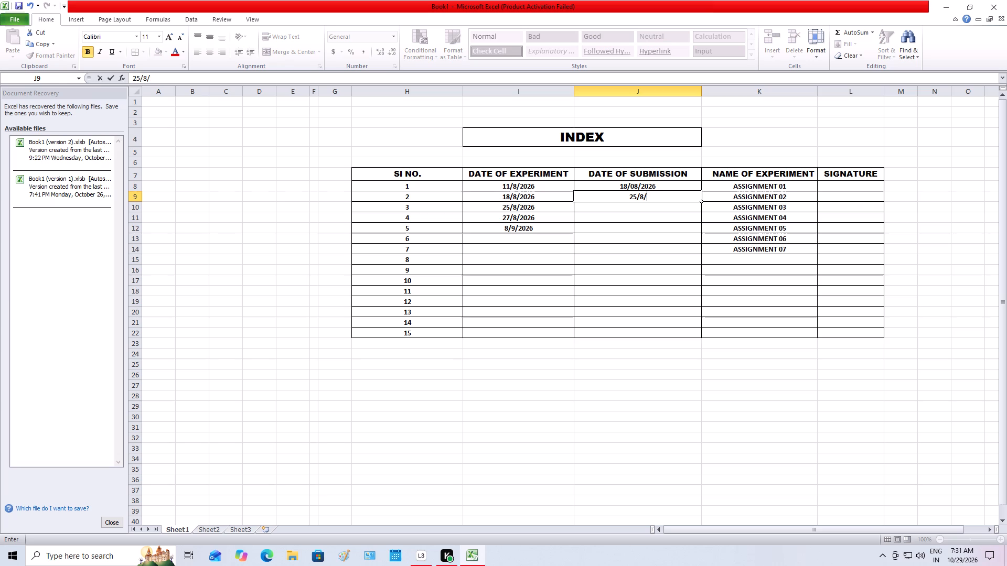
{"action": "type", "text": "2026"}
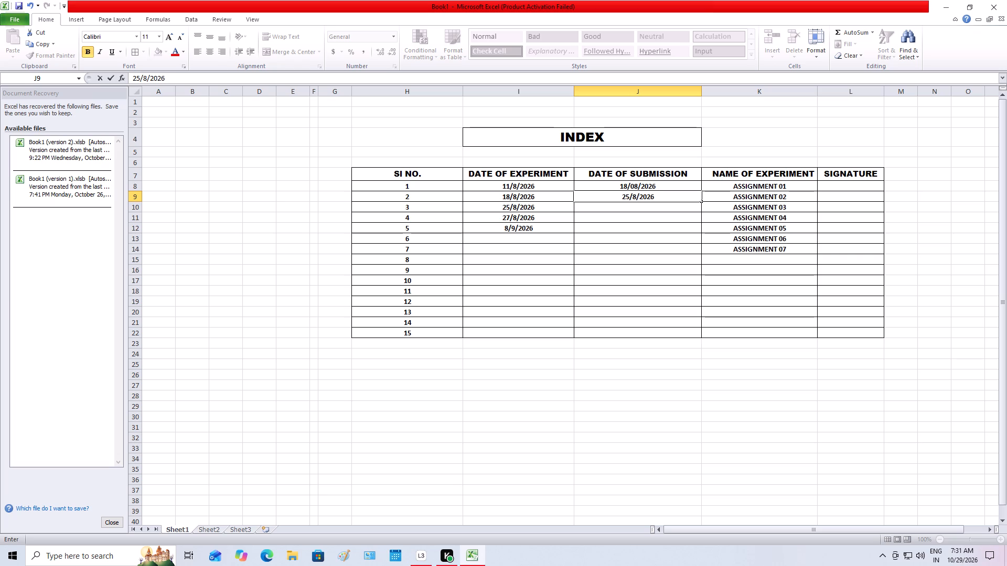
{"action": "key", "text": "Down"}
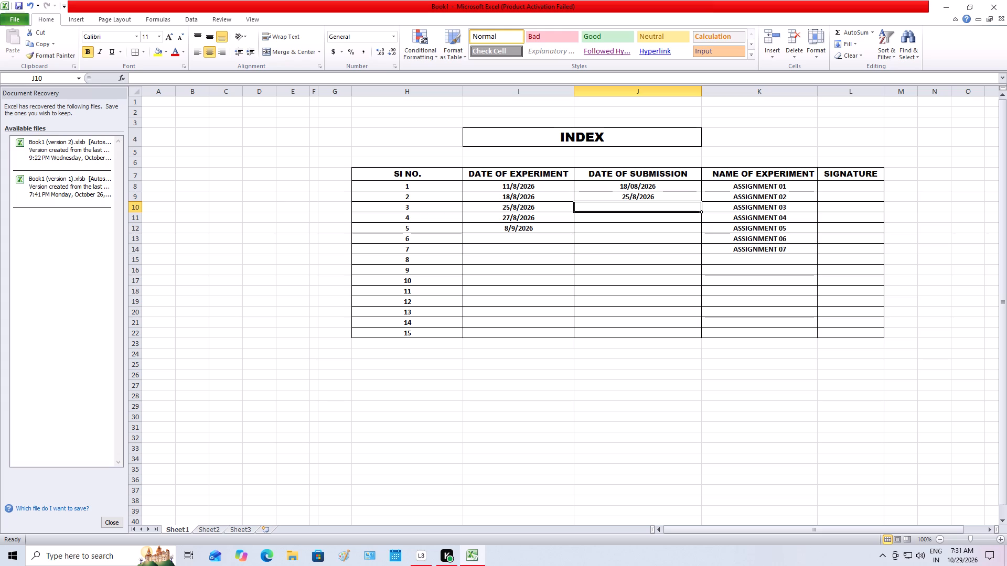
Enter the submission dates 8/9/2026, 15/9/2026 and 15/9/2026 for entries 3 to 5, in cells J10 to J12.
{"action": "type", "text": "8/"}
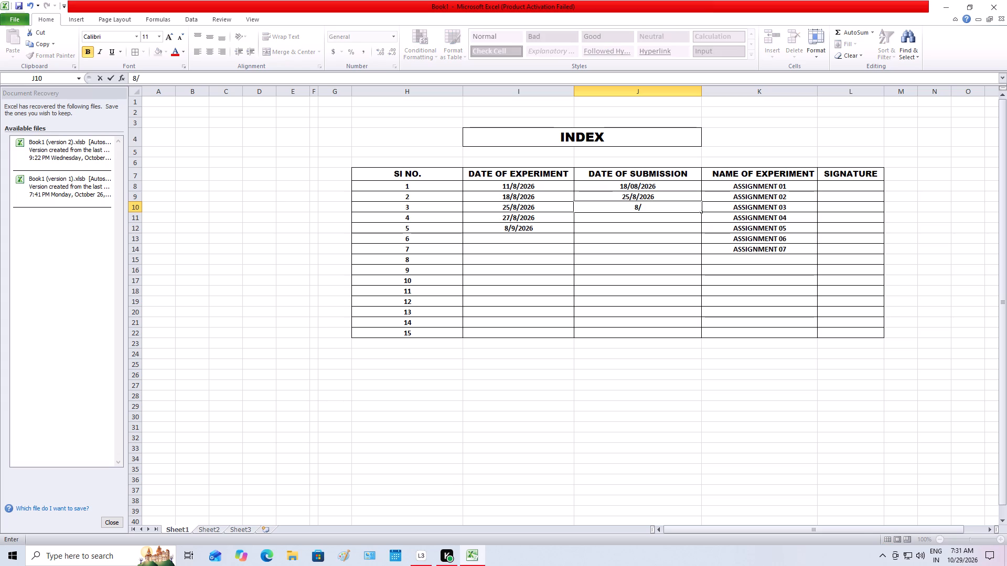
{"action": "type", "text": "9/202"}
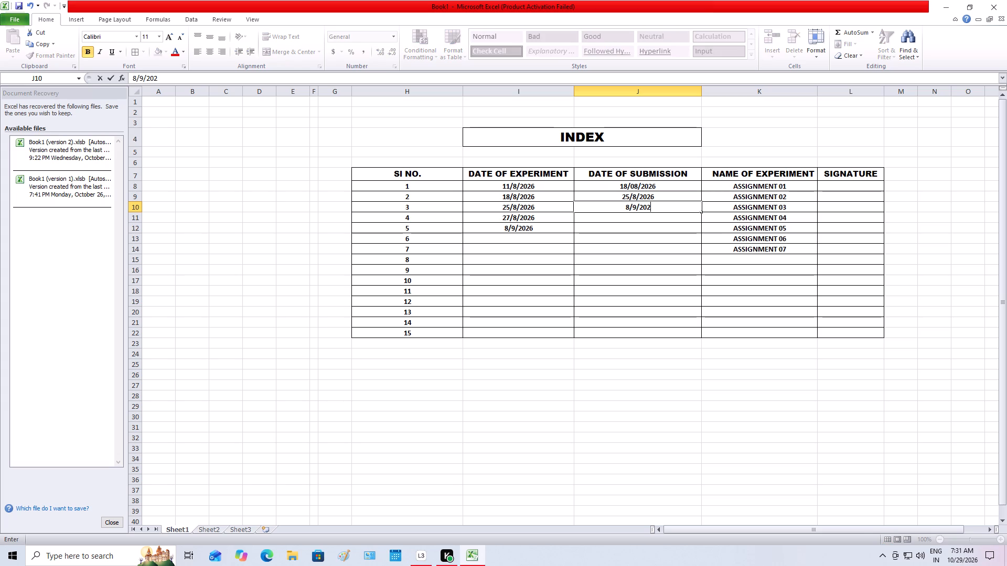
{"action": "key", "text": "6"}
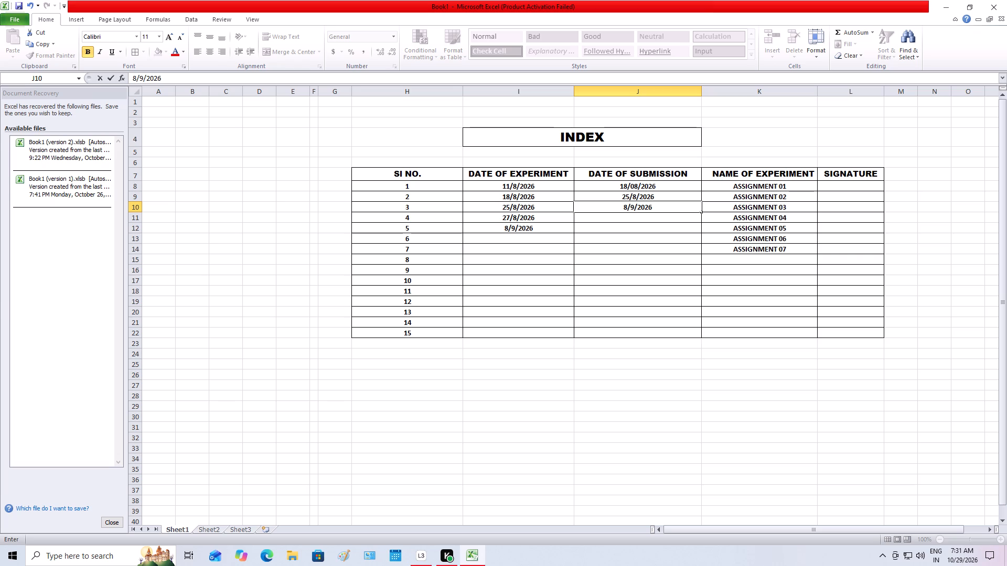
{"action": "key", "text": "Down"}
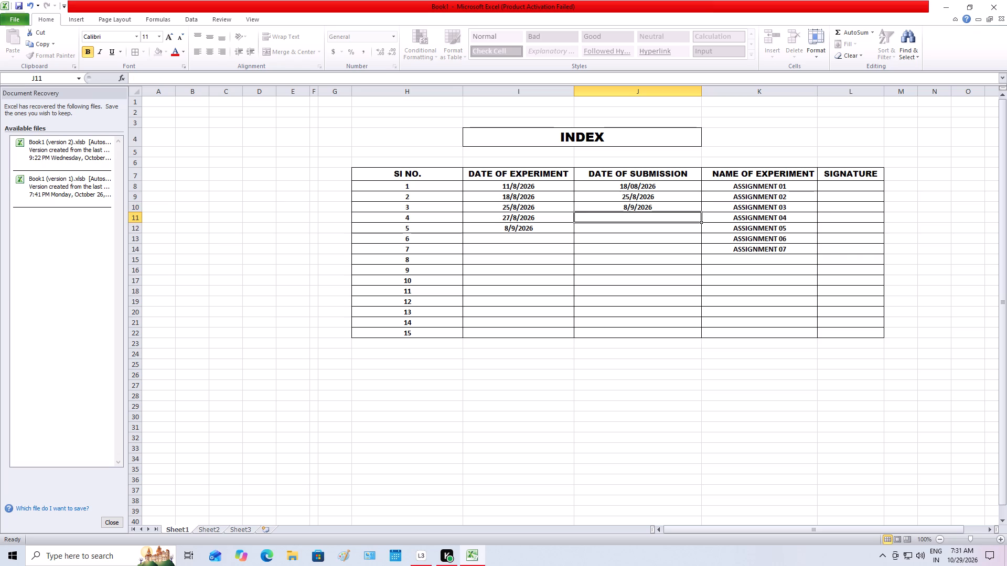
{"action": "type", "text": "15/9/26"}
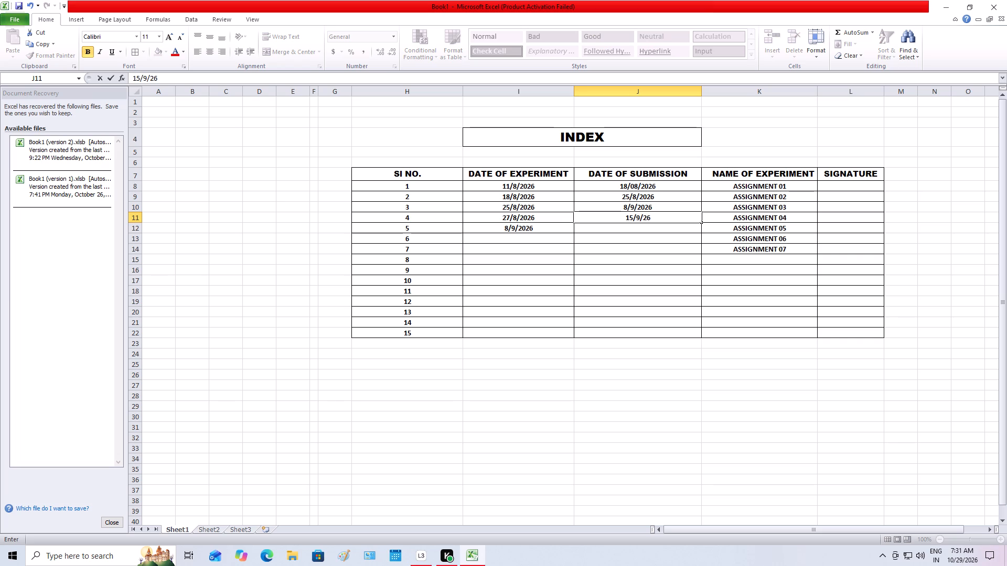
{"action": "key", "text": "BackSpace"}
{"action": "type", "text": "026"}
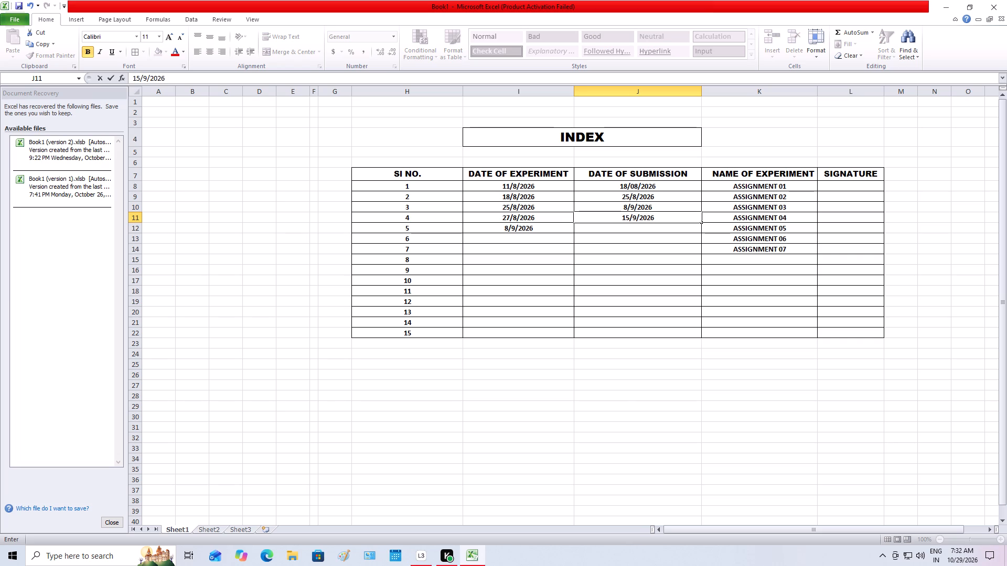
{"action": "key", "text": "Down"}
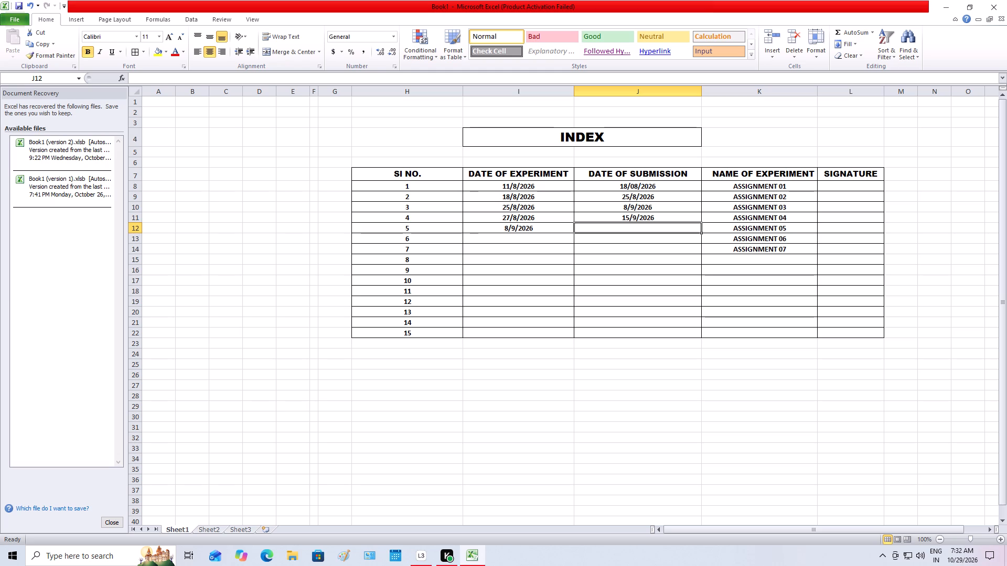
{"action": "type", "text": "15/9/"}
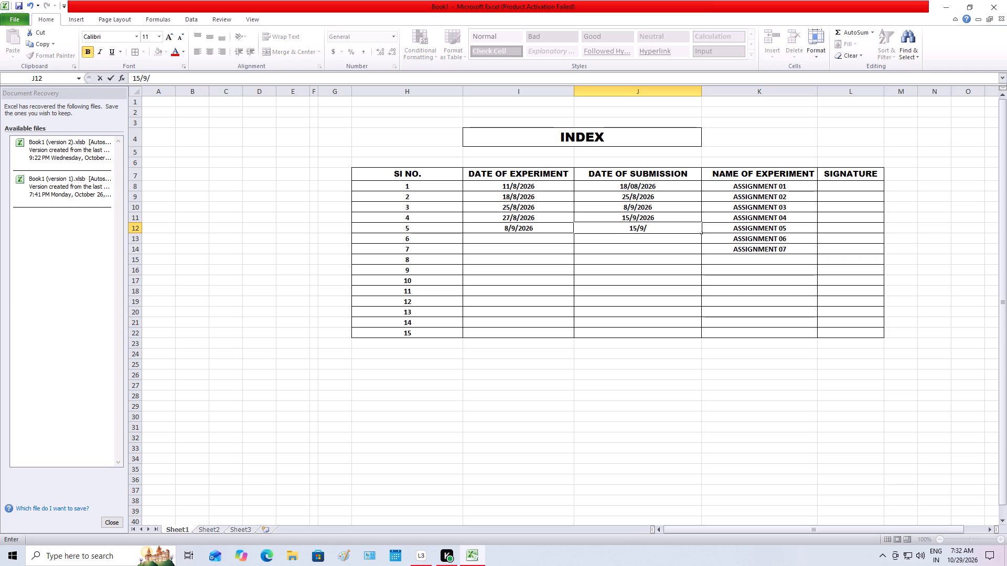
{"action": "type", "text": "2026"}
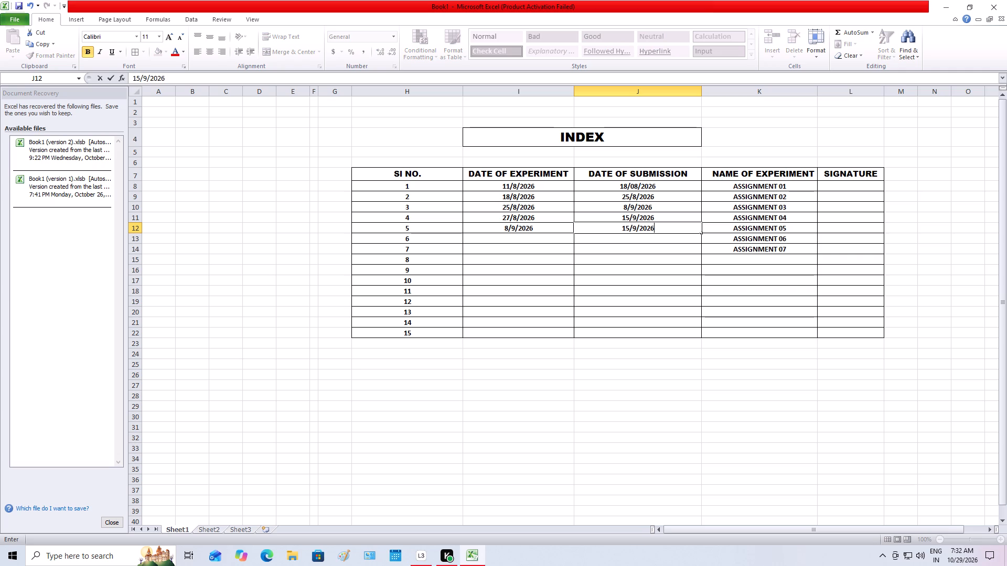
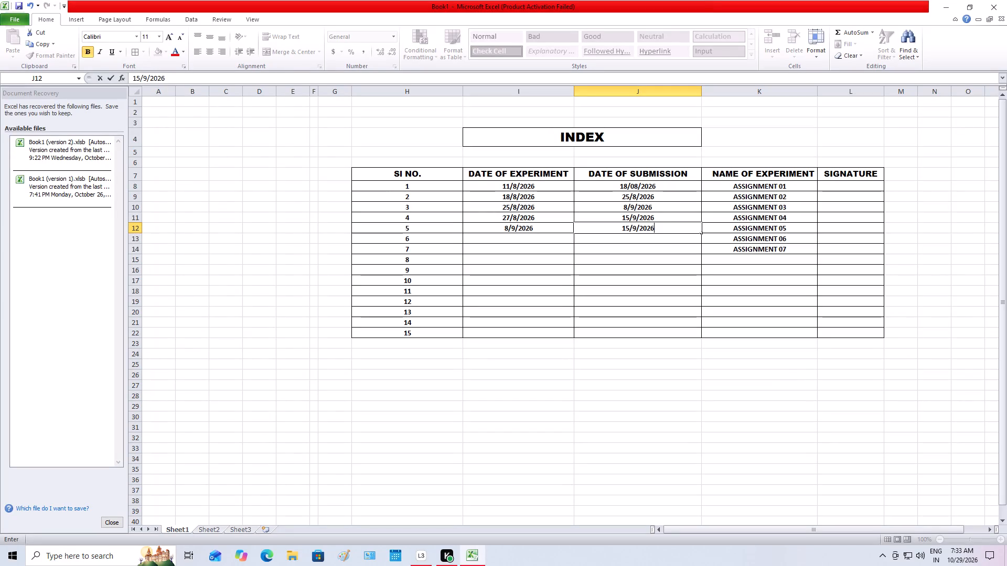
Fill the merged INDEX title cell I4 with yellow.
{"action": "left_click", "coordinate": [292, 135]}
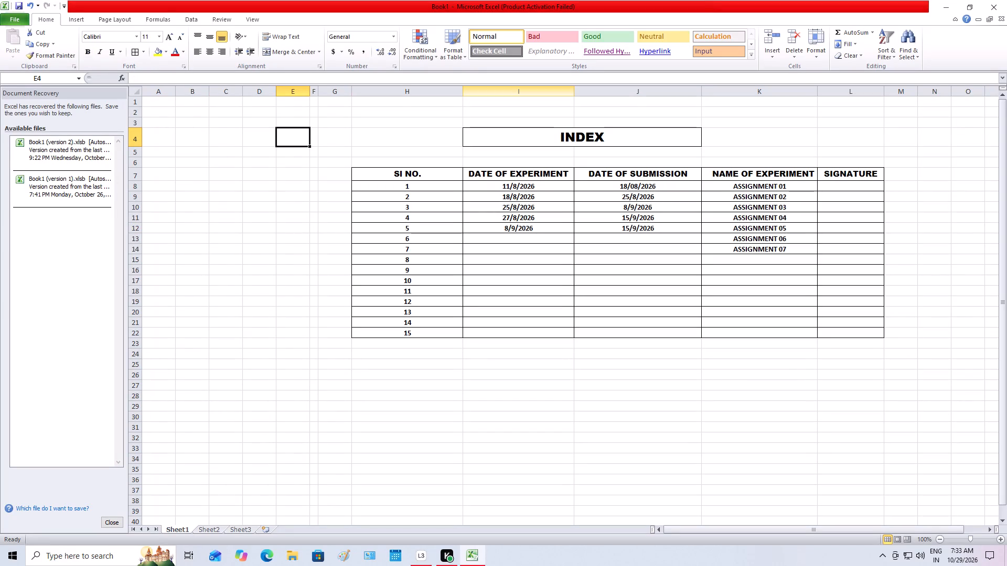
{"action": "left_click", "coordinate": [522, 139]}
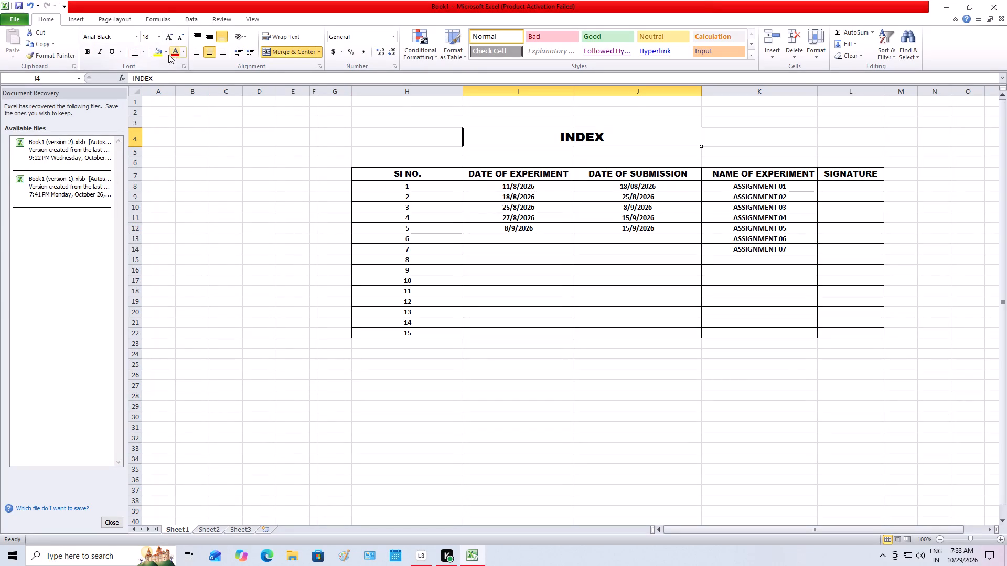
{"action": "left_click", "coordinate": [157, 51]}
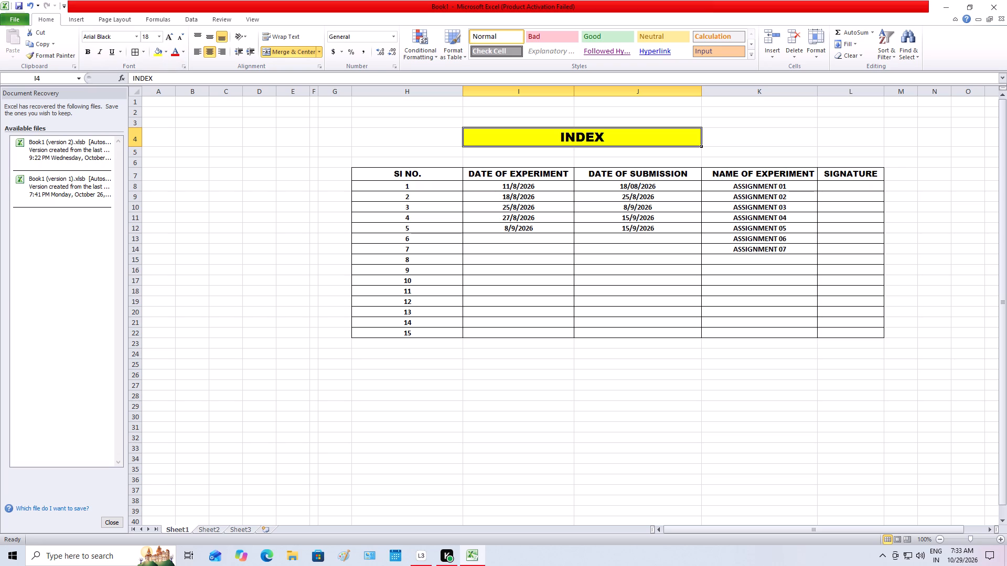
Fill the table's header row, from SI NO. in H7 to SIGNATURE in L7, with yellow.
{"action": "left_click_drag", "start_coordinate": [377, 175], "coordinate": [654, 173]}
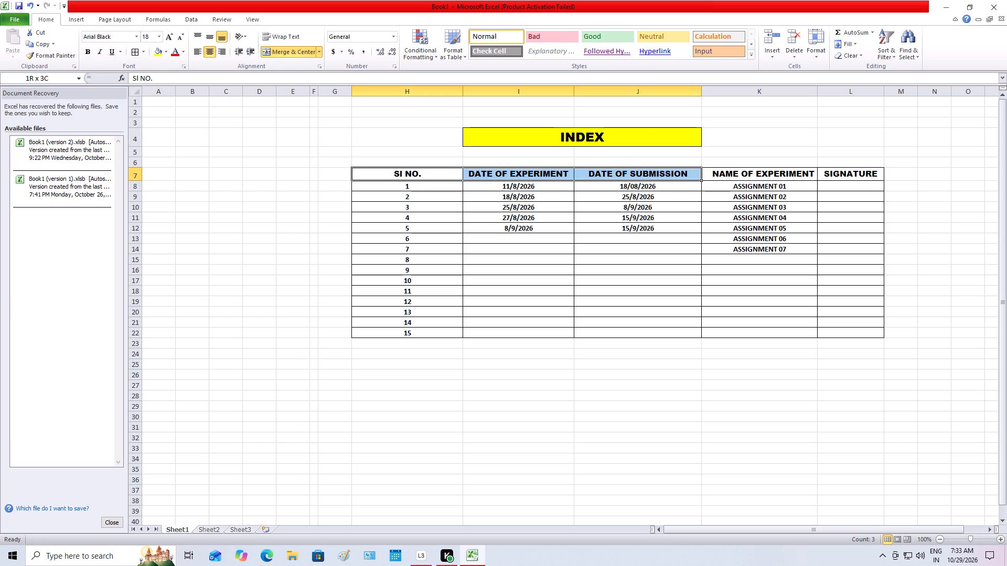
{"action": "left_click_drag", "start_coordinate": [654, 173], "coordinate": [832, 170]}
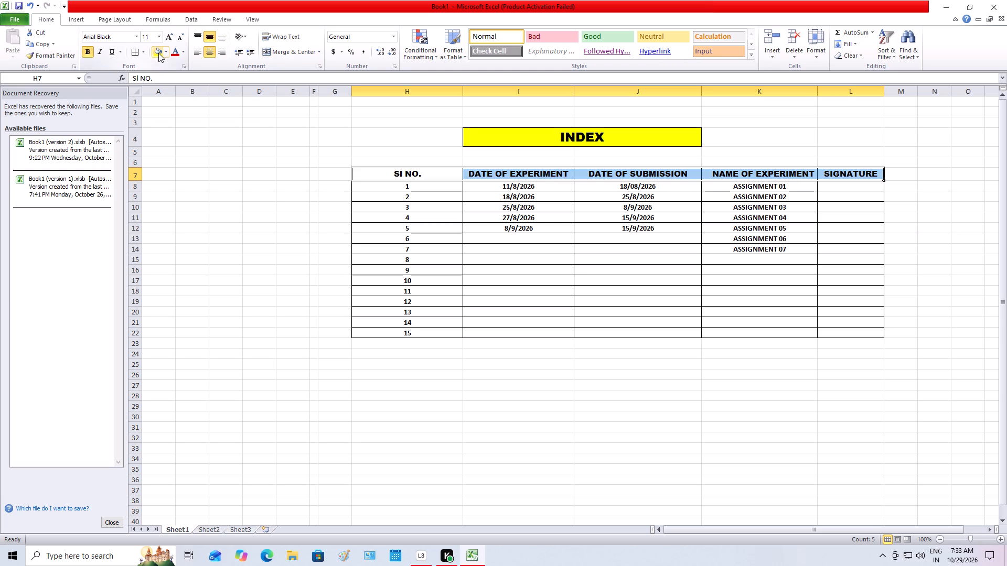
{"action": "left_click", "coordinate": [158, 53]}
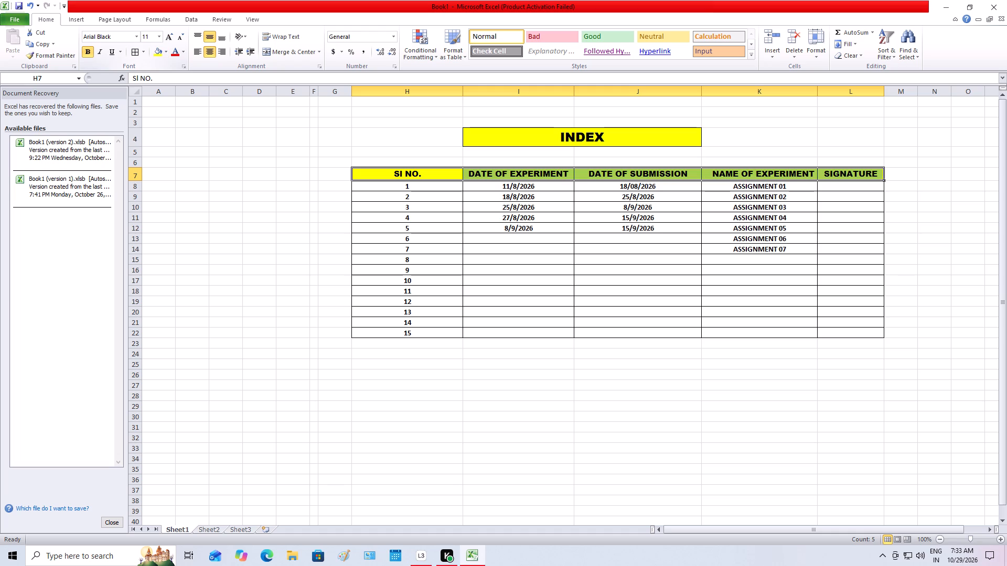
{"action": "left_click", "coordinate": [535, 277]}
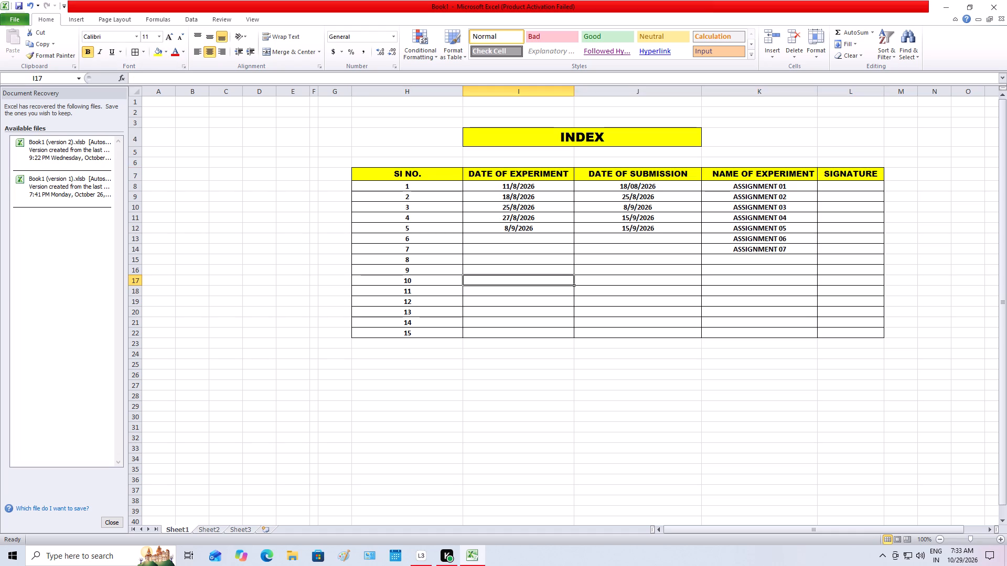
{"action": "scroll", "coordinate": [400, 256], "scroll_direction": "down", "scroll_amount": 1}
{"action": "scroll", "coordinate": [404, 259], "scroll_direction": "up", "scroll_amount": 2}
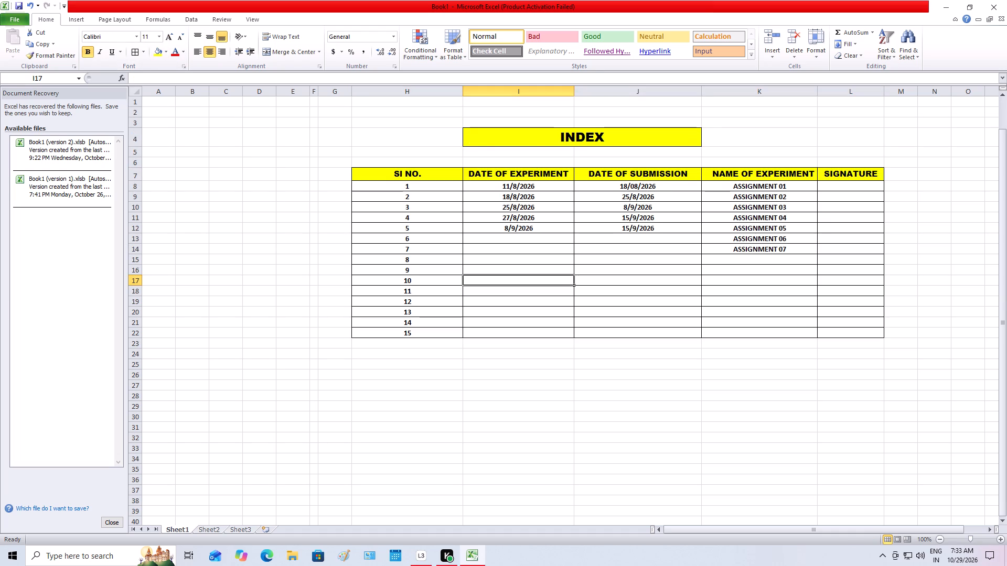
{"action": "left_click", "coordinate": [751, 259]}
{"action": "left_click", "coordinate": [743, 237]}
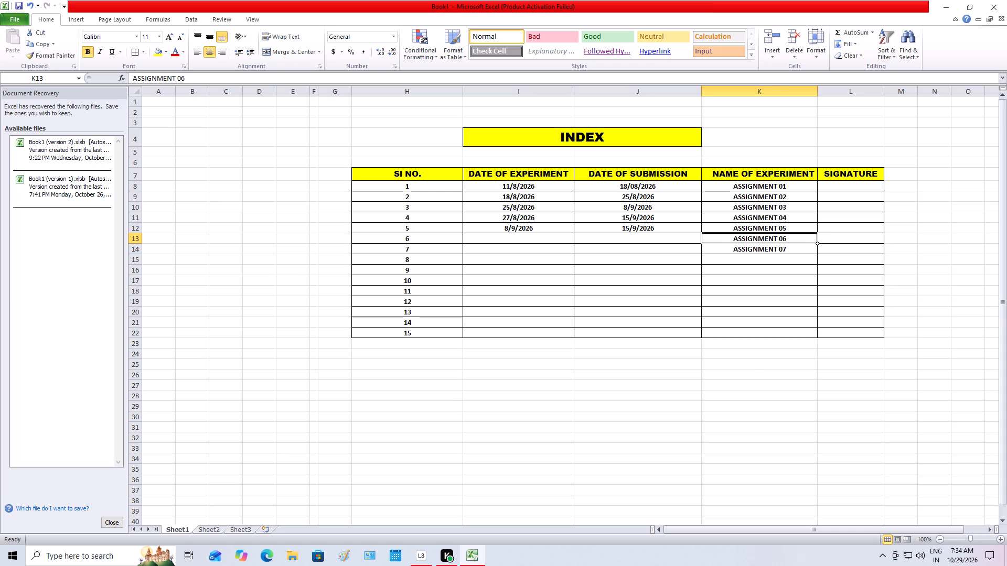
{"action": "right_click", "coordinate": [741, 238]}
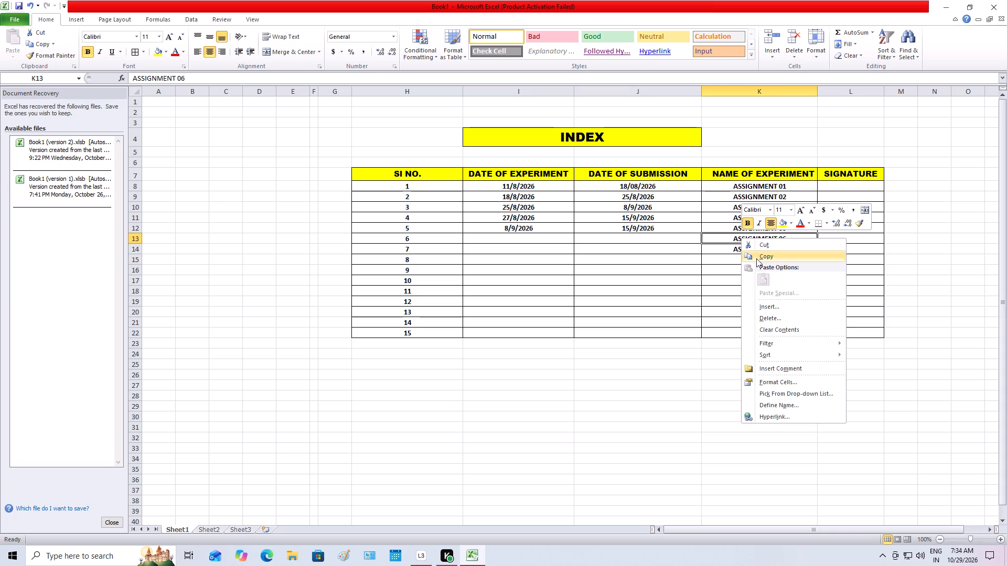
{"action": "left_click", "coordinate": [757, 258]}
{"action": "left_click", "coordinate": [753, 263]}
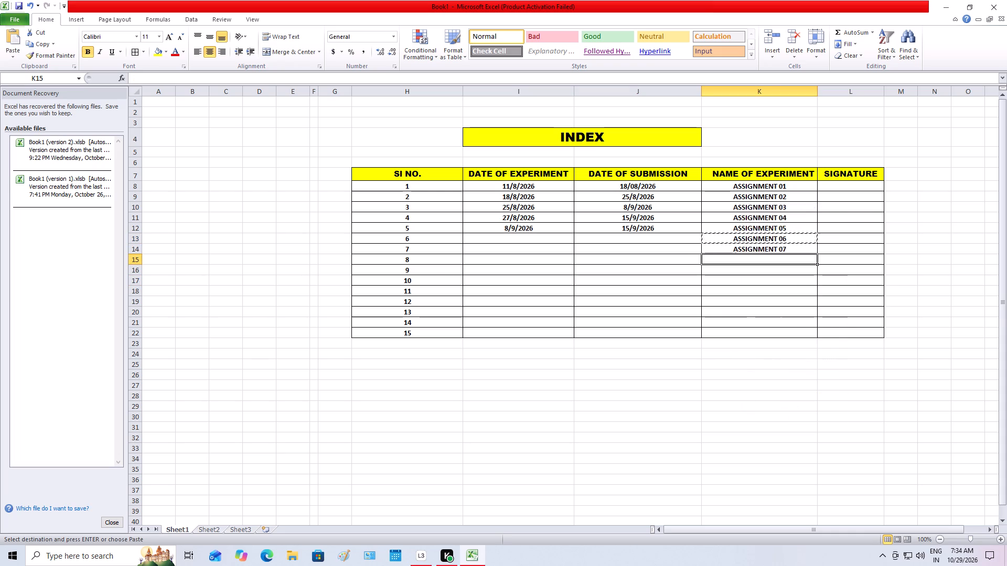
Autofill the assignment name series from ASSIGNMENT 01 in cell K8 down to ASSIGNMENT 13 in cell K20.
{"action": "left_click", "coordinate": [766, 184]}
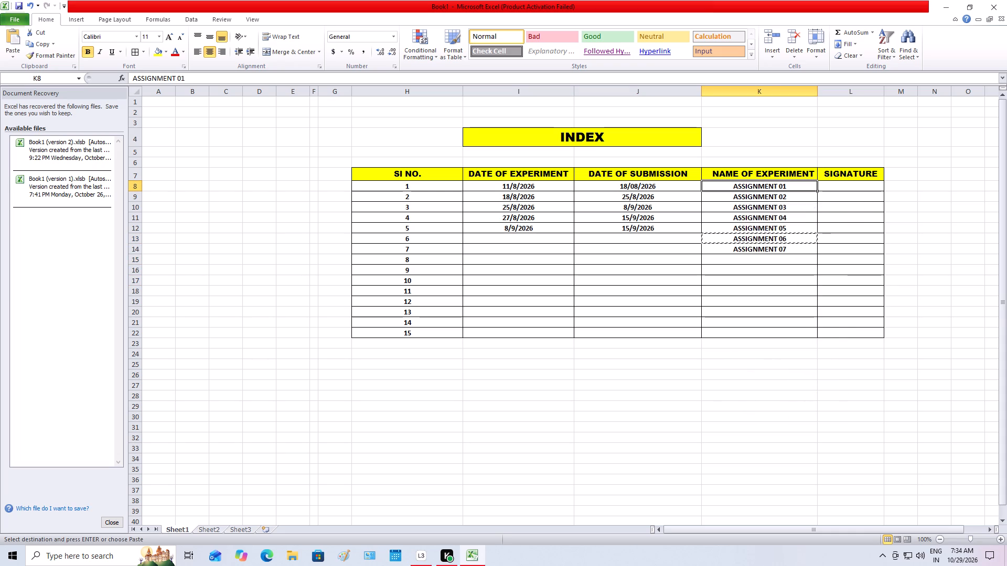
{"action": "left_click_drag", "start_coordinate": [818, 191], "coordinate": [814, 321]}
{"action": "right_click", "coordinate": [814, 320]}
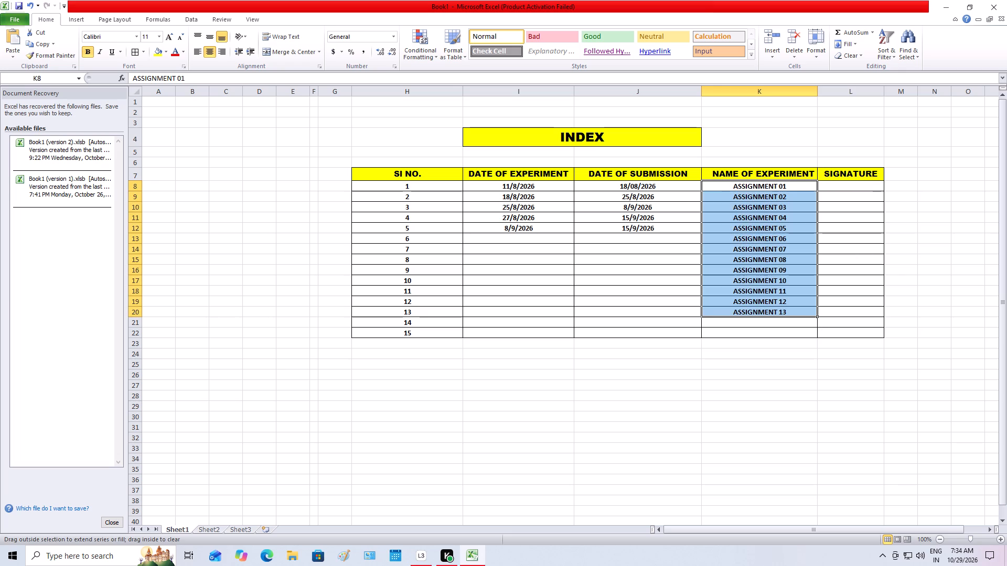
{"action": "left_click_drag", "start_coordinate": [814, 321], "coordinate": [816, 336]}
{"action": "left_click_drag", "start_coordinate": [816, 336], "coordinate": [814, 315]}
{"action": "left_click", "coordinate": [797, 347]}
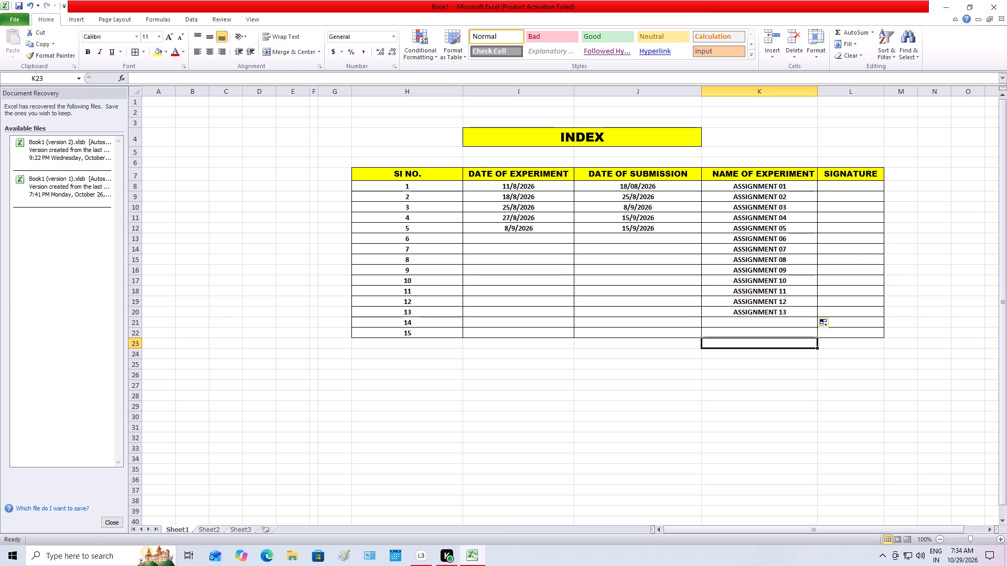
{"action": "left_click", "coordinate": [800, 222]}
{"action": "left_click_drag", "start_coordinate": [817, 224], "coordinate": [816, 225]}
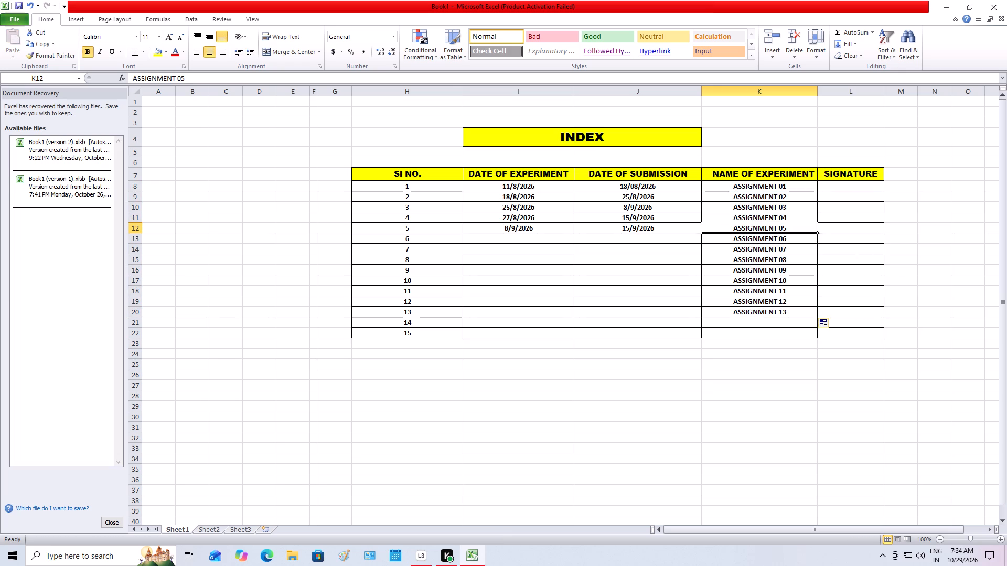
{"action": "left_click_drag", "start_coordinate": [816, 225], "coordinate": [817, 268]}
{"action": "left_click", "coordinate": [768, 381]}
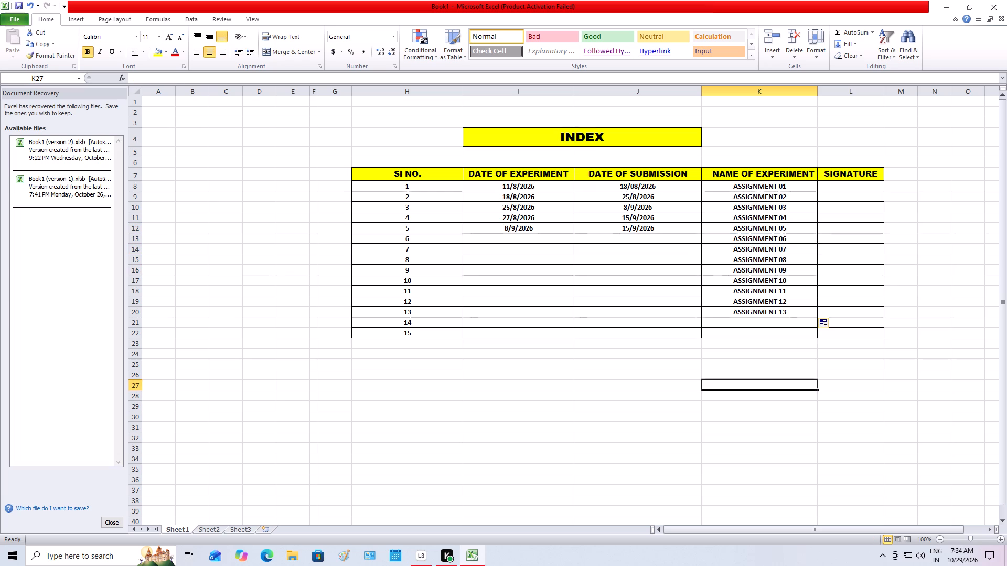
Autofill the assignment name series from ASSIGNMENT 01 in cell K8 down to ASSIGNMENT 15 in cell K22.
{"action": "left_click", "coordinate": [759, 187]}
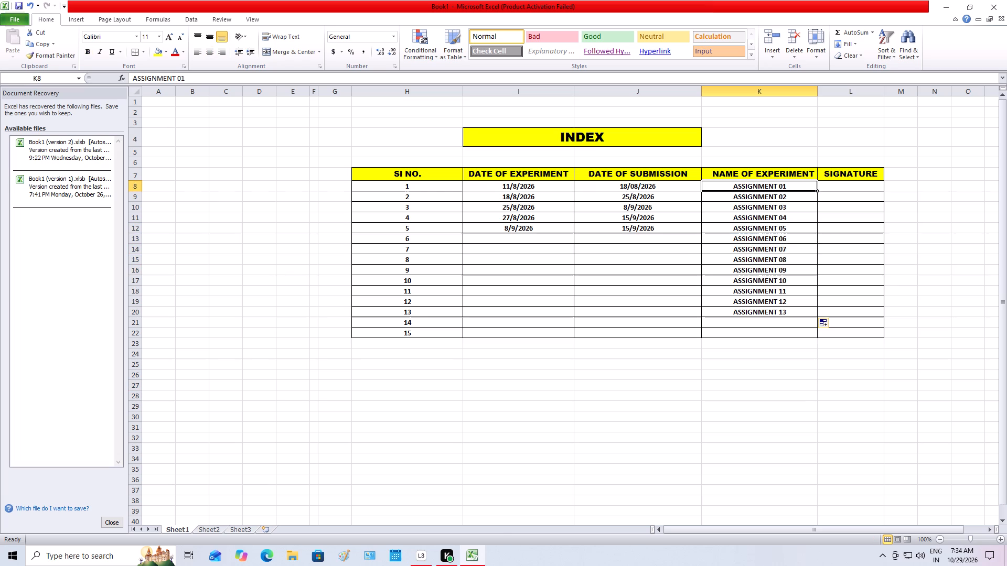
{"action": "left_click_drag", "start_coordinate": [816, 192], "coordinate": [817, 270]}
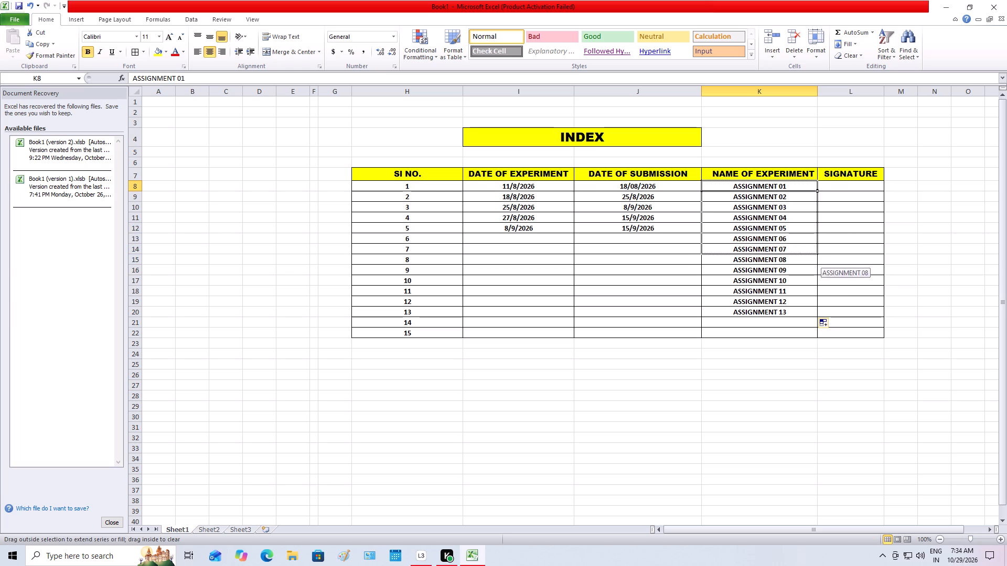
{"action": "left_click_drag", "start_coordinate": [817, 270], "coordinate": [812, 336]}
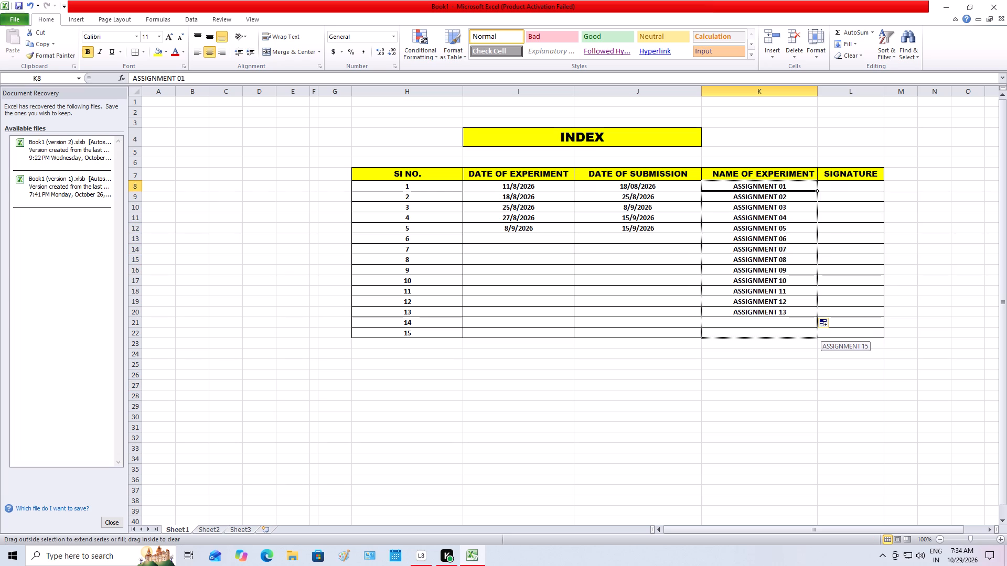
{"action": "left_click_drag", "start_coordinate": [812, 336], "coordinate": [810, 335]}
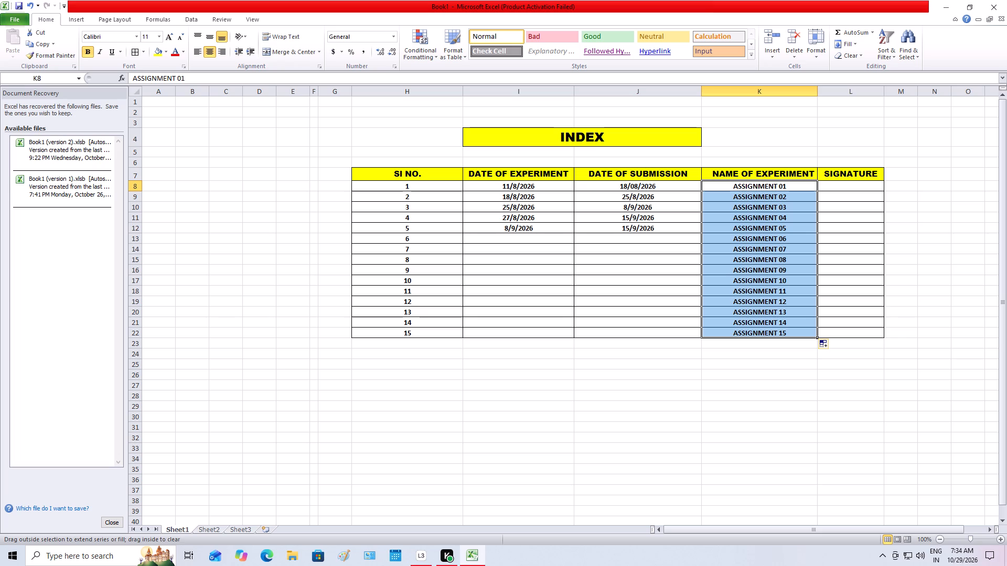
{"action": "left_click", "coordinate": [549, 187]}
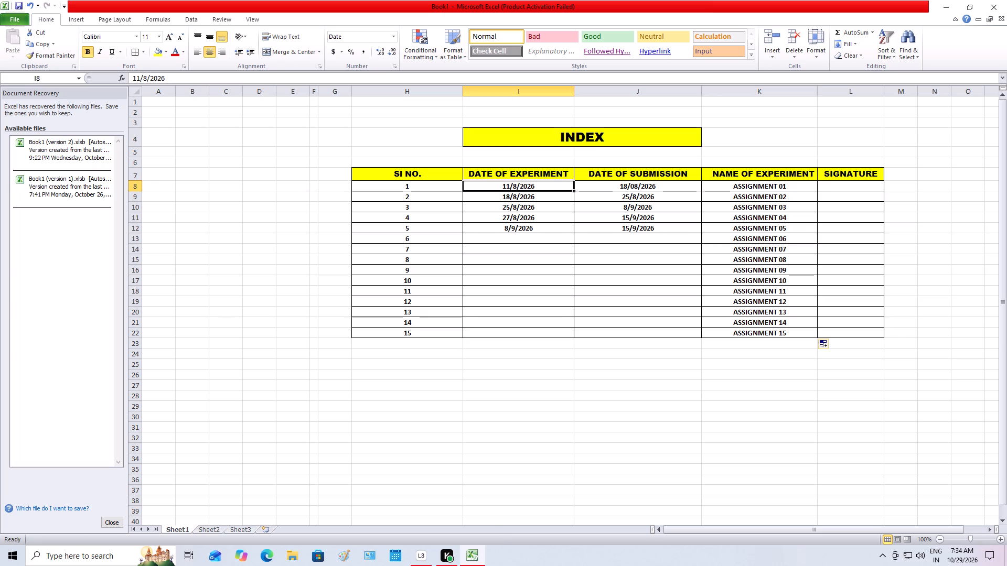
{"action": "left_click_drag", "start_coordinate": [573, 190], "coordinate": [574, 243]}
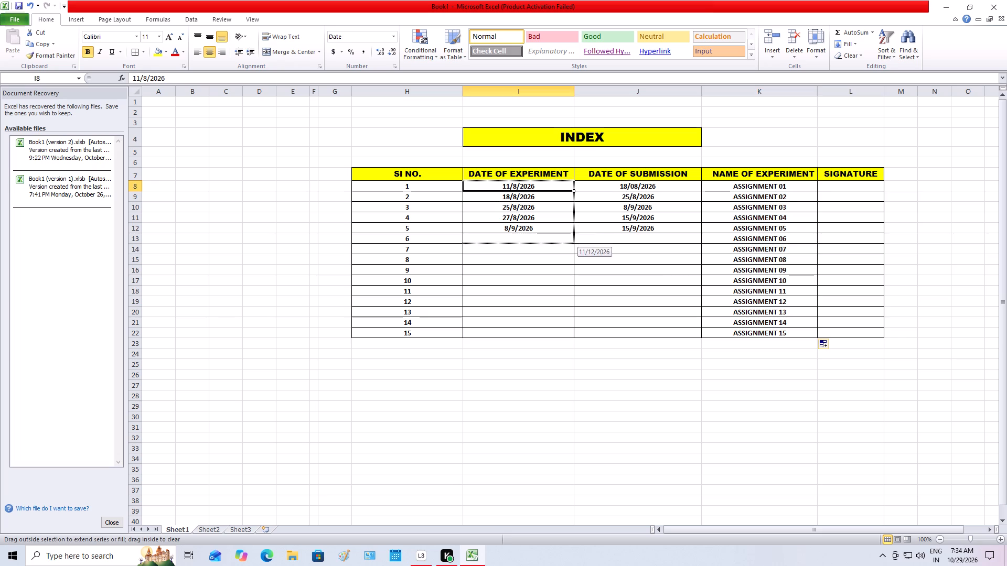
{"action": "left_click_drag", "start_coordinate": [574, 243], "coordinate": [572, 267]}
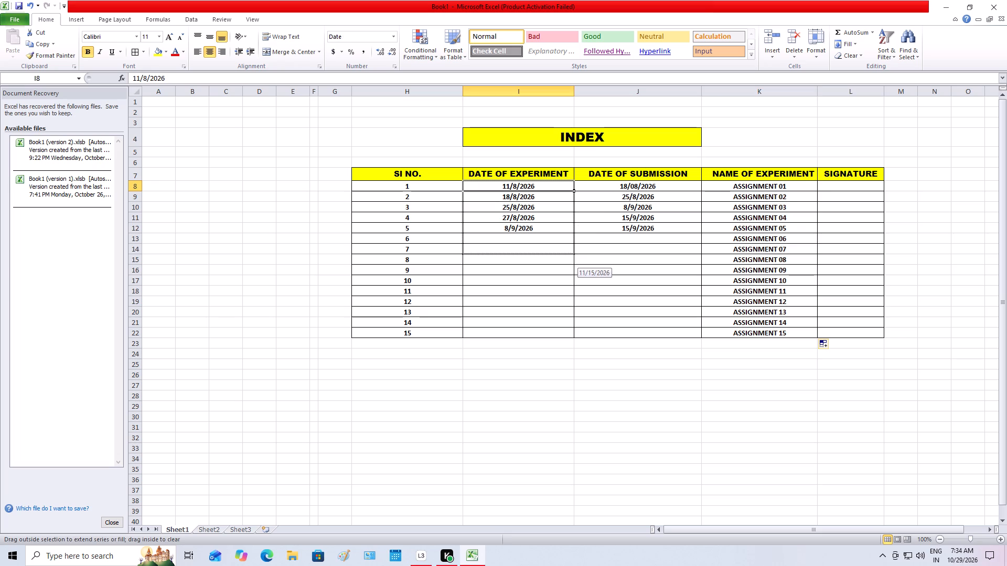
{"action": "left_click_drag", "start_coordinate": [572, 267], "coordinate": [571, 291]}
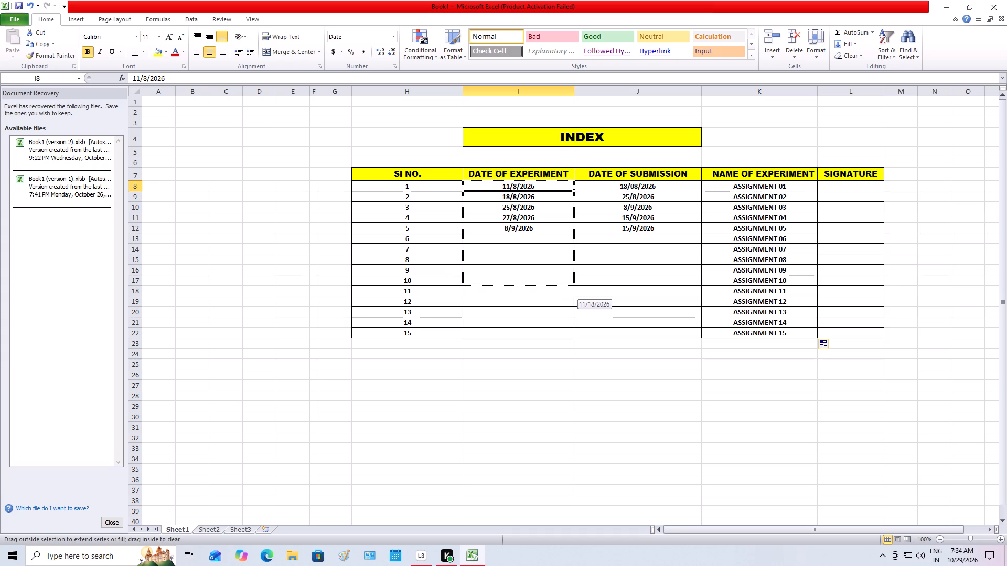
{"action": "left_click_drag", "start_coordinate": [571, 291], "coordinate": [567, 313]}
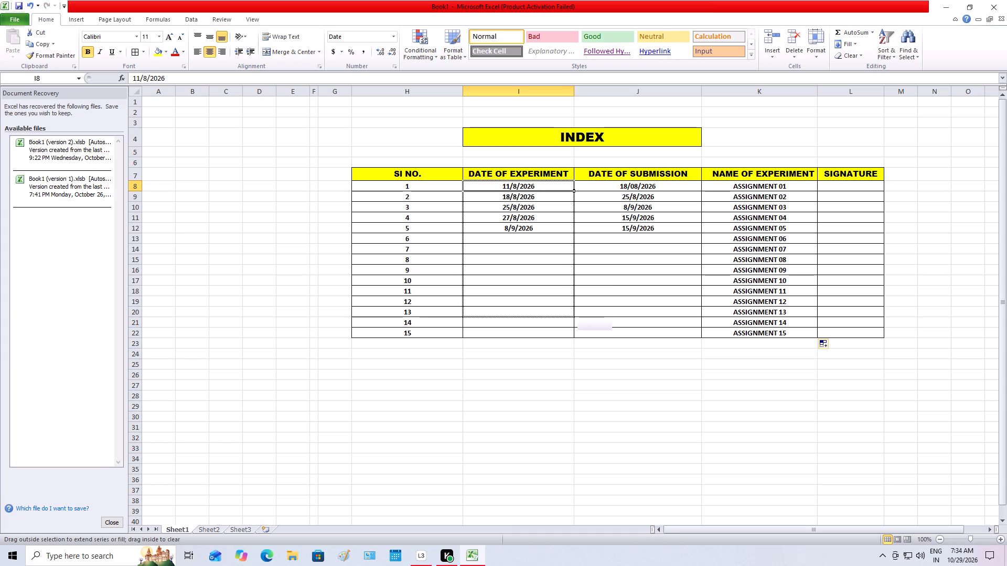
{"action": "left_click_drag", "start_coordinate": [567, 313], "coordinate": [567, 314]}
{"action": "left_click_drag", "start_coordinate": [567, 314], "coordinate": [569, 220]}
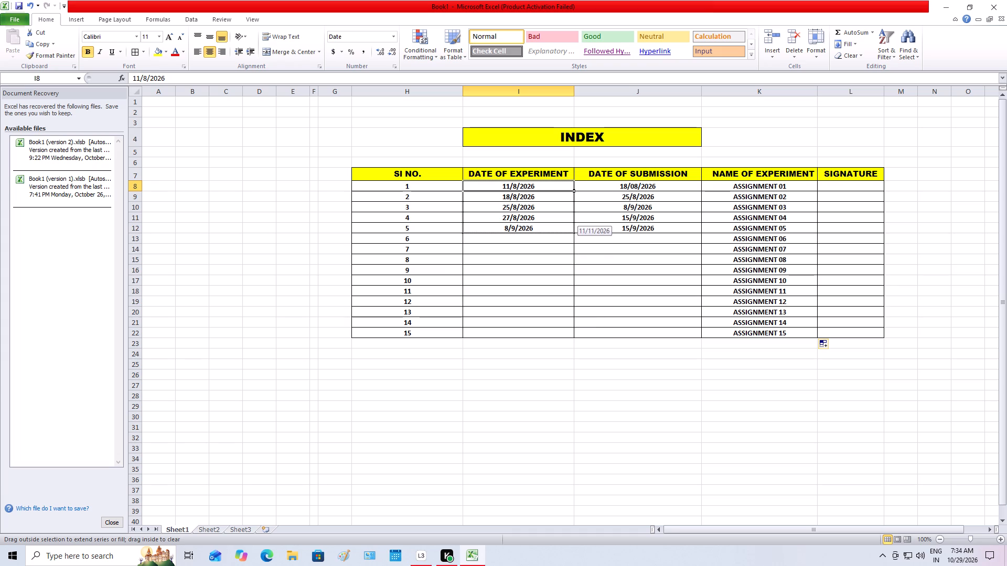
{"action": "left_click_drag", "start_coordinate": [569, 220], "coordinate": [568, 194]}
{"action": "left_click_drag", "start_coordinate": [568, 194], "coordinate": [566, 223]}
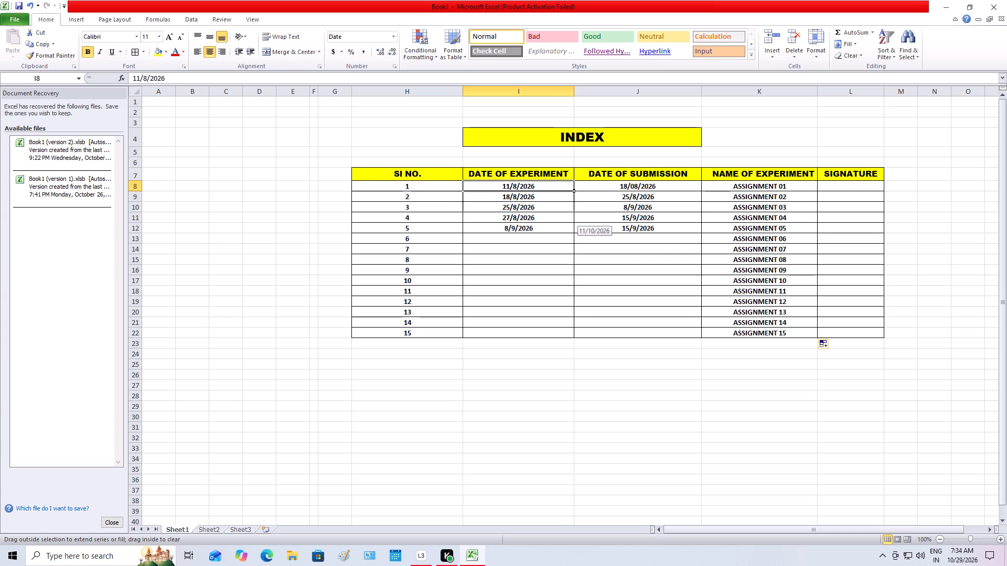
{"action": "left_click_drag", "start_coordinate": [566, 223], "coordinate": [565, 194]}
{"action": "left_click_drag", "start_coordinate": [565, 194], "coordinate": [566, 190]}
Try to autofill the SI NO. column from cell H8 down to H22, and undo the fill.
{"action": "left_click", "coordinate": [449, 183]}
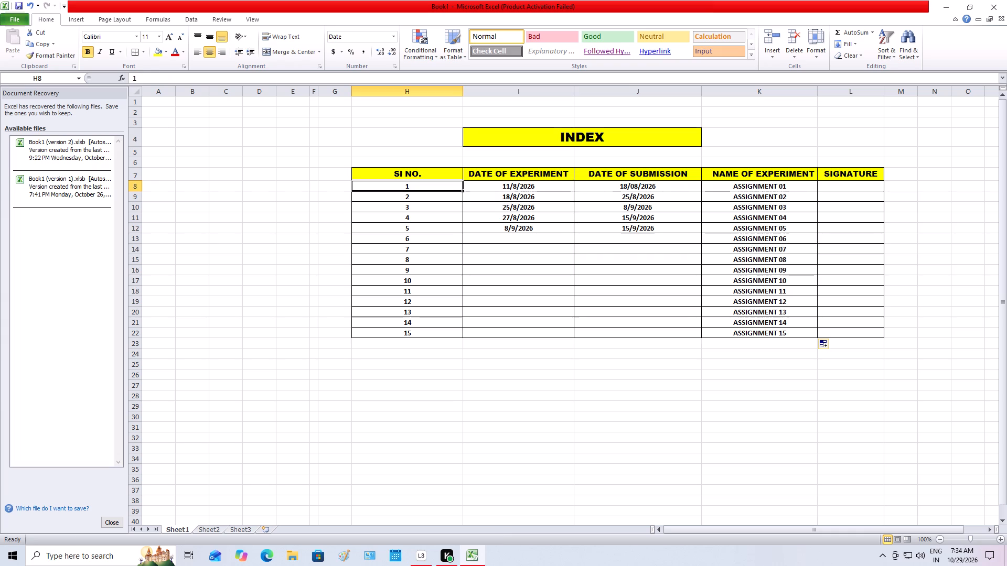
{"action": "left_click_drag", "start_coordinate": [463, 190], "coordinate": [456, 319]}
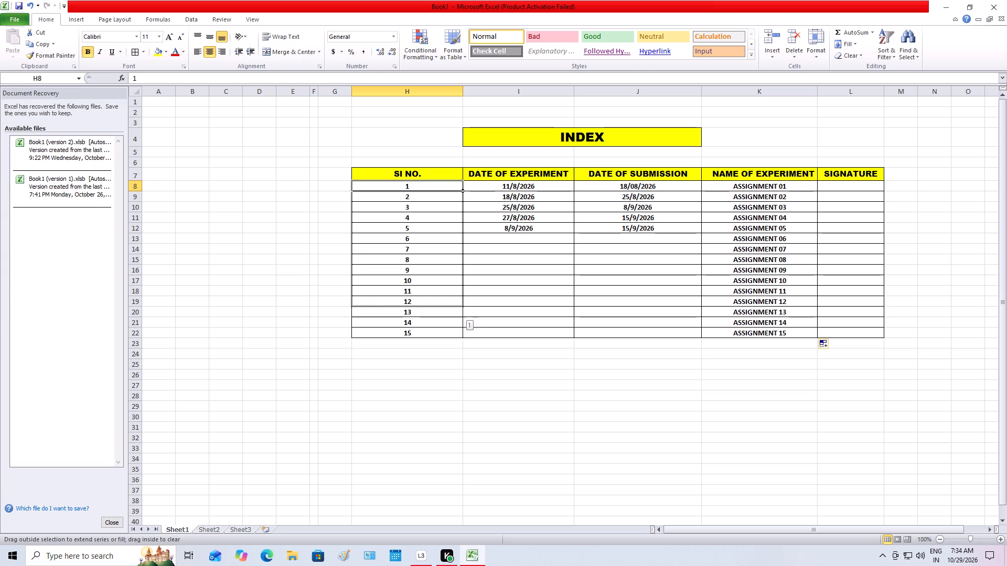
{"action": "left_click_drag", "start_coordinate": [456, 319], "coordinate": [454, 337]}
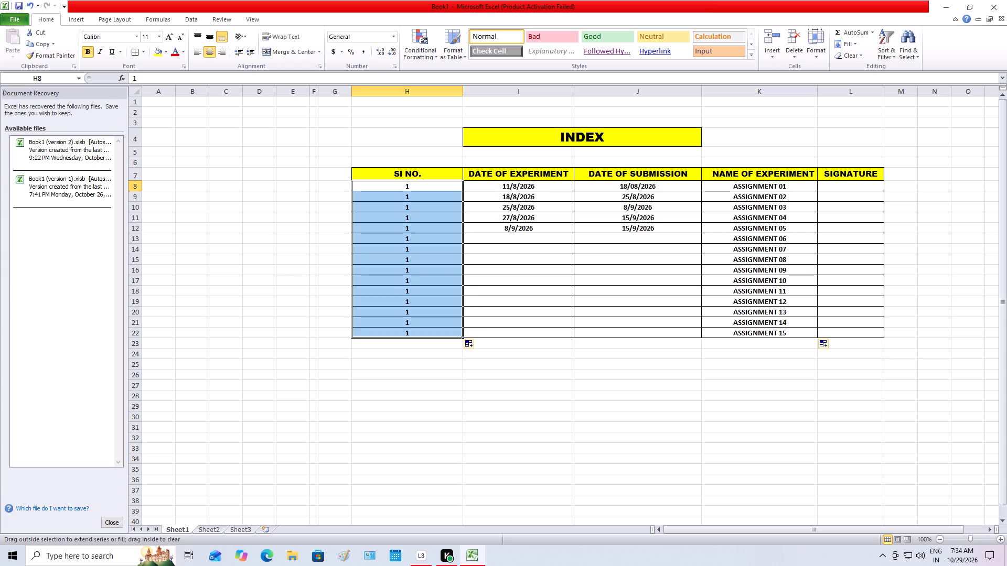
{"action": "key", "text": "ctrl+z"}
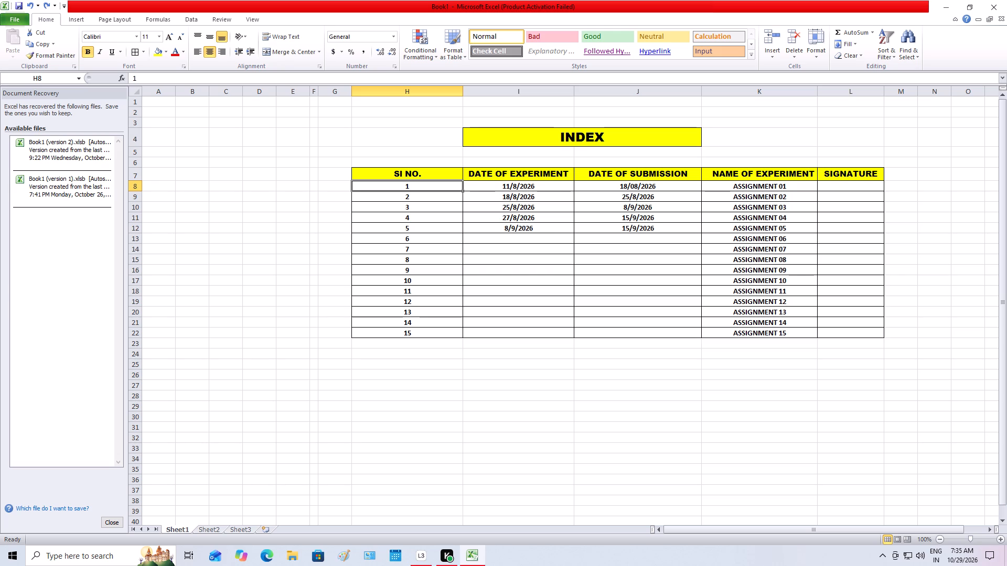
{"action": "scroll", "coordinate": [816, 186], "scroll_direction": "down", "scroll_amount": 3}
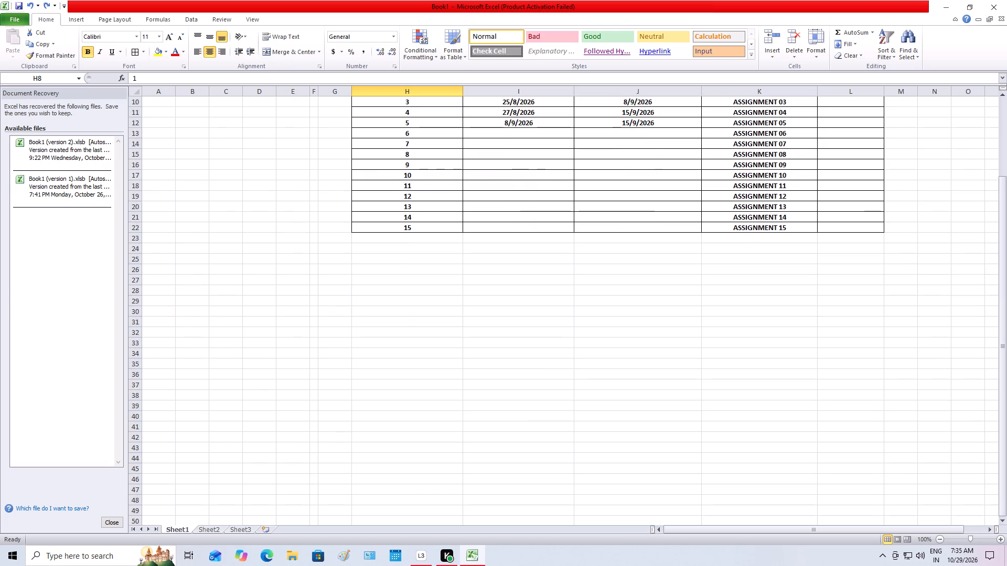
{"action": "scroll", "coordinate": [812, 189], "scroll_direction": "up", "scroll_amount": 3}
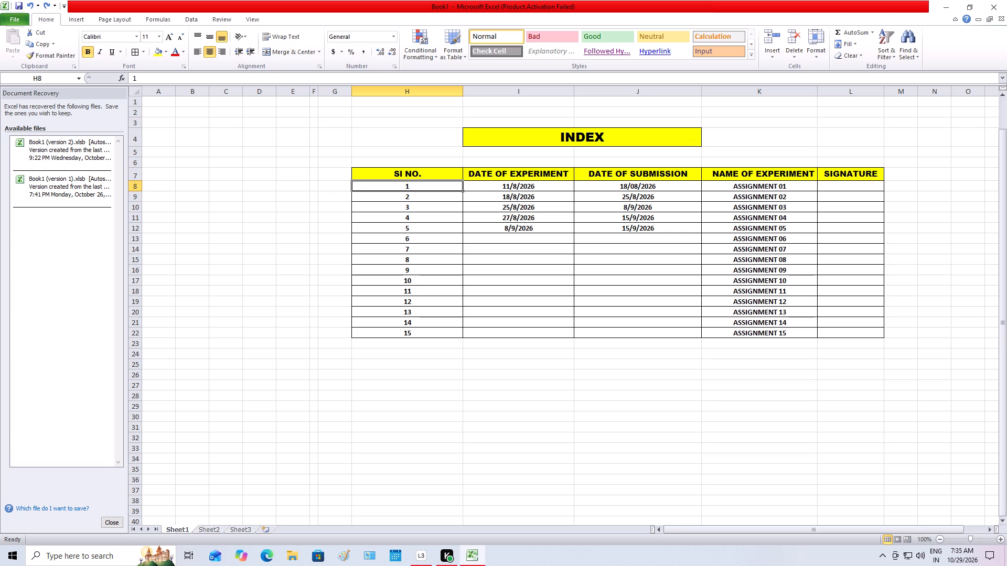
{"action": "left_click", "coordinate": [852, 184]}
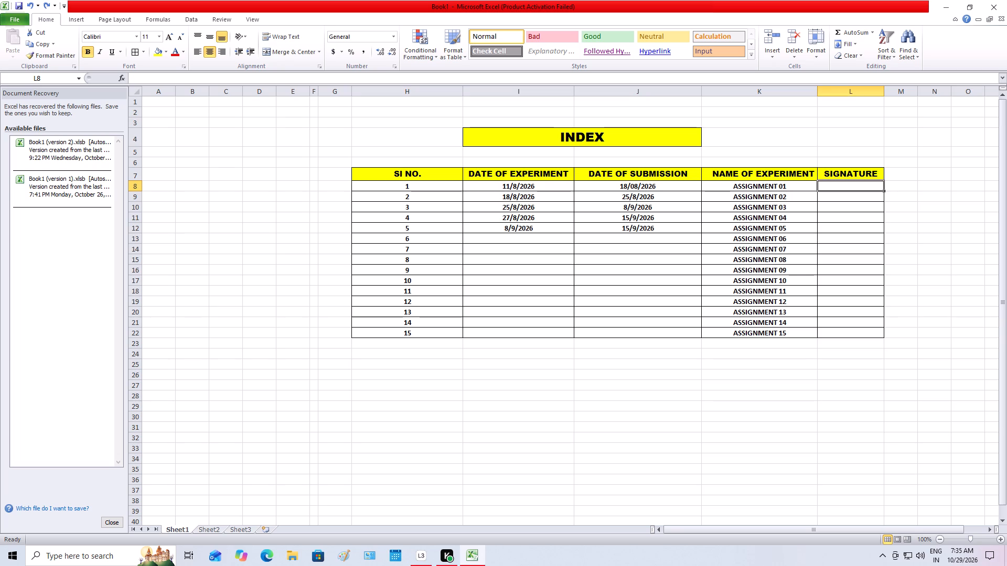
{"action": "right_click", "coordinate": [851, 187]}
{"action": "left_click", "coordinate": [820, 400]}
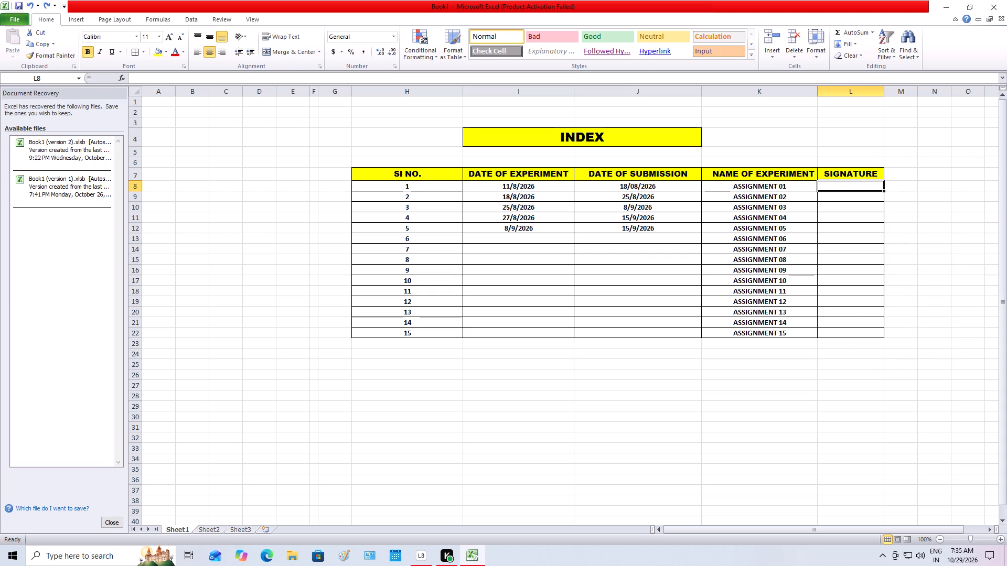
Enter the experiment dates 9/9/2026 in cell I13 and 12/9/2026 in cell I14.
{"action": "left_click", "coordinate": [518, 257]}
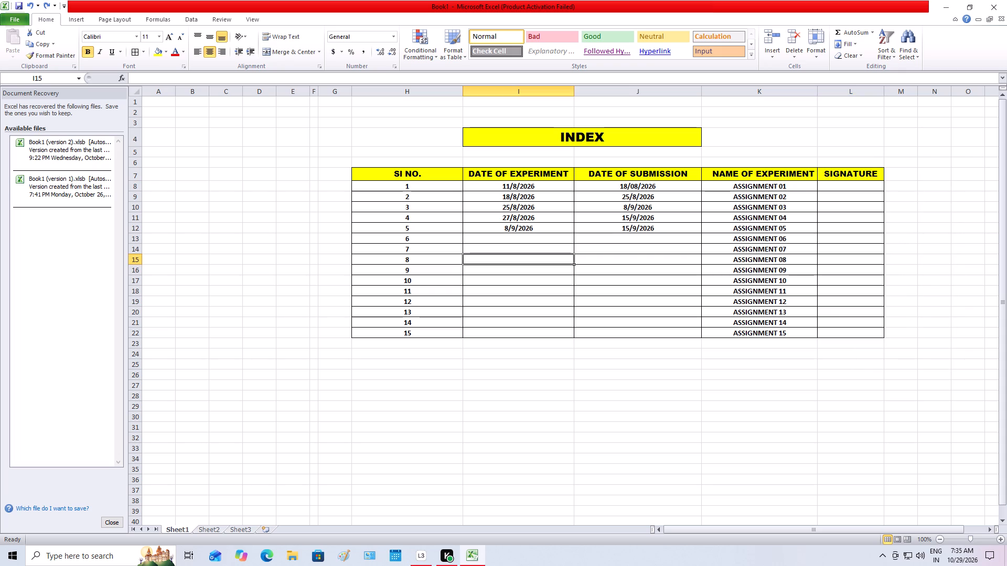
{"action": "left_click", "coordinate": [519, 240]}
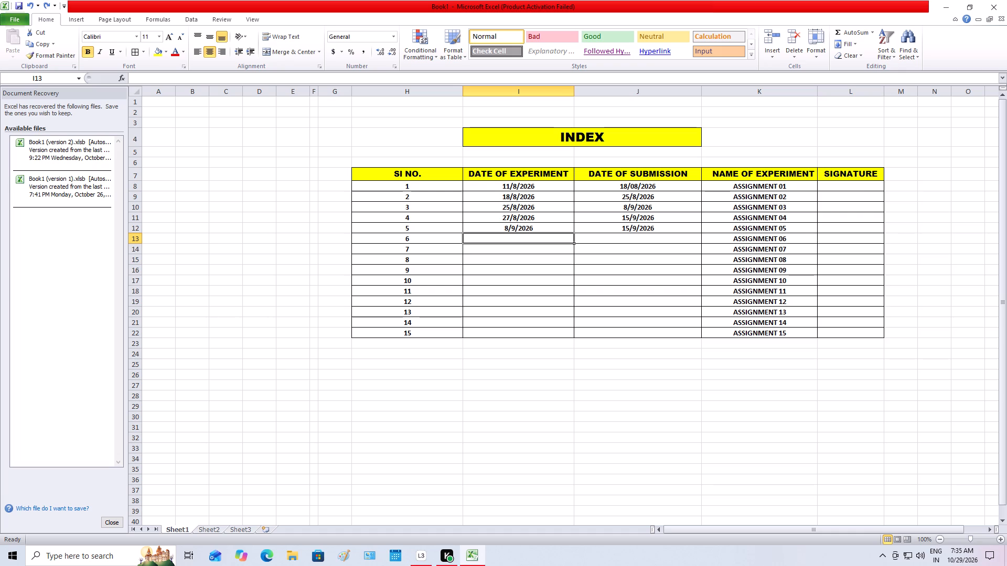
{"action": "type", "text": "9/92026"}
{"action": "key", "text": "Down"}
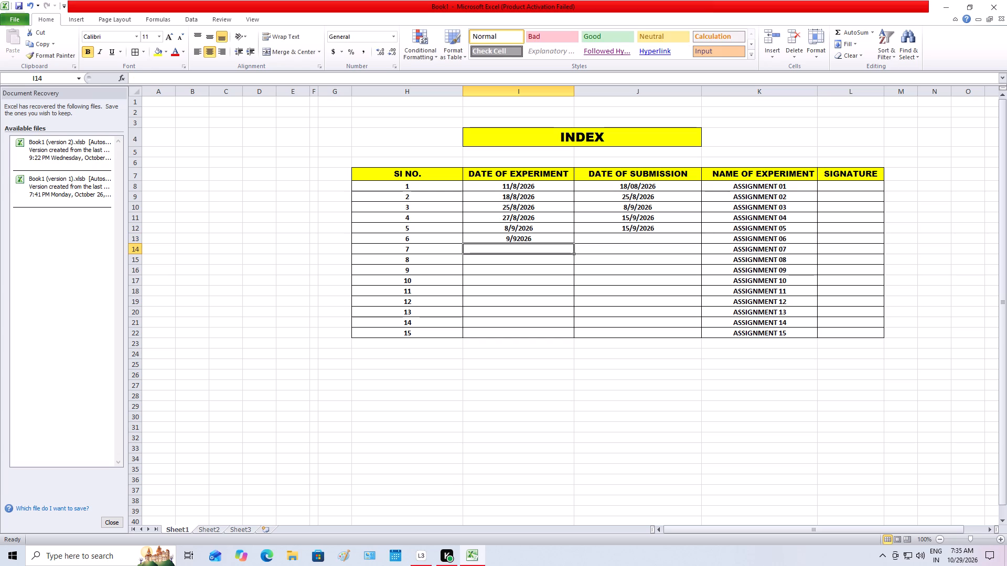
{"action": "type", "text": "12/"}
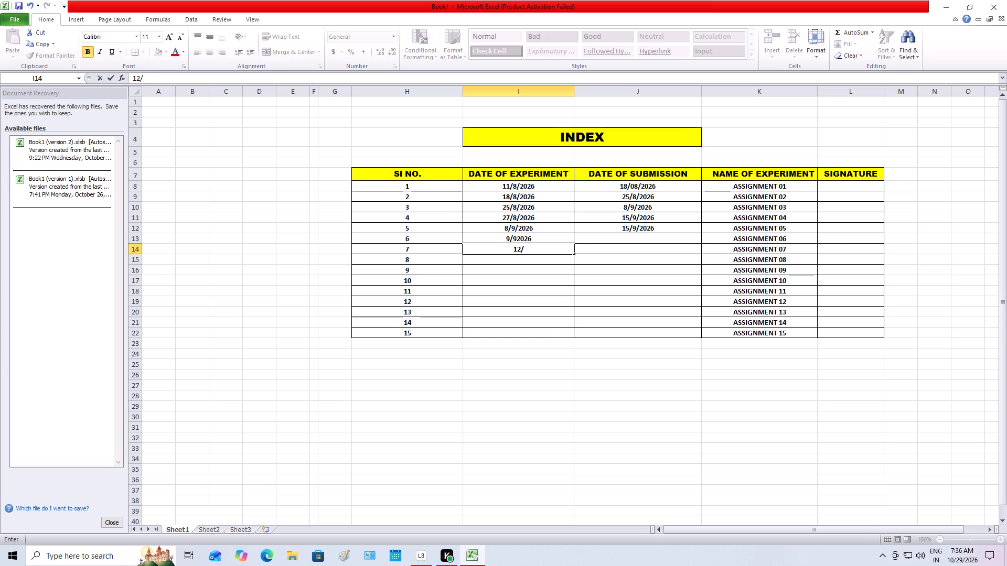
{"action": "key", "text": "9"}
{"action": "type", "text": "/2026"}
{"action": "key", "text": "Up"}
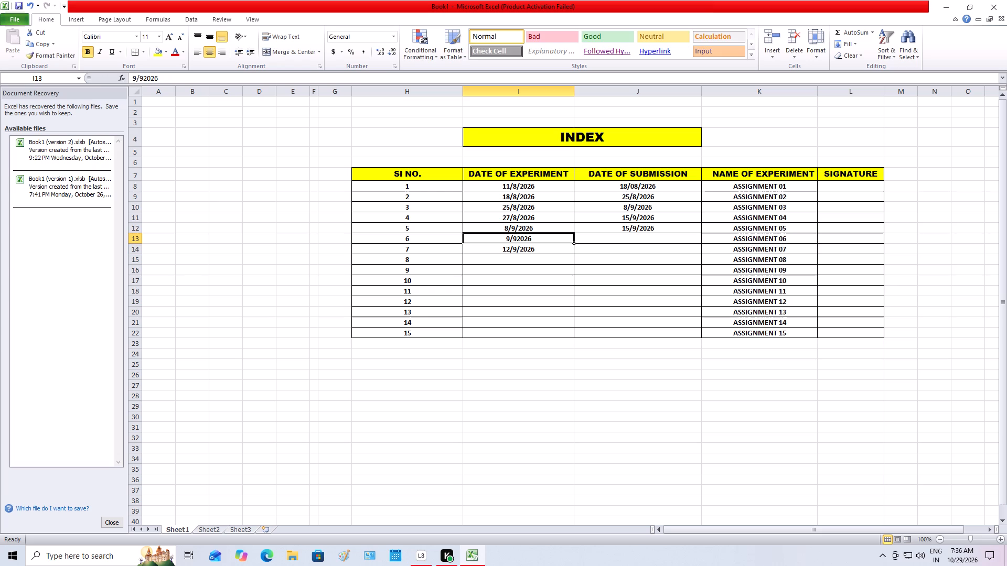
{"action": "type", "text": "9/"}
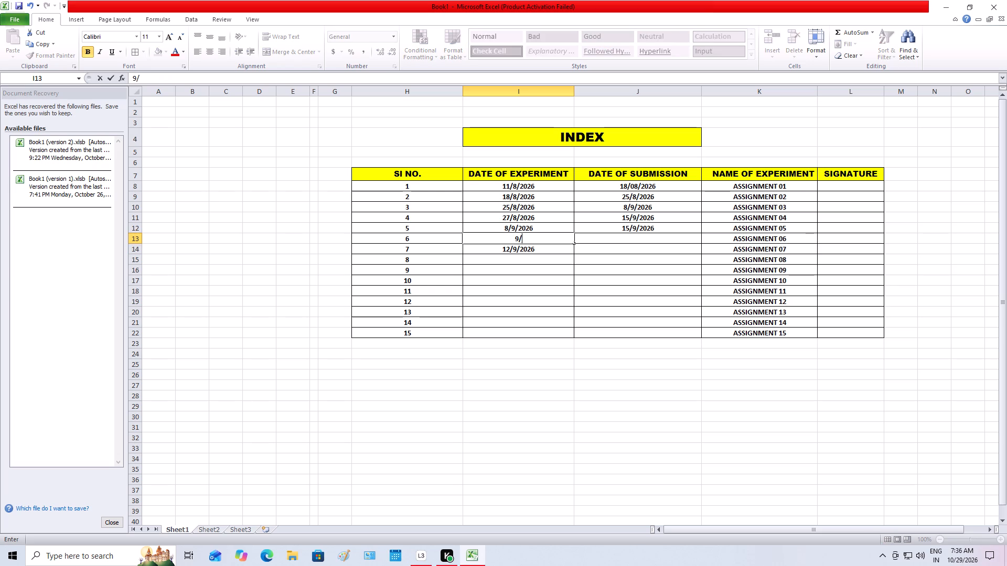
{"action": "type", "text": "9/202"}
{"action": "key", "text": "6"}
{"action": "key", "text": "Down"}
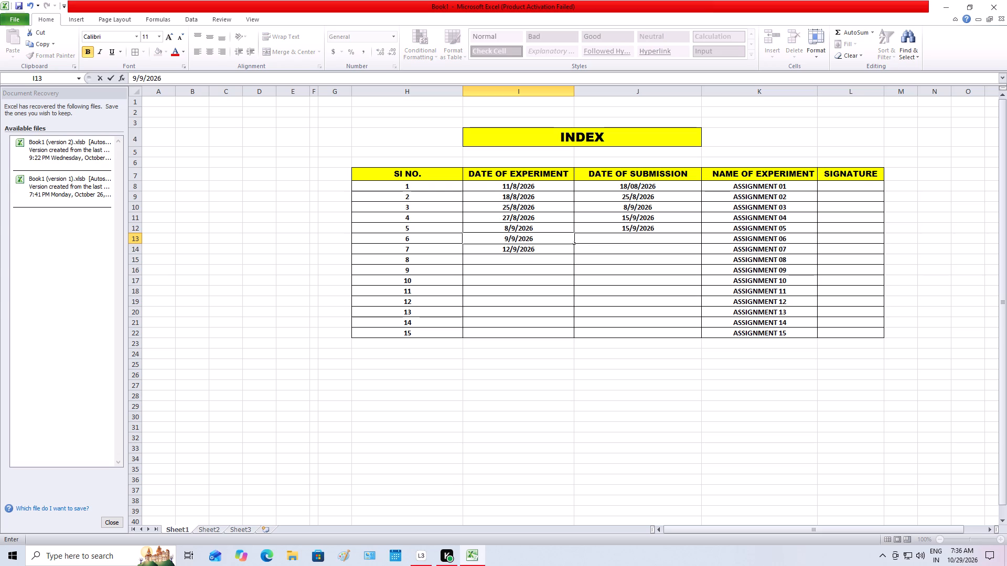
{"action": "key", "text": "Down"}
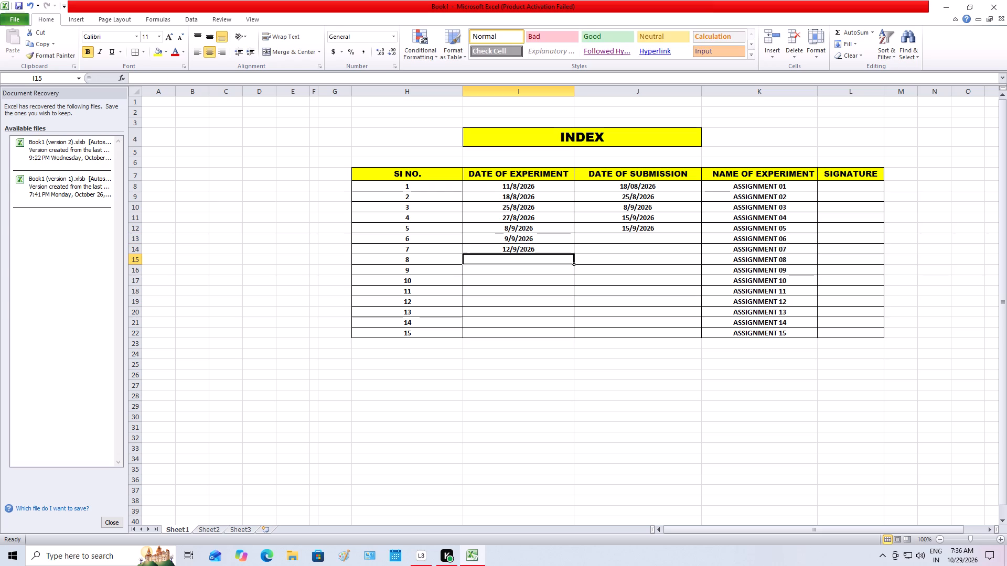
Enter the experiment dates 13/9/2026, 14/9/2026, 15/9/2026 and 17/9/2026 in cells I15 to I18.
{"action": "key", "text": "1"}
{"action": "type", "text": "3/"}
{"action": "type", "text": "9/"}
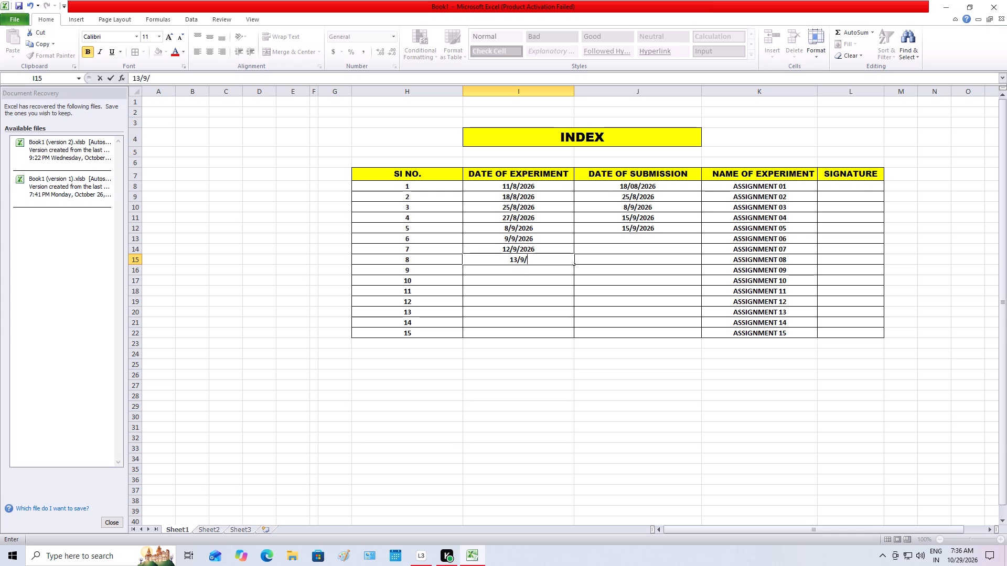
{"action": "type", "text": "2026"}
{"action": "key", "text": "Down"}
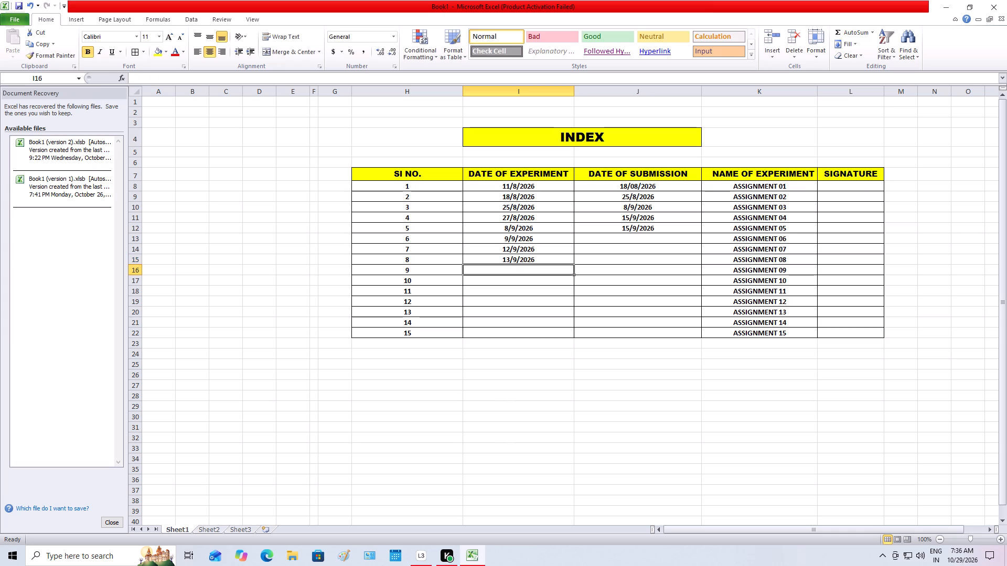
{"action": "type", "text": "14/"}
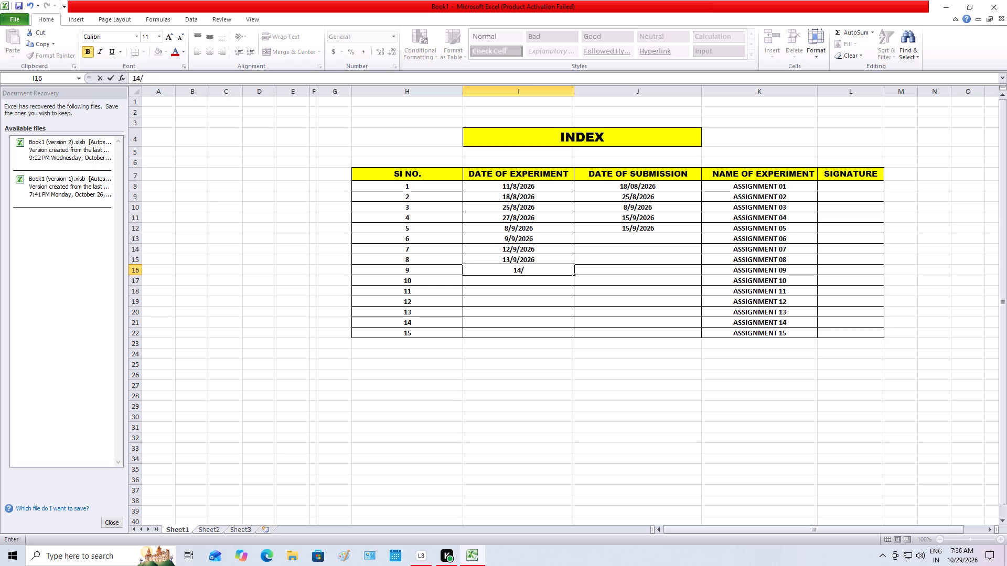
{"action": "type", "text": "9/2026"}
{"action": "key", "text": "Down"}
{"action": "type", "text": "15/"}
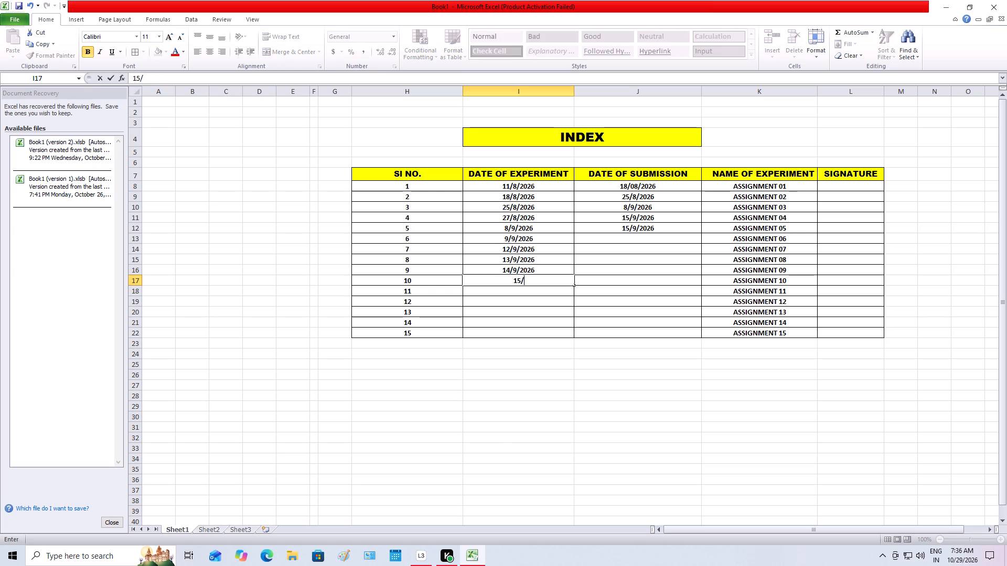
{"action": "type", "text": "9/2026"}
{"action": "key", "text": "Down"}
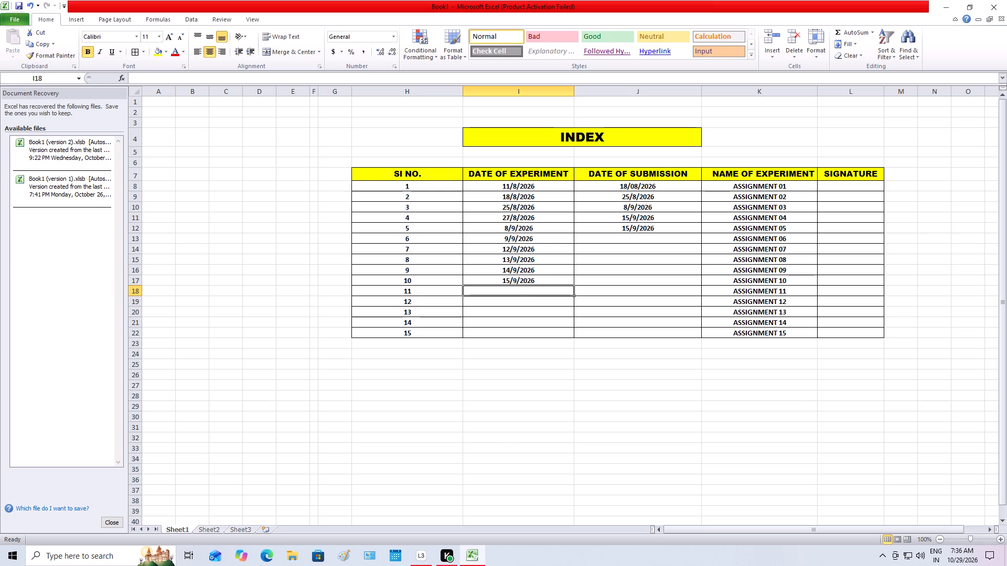
{"action": "type", "text": "17/9/2026"}
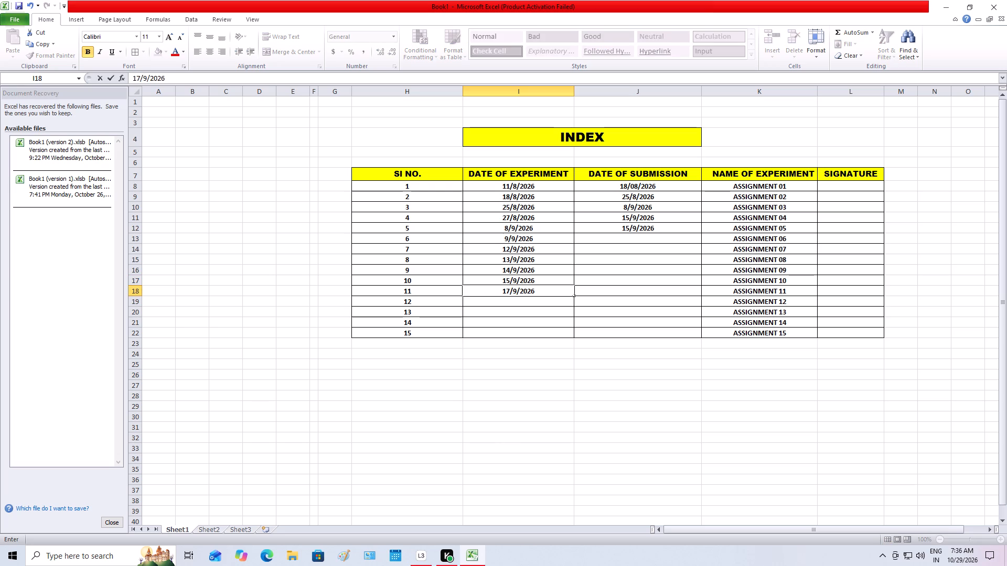
{"action": "key", "text": "Down"}
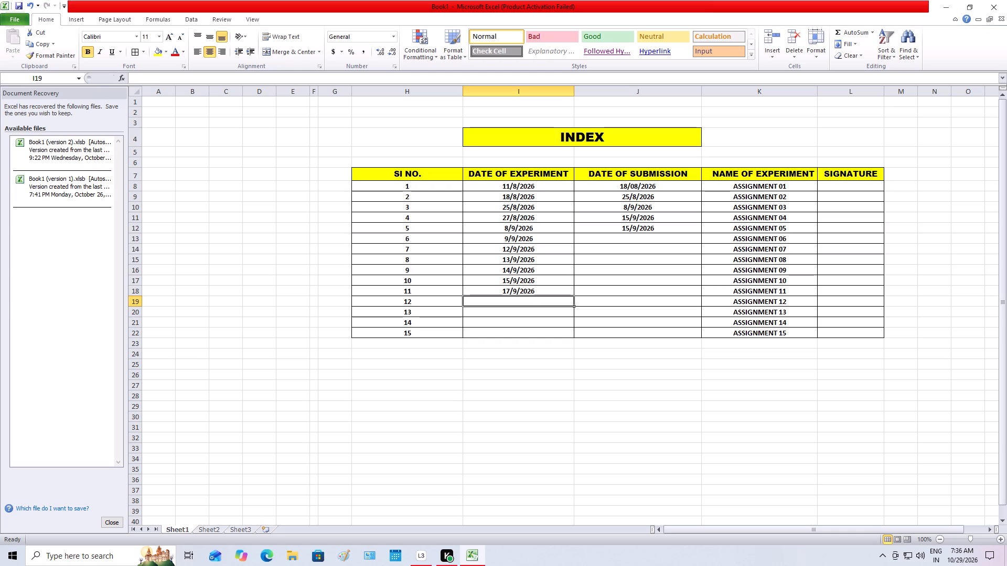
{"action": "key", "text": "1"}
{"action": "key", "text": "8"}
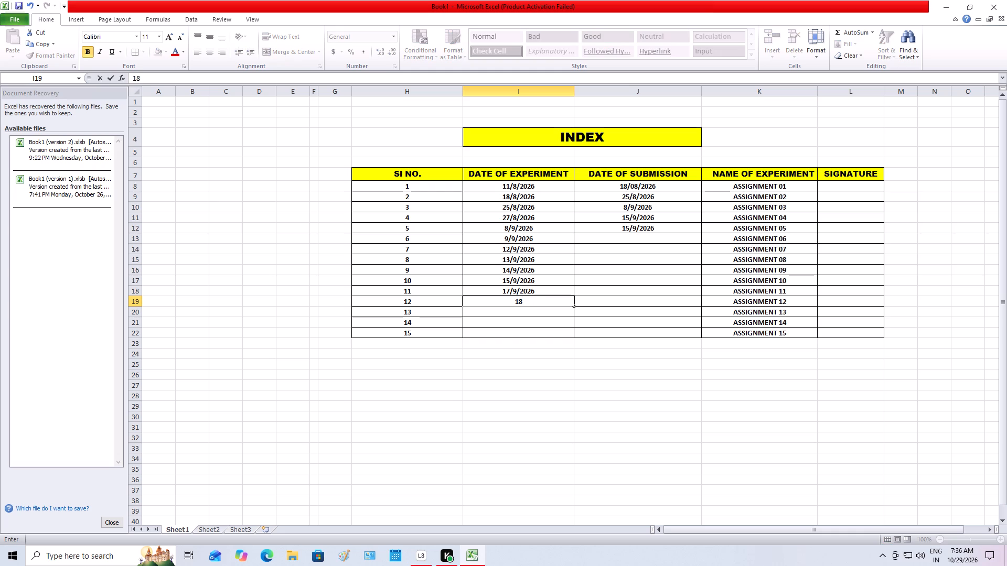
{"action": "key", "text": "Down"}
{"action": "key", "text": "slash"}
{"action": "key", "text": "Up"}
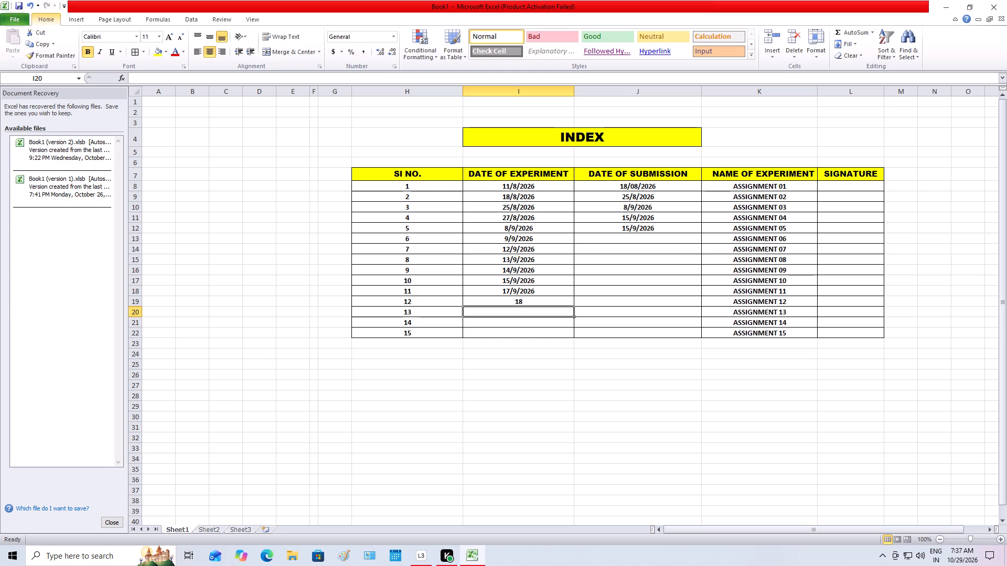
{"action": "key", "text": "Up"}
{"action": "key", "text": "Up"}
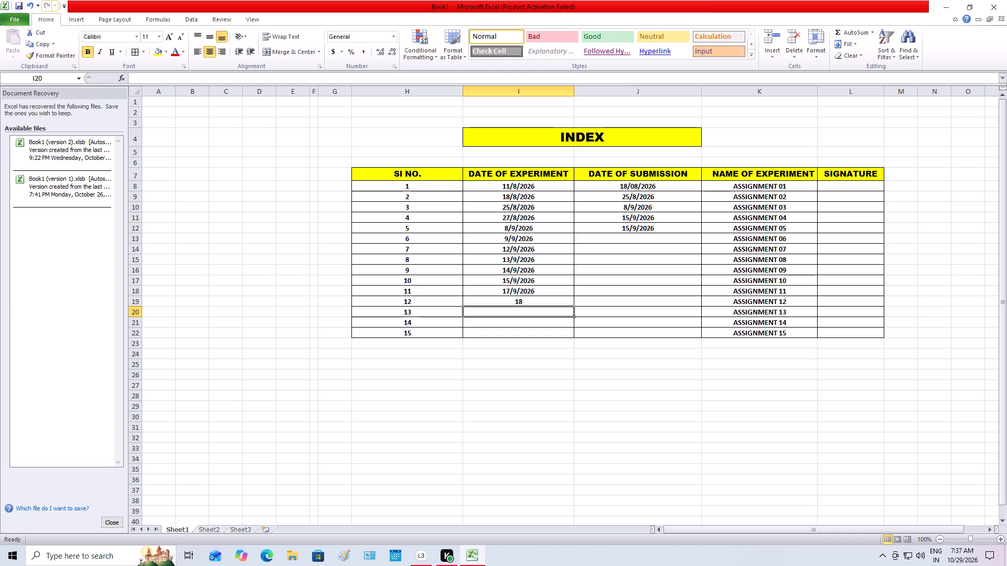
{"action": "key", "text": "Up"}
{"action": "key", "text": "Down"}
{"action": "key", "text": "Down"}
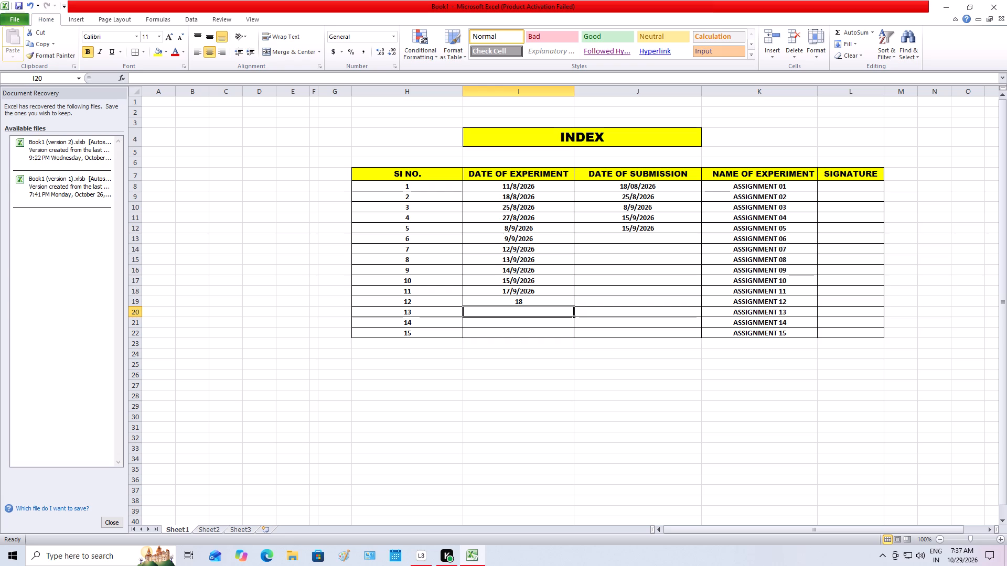
Enter the experiment dates 18/9/2026 in cell I19 and 19/9/2026 in cell I20.
{"action": "left_click", "coordinate": [513, 303]}
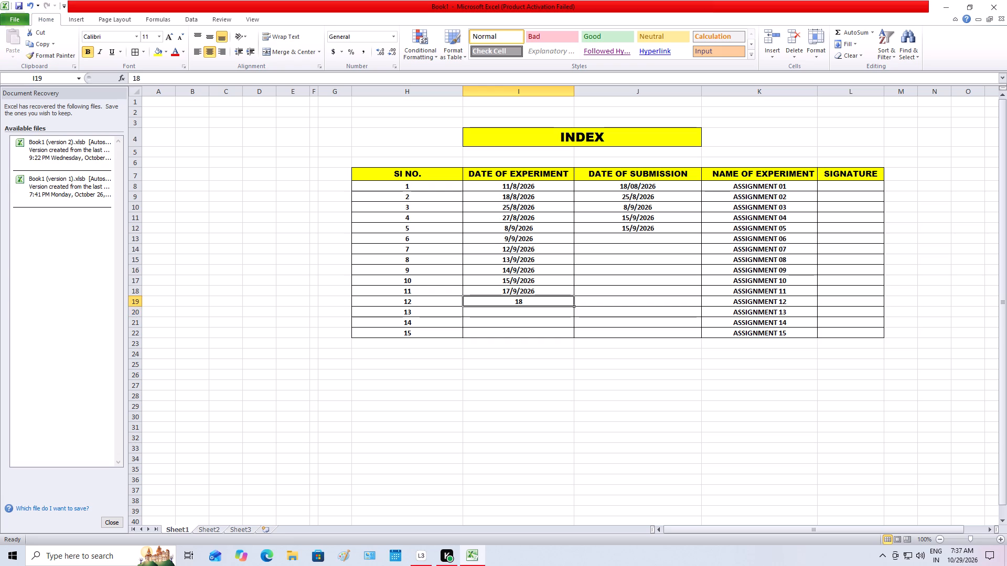
{"action": "type", "text": "18/9/2026"}
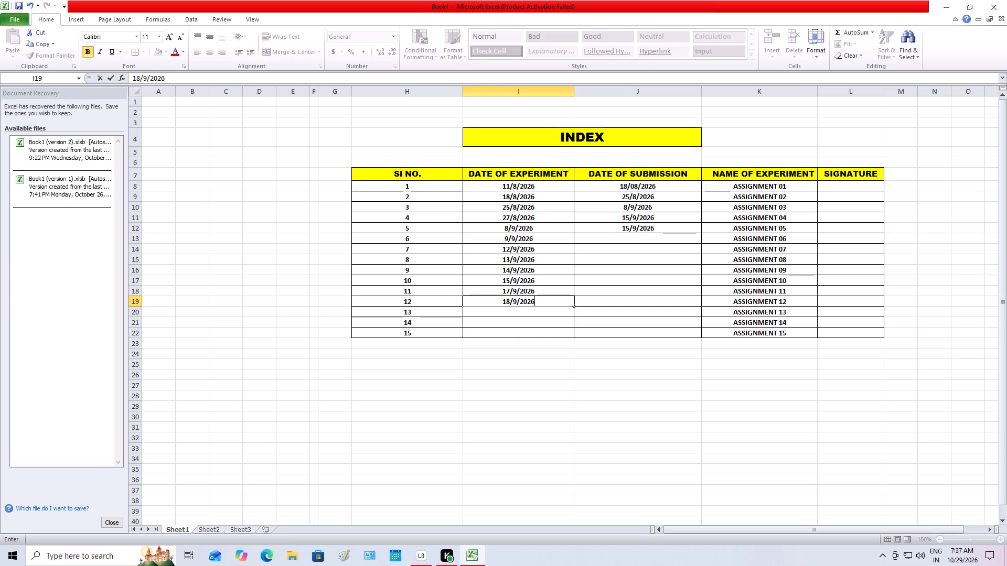
{"action": "key", "text": "Down"}
{"action": "type", "text": "19/9/20"}
{"action": "type", "text": "26"}
{"action": "key", "text": "Down"}
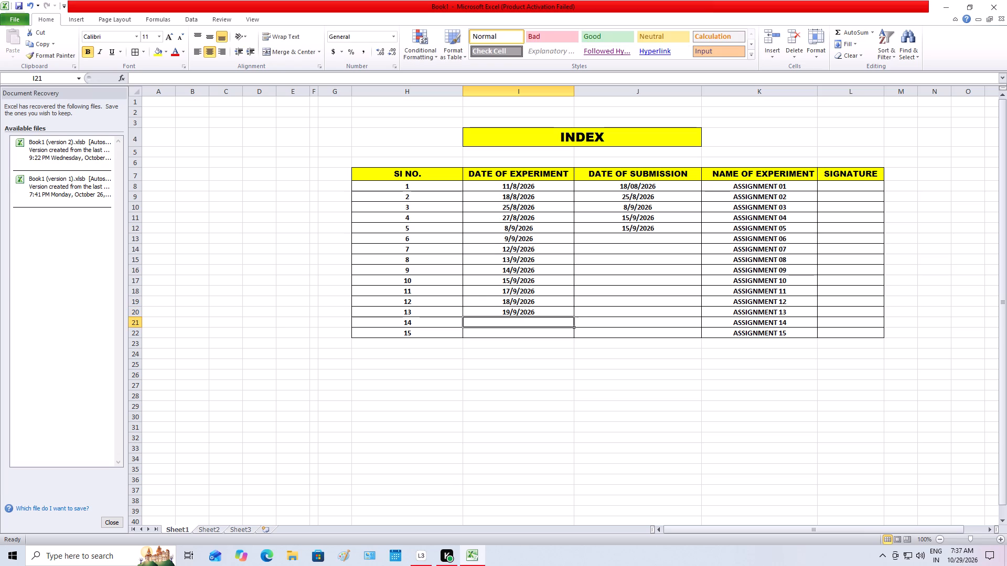
Enter the experiment date 21/9/2026 in cell I21, with the year in four digits.
{"action": "type", "text": "21/"}
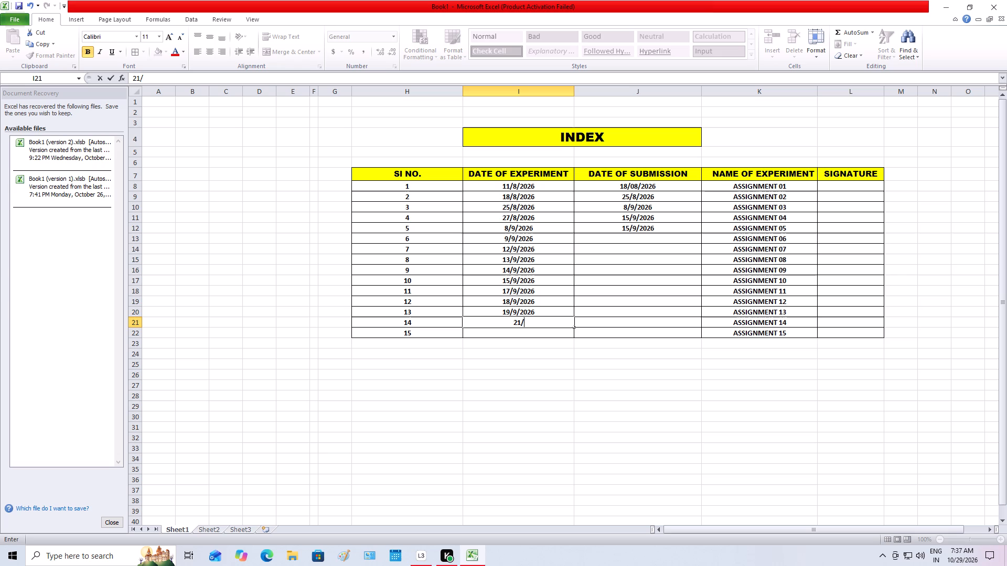
{"action": "type", "text": "9/"}
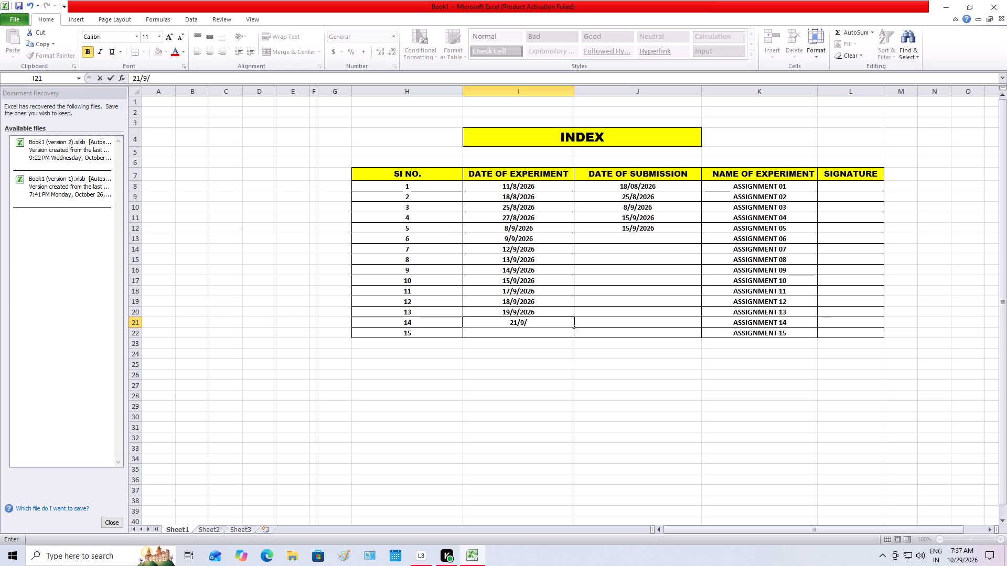
{"action": "type", "text": "26"}
{"action": "key", "text": "Up"}
{"action": "key", "text": "Down"}
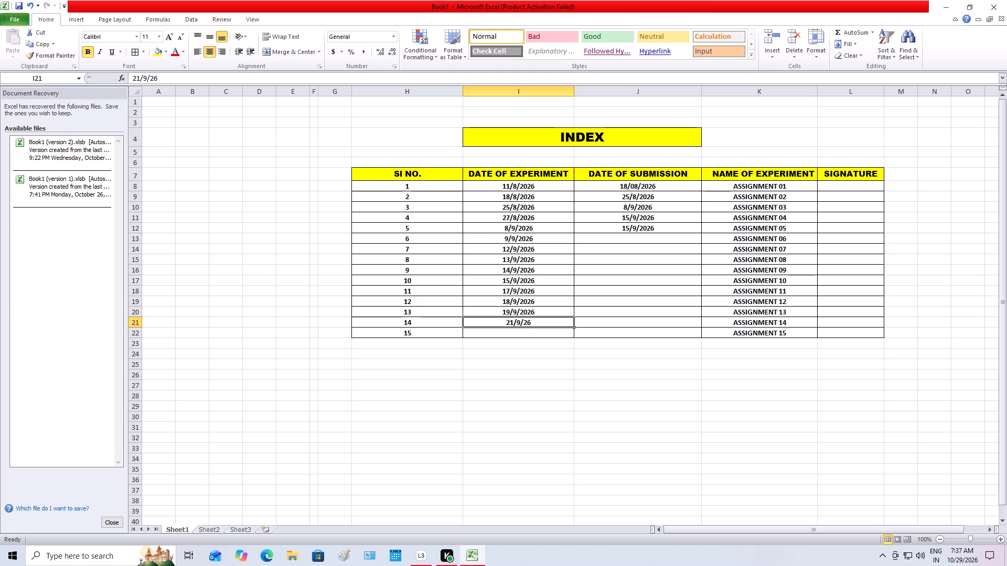
{"action": "type", "text": "21/9/"}
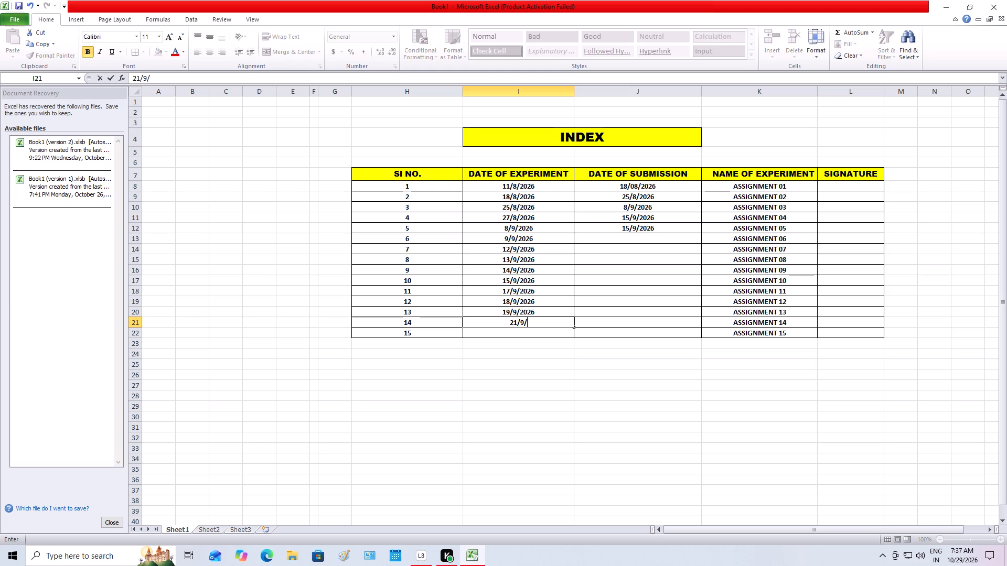
{"action": "key", "text": "2"}
{"action": "key", "text": "0"}
{"action": "type", "text": "26"}
{"action": "key", "text": "Down"}
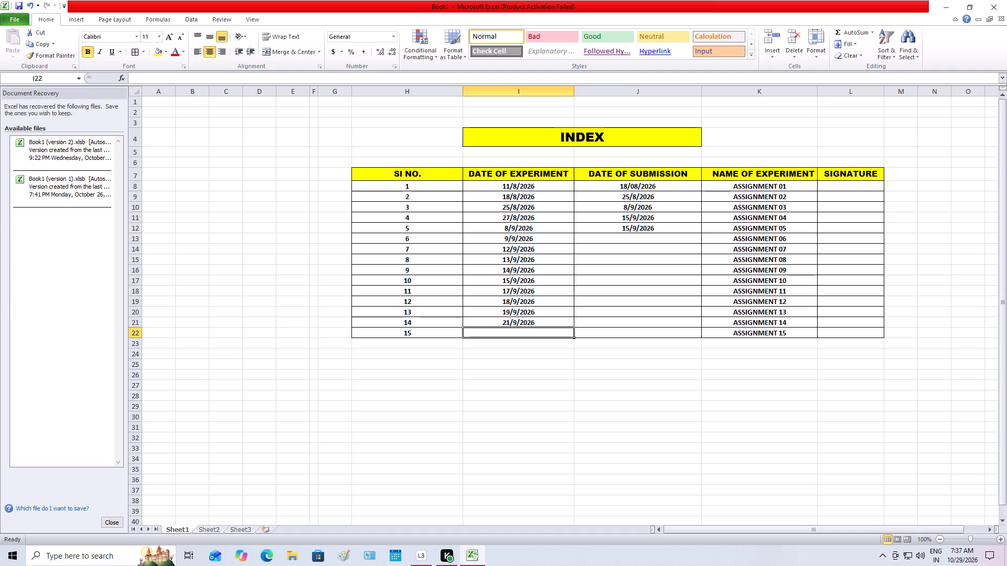
Enter the experiment date 23/9/2026 in cell I22 for SI NO. 15.
{"action": "type", "text": "23/"}
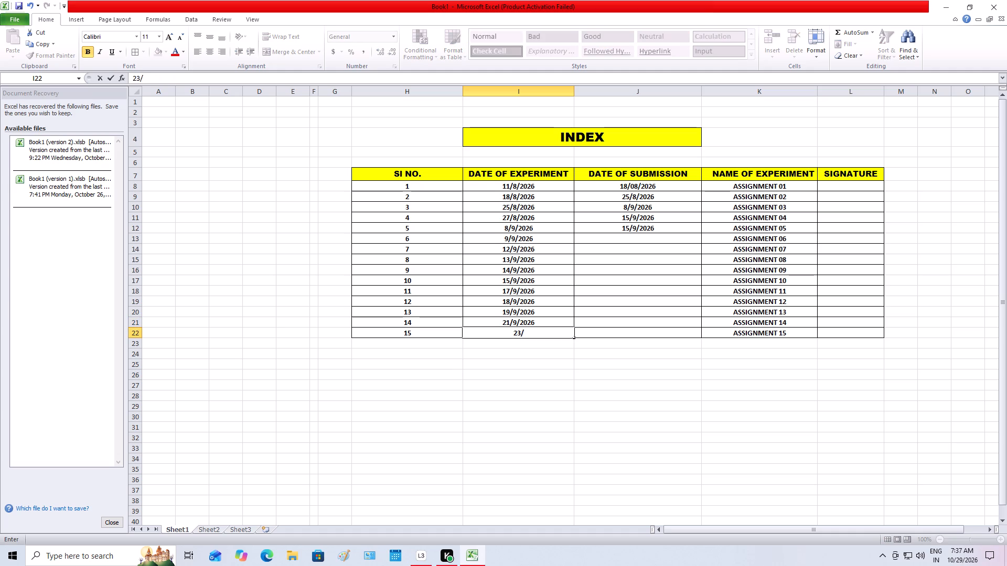
{"action": "type", "text": "9/"}
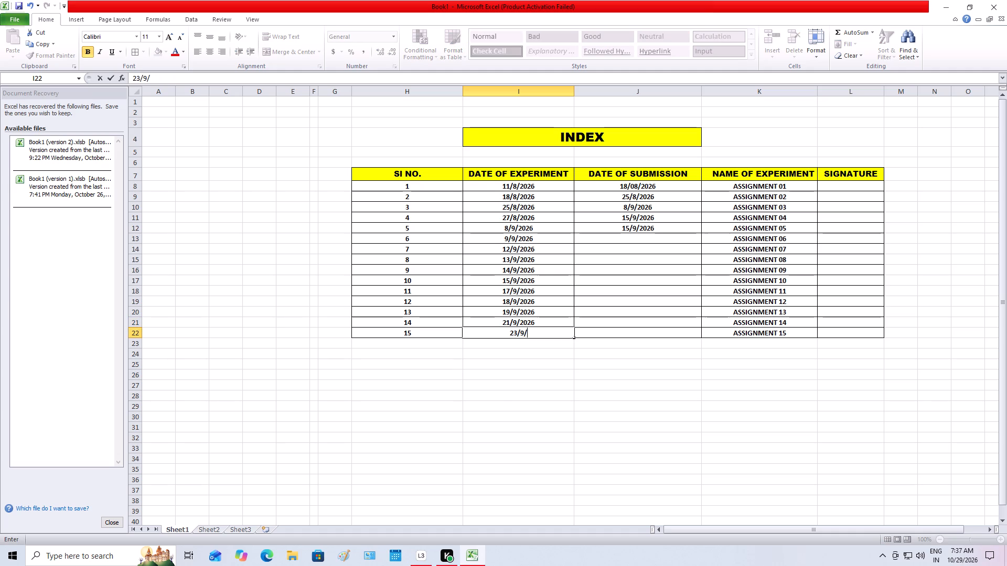
{"action": "type", "text": "26"}
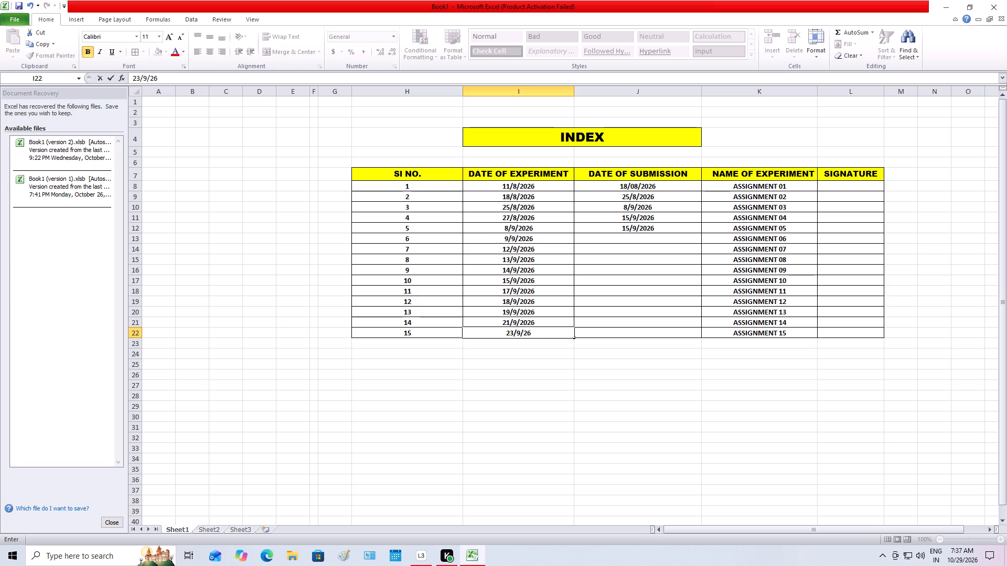
{"action": "key", "text": "BackSpace"}
{"action": "type", "text": "026"}
{"action": "left_click", "coordinate": [598, 411]}
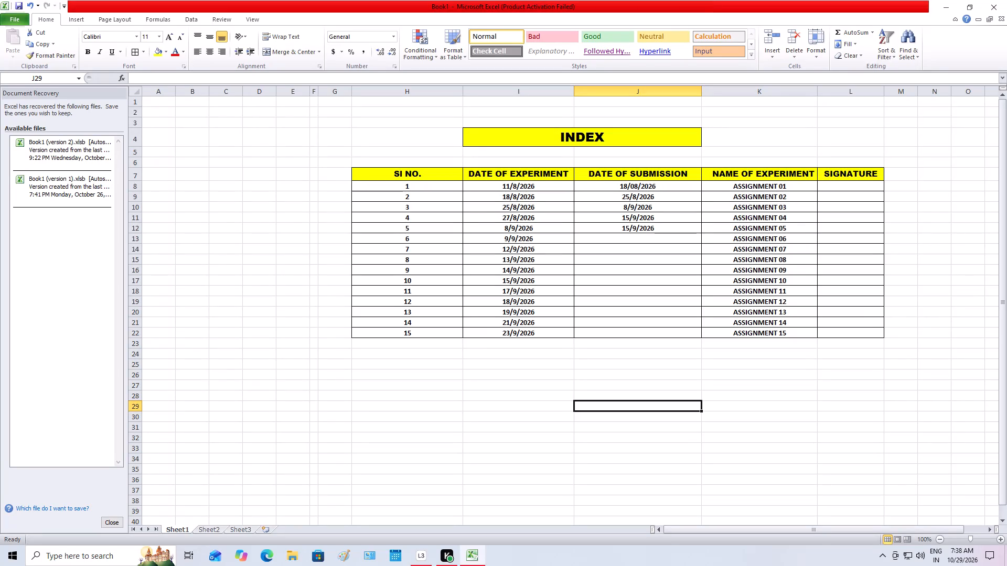
{"action": "left_click", "coordinate": [903, 343]}
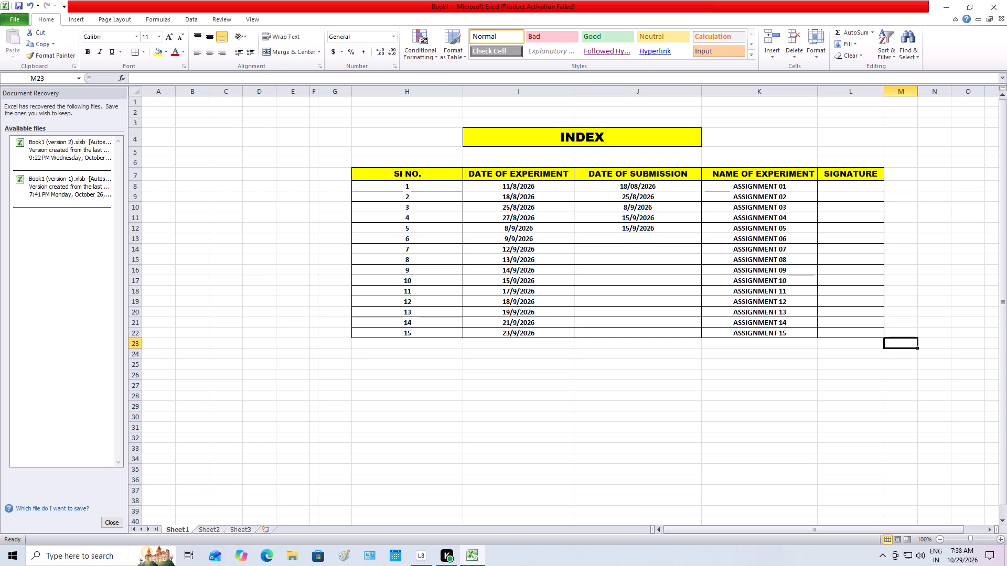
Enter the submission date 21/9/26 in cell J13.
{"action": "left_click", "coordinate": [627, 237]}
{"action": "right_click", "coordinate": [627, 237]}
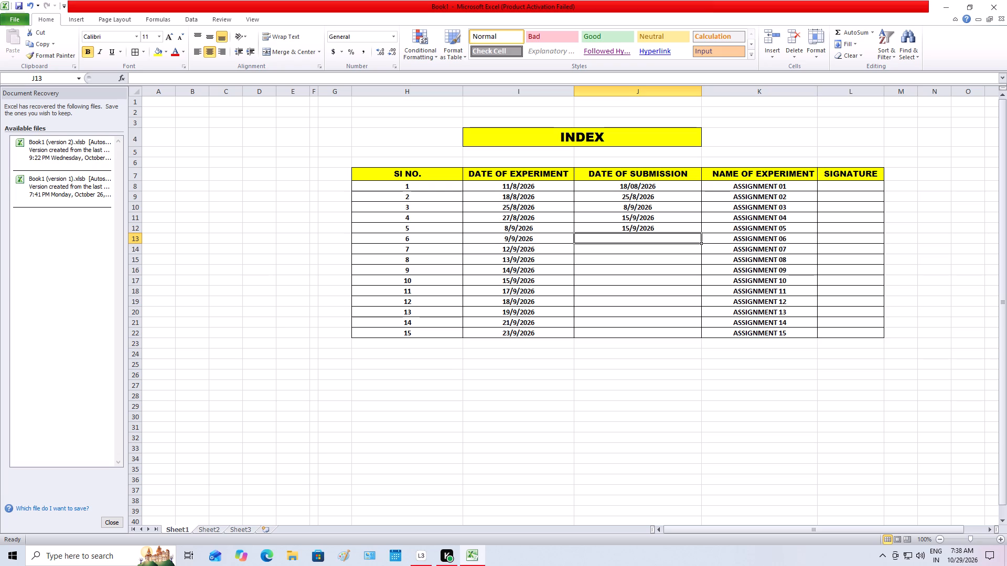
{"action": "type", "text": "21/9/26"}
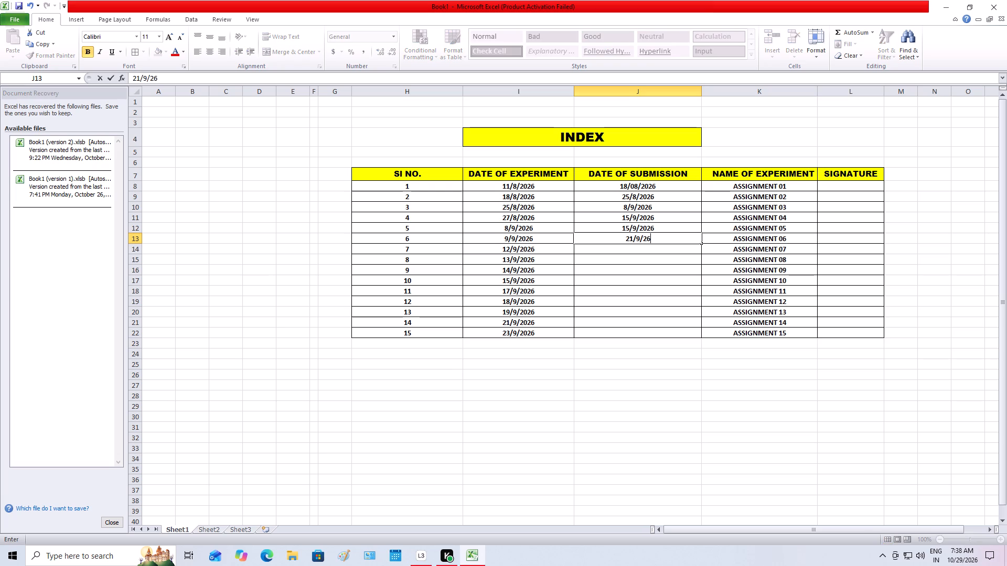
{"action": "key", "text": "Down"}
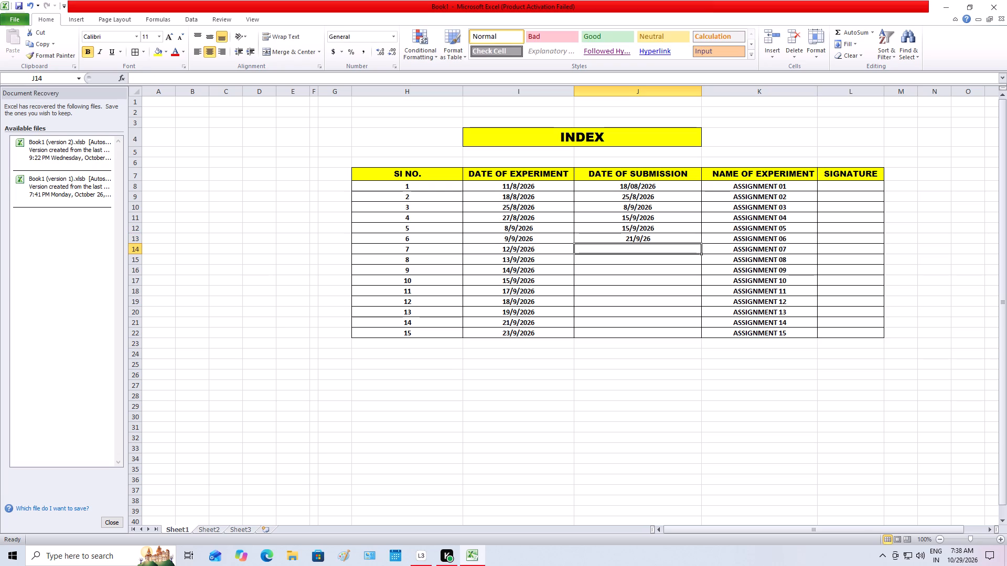
Set the submission date in cell J13 to 15/9/2026 and enter 17/9/2026 in cell J14.
{"action": "key", "text": "Up"}
{"action": "type", "text": "15/9/2"}
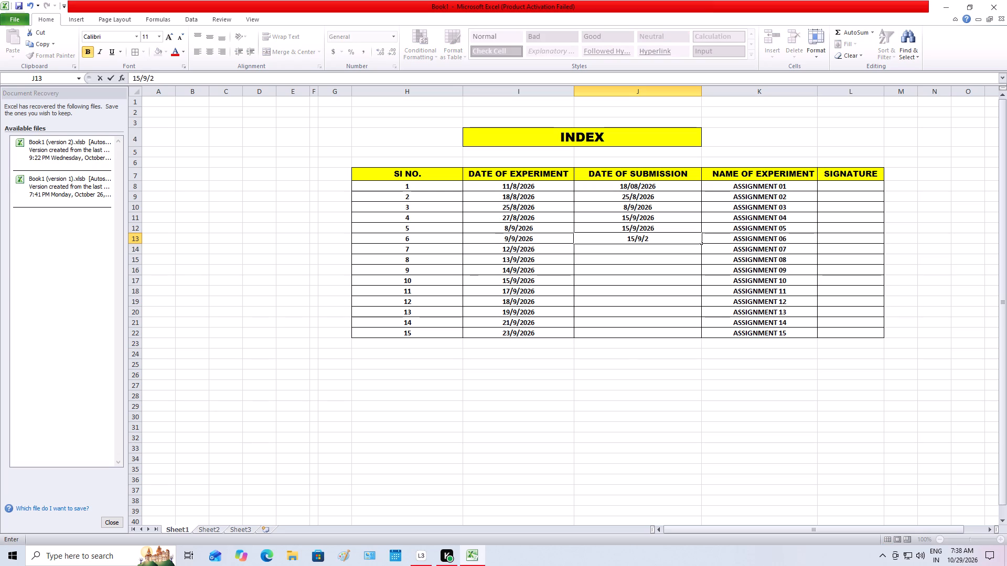
{"action": "type", "text": "026"}
{"action": "key", "text": "Down"}
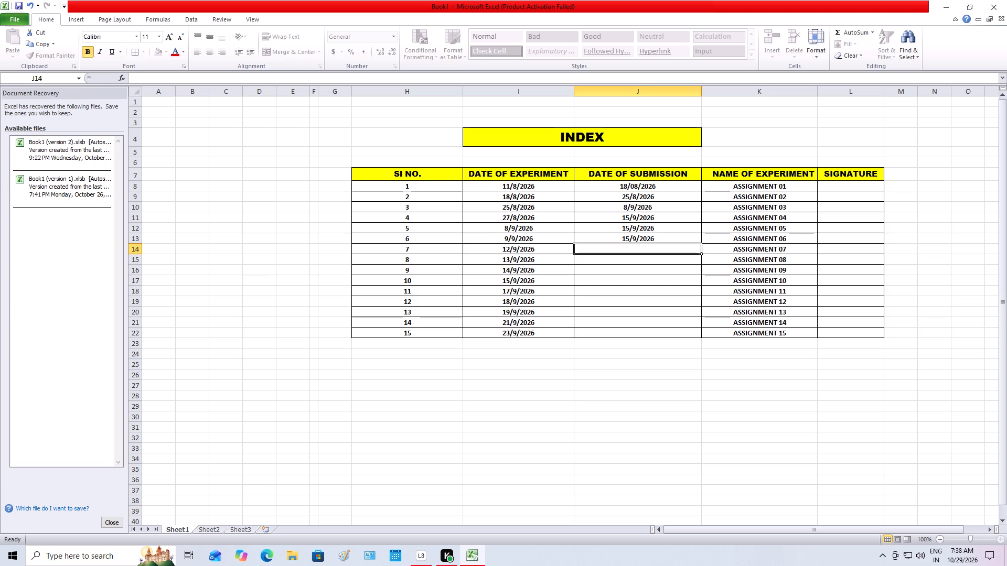
{"action": "type", "text": "17/"}
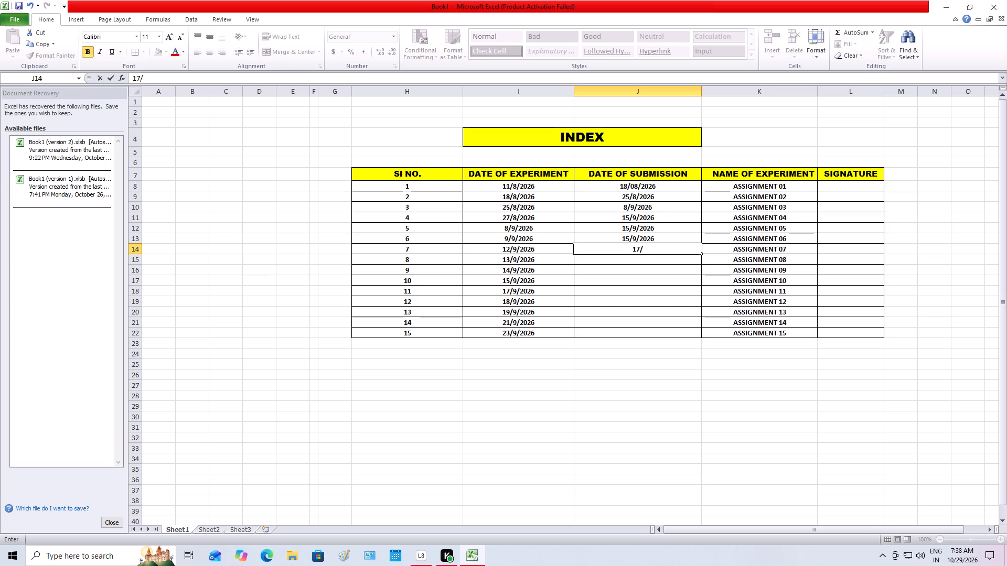
{"action": "type", "text": "9/2"}
{"action": "type", "text": "026"}
{"action": "key", "text": "Down"}
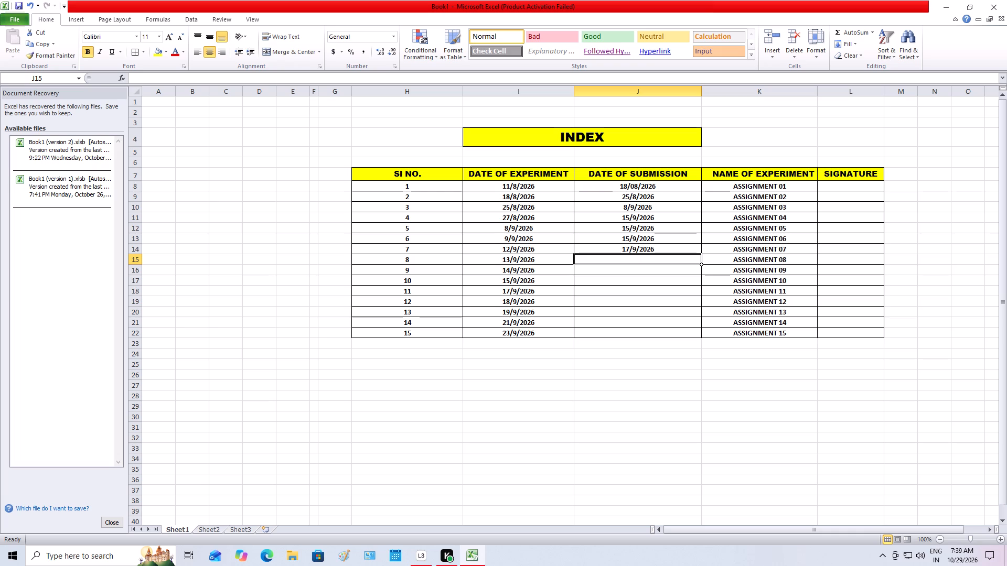
Enter the submission dates 17/9/2026, 19/9/2026 and 20/9/2026 in cells J15 to J17.
{"action": "key", "text": "1"}
{"action": "type", "text": "7/9/2026"}
{"action": "key", "text": "Down"}
{"action": "type", "text": "19/9/2026"}
{"action": "key", "text": "Down"}
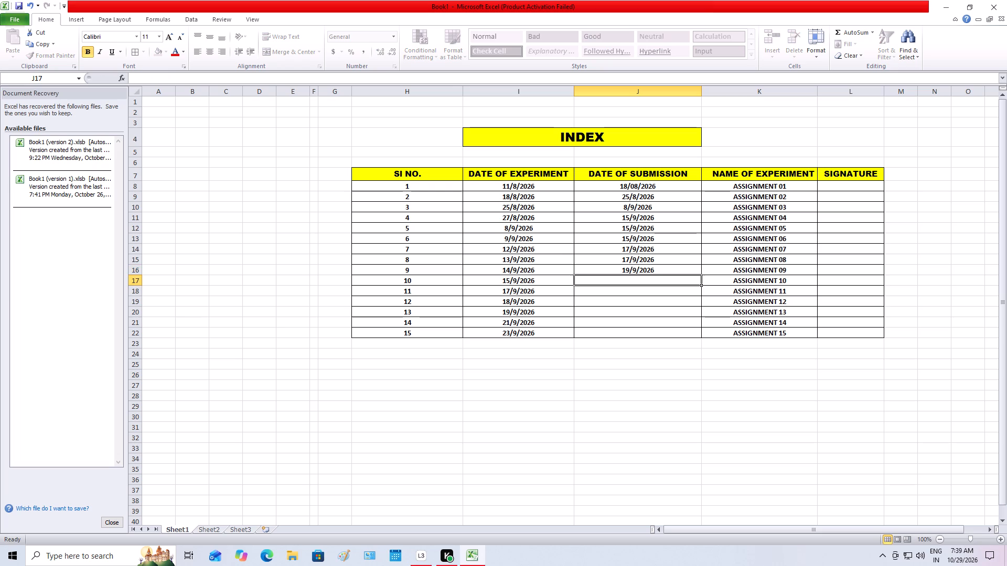
{"action": "type", "text": "20"}
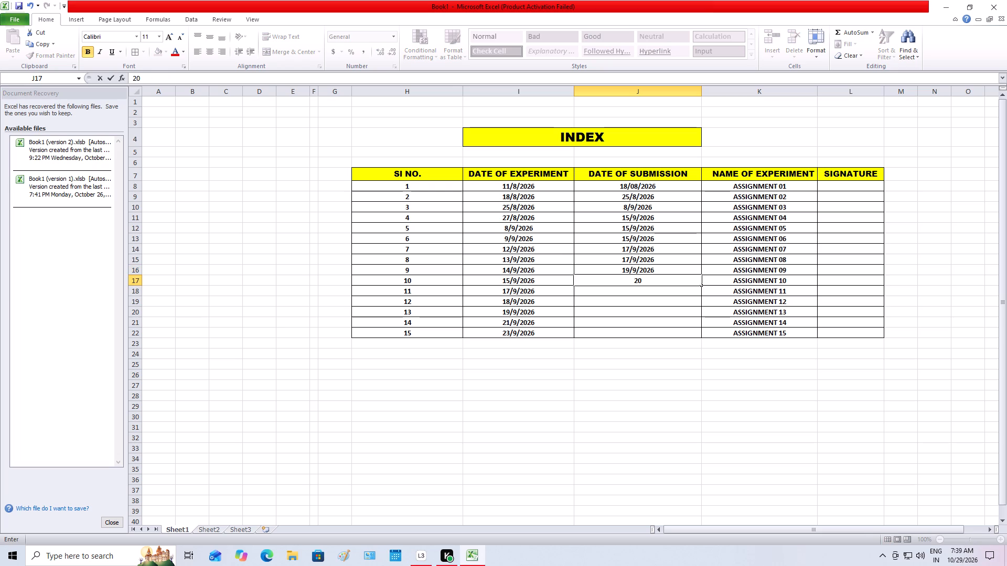
{"action": "type", "text": "/9/2026"}
{"action": "key", "text": "Down"}
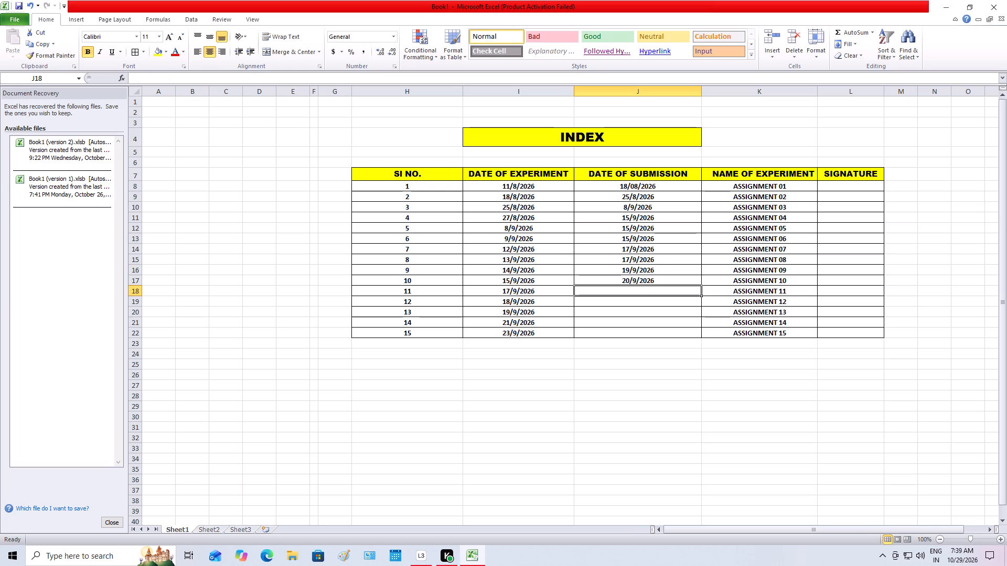
Enter the submission dates 21/9/2026, 22/9/2026 and 23/9/2026 in cells J18 to J20.
{"action": "type", "text": "21/9/2026"}
{"action": "key", "text": "Down"}
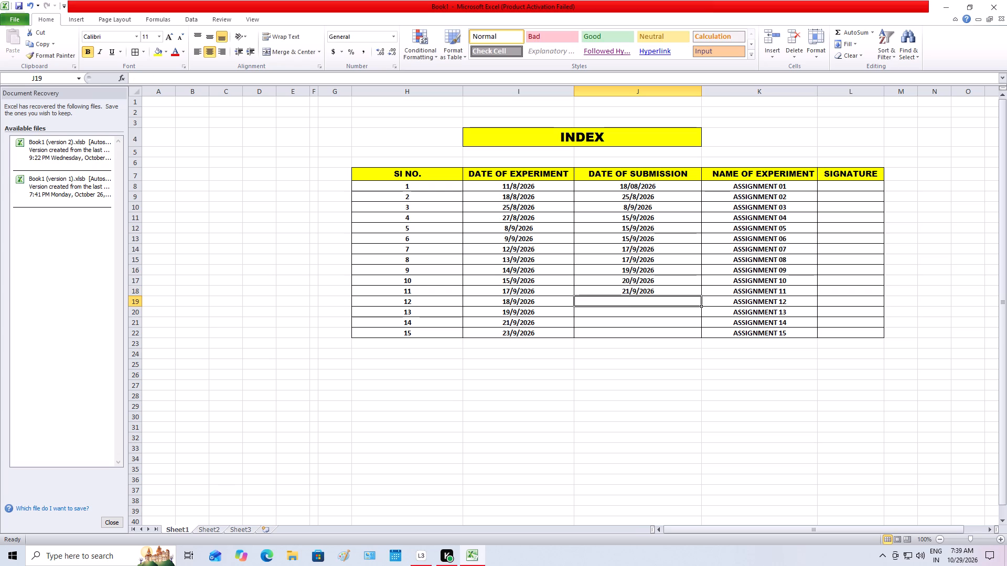
{"action": "type", "text": "22/9/2026"}
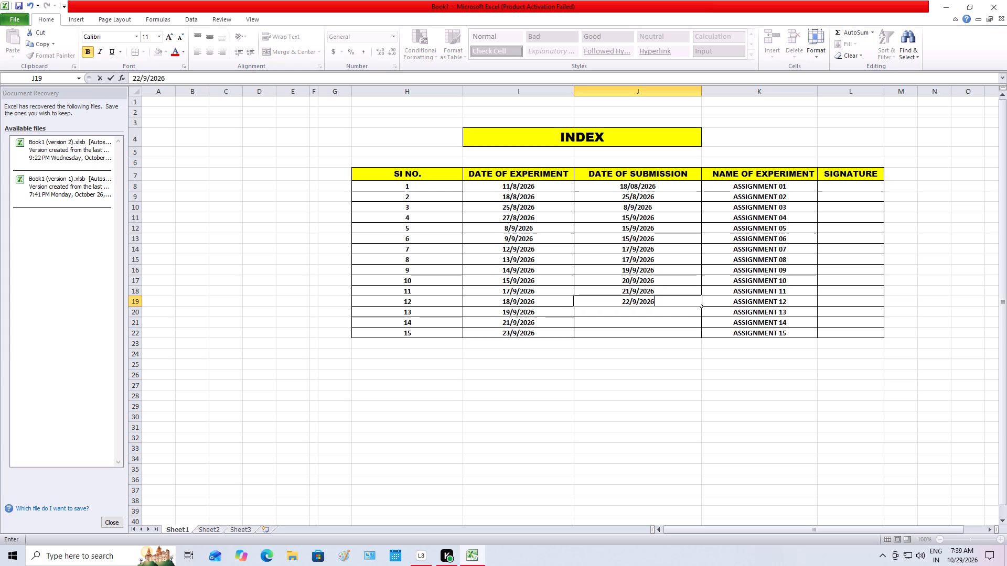
{"action": "key", "text": "Down"}
{"action": "type", "text": "23/9/"}
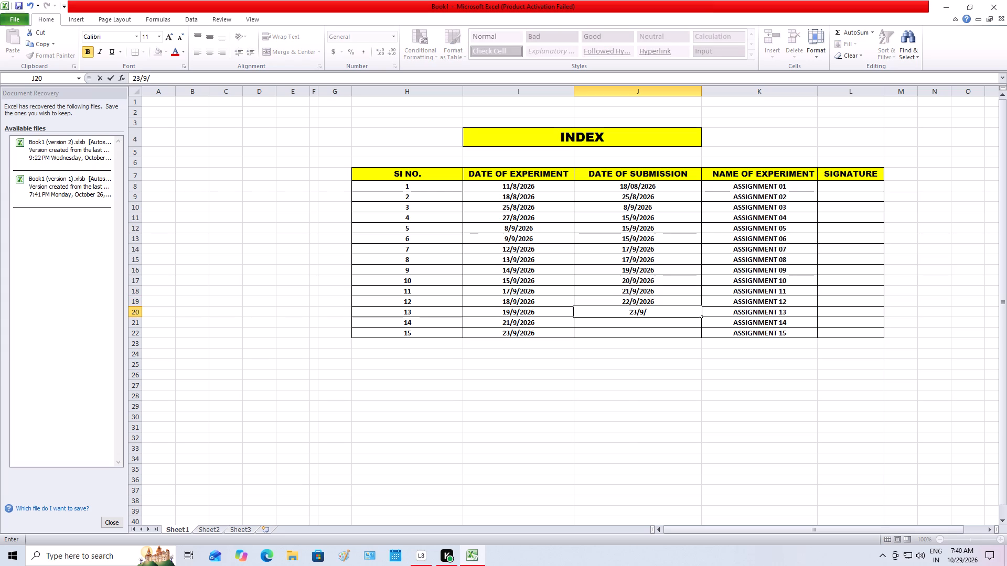
{"action": "type", "text": "2026"}
{"action": "key", "text": "Down"}
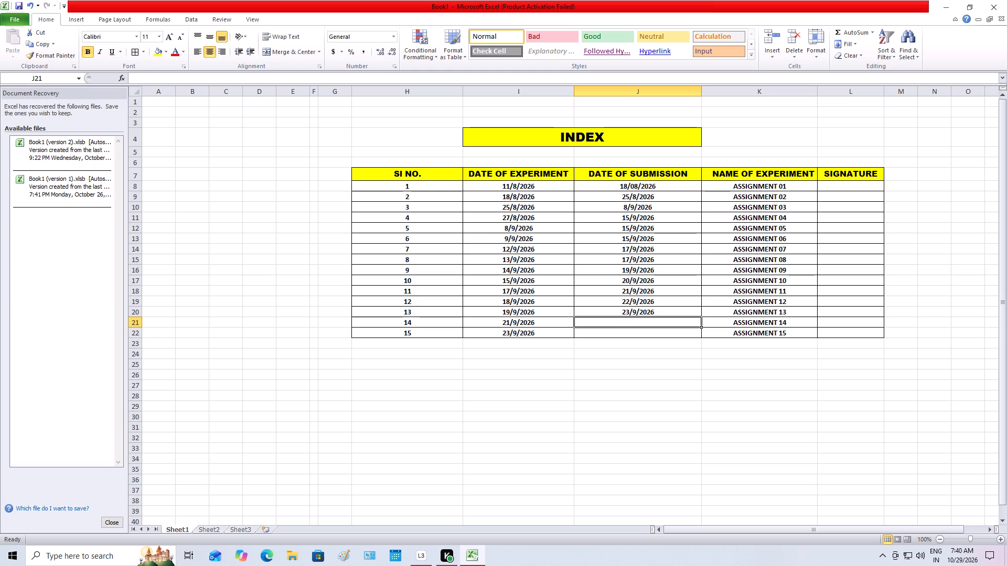
Enter the submission dates 24/9/2026 in cell J21 and 25/09/2026 in cell J22.
{"action": "type", "text": "24/"}
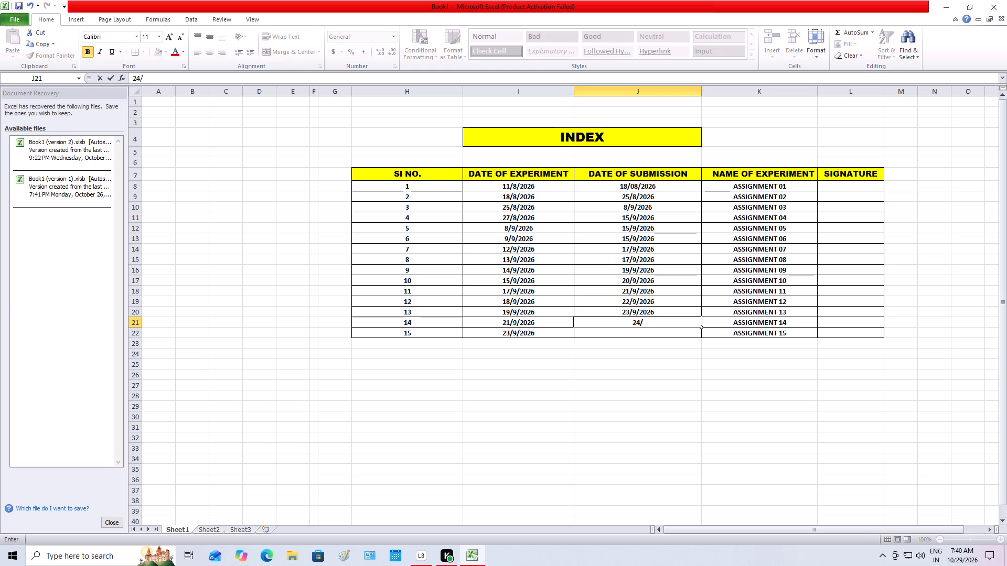
{"action": "type", "text": "9/2"}
{"action": "type", "text": "026"}
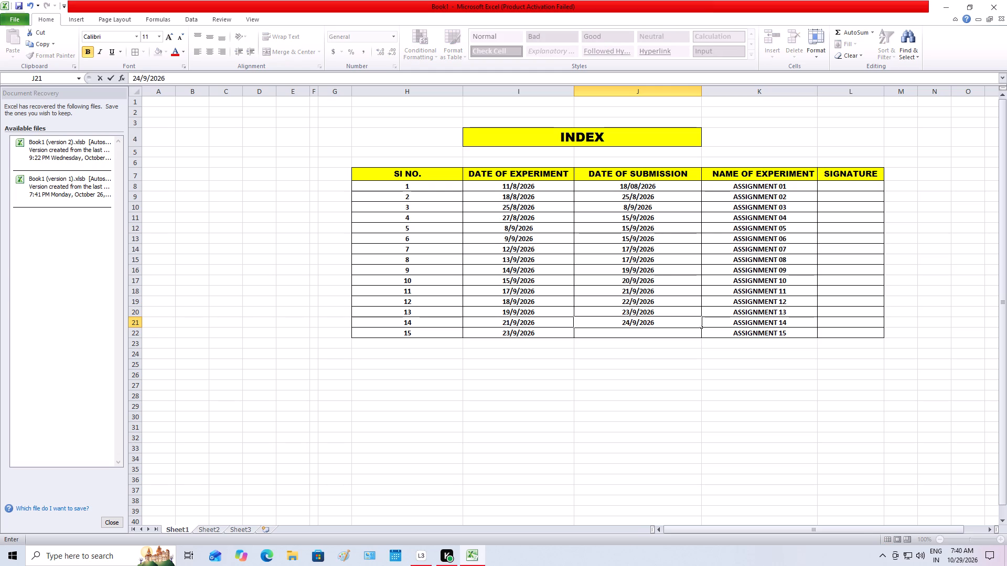
{"action": "key", "text": "Down"}
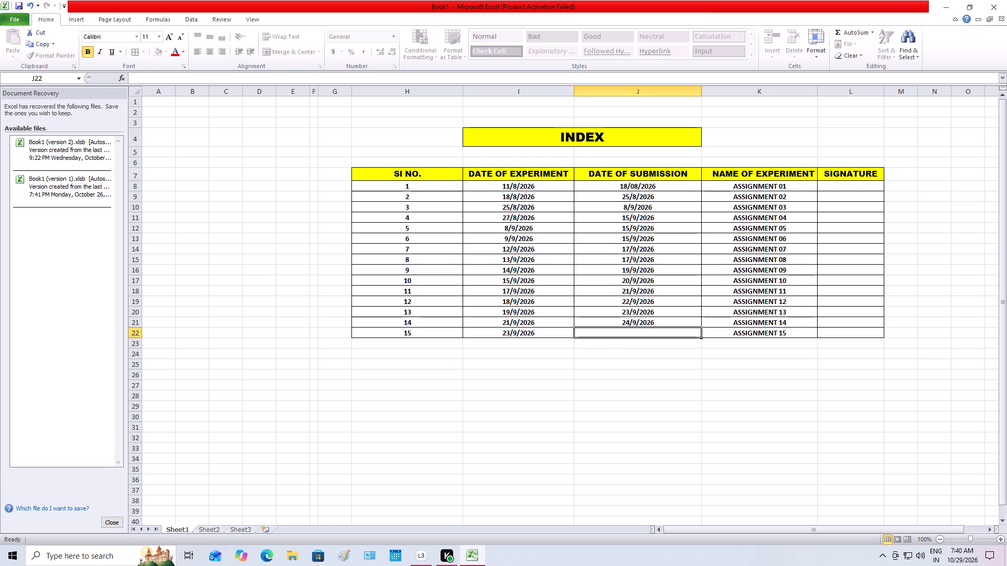
{"action": "type", "text": "25/"}
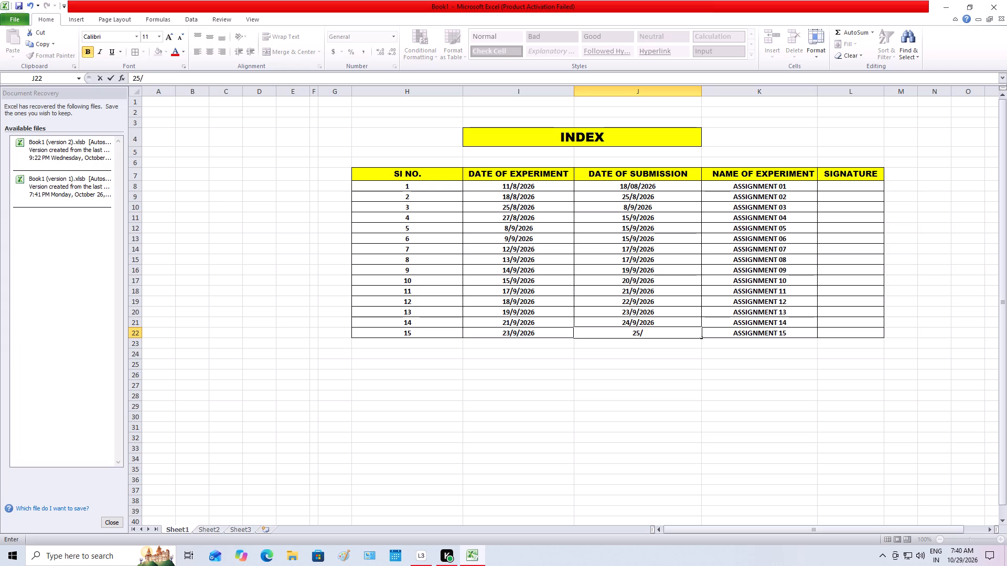
{"action": "type", "text": "09/2026"}
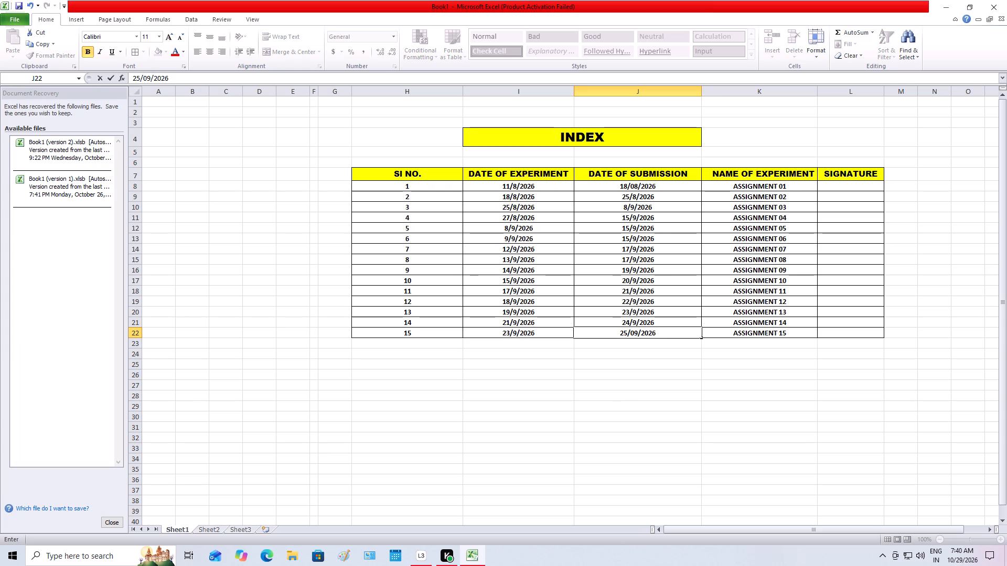
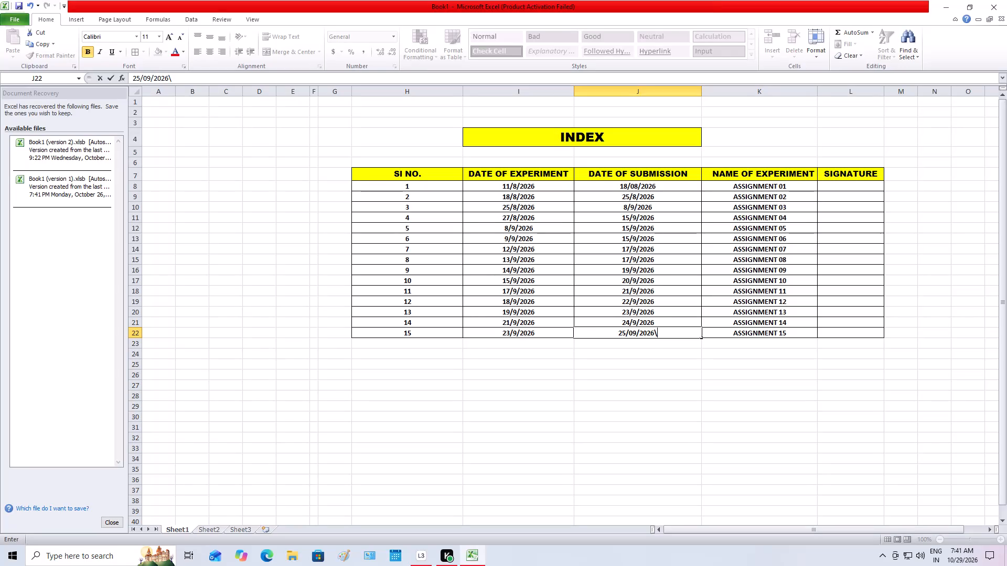
Remove the stray trailing backslash from cell J22 so the submission date reads 25/09/2026.
{"action": "key", "text": "BackSpace"}
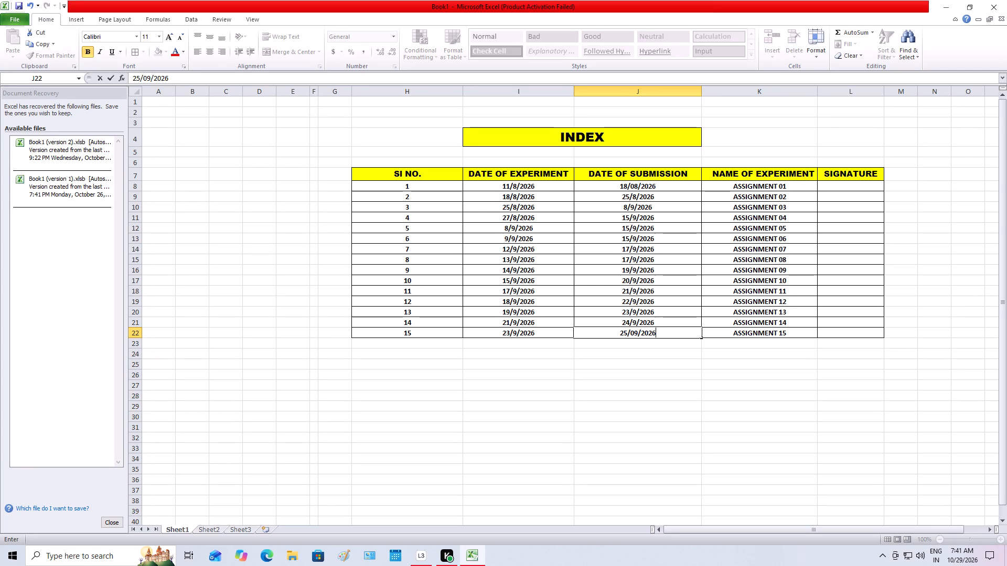
{"action": "key", "text": "Up"}
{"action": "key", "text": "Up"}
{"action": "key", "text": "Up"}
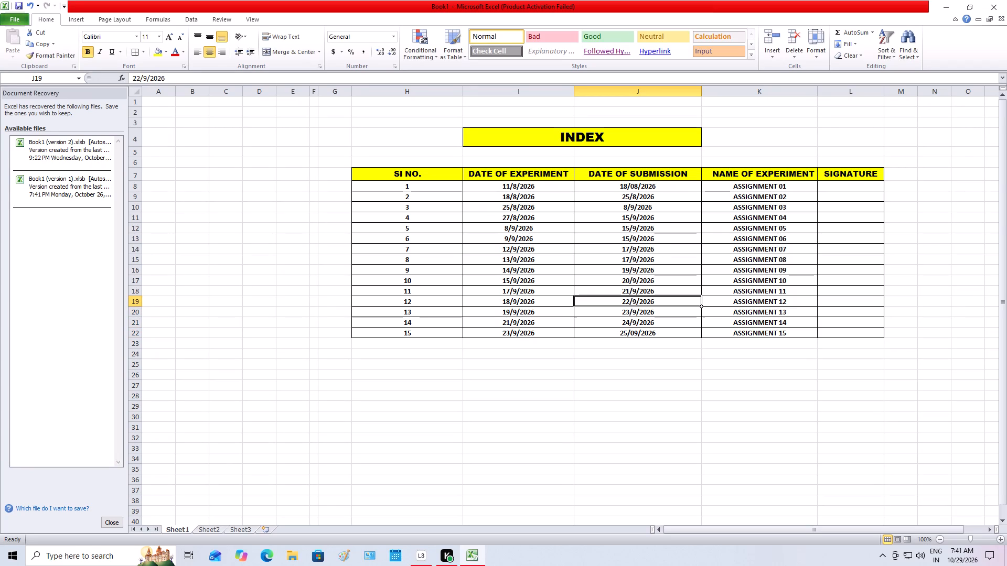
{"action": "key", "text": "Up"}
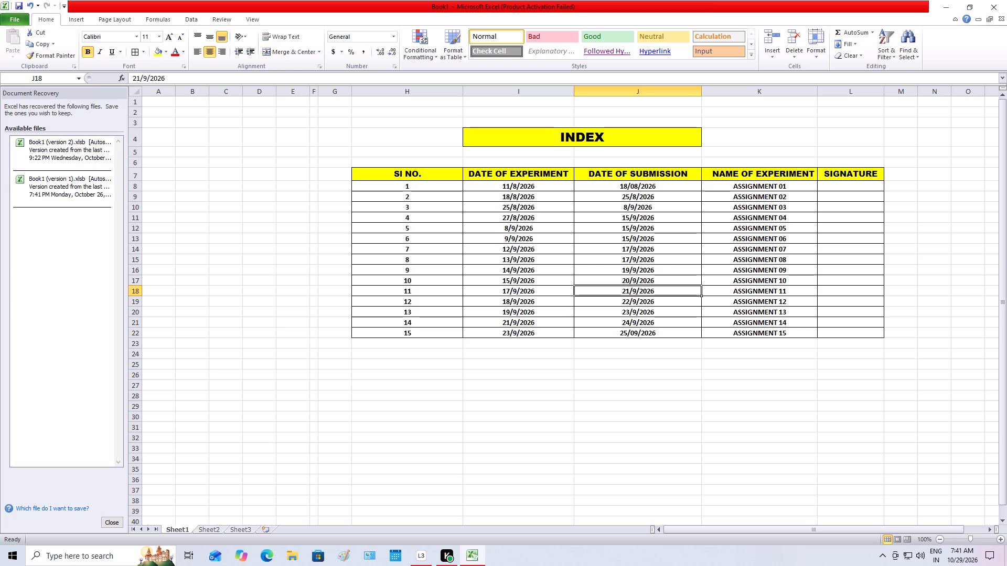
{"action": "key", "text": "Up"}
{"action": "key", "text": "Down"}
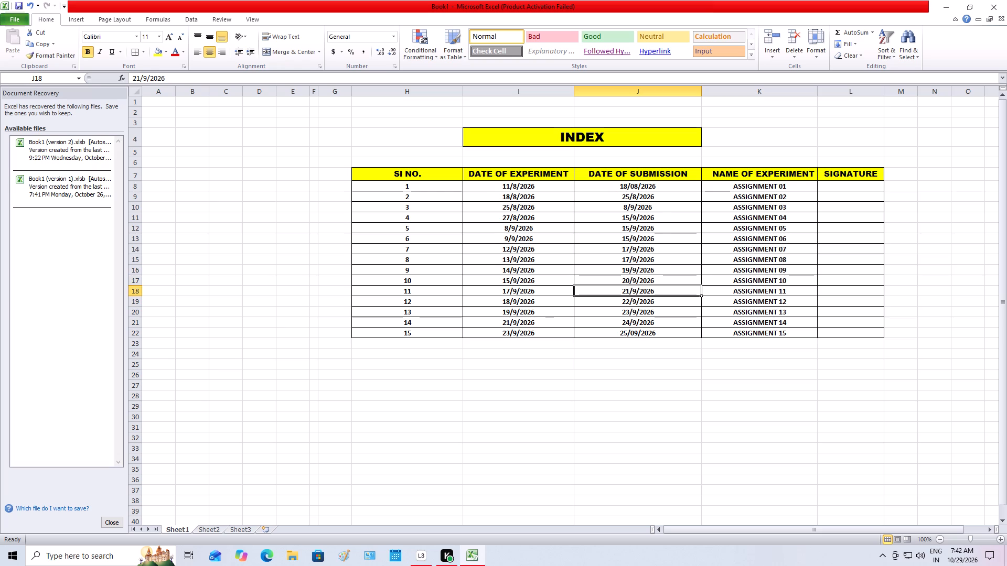
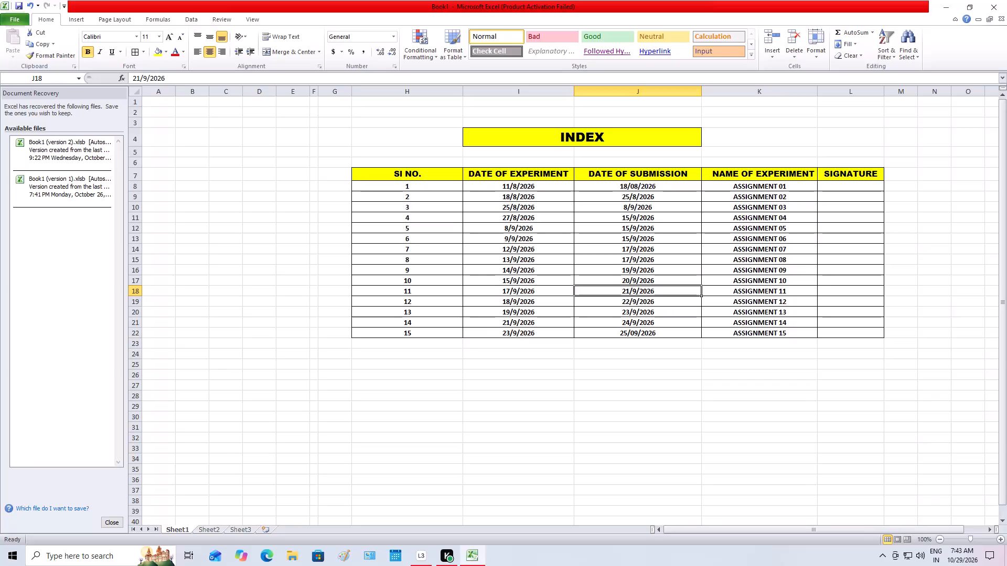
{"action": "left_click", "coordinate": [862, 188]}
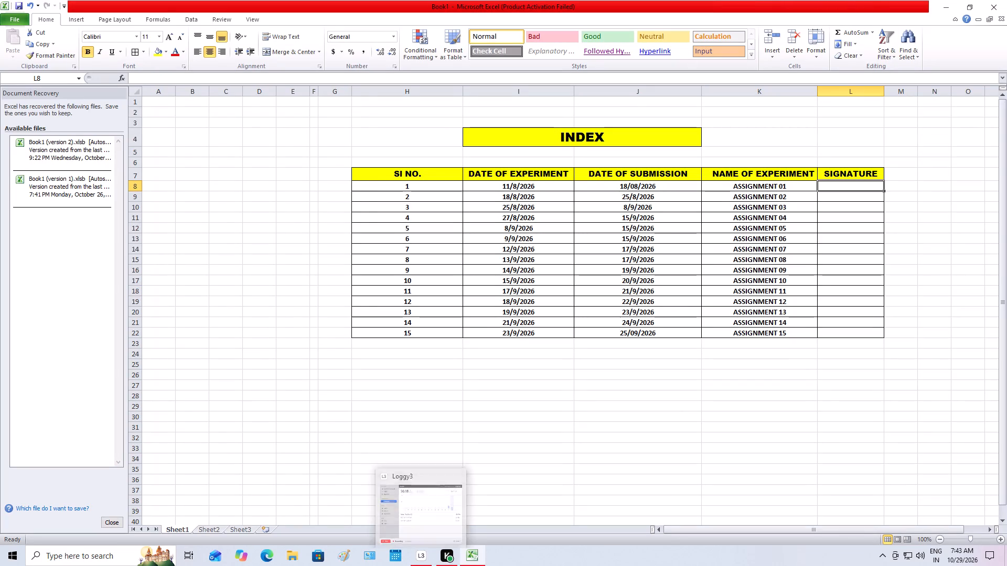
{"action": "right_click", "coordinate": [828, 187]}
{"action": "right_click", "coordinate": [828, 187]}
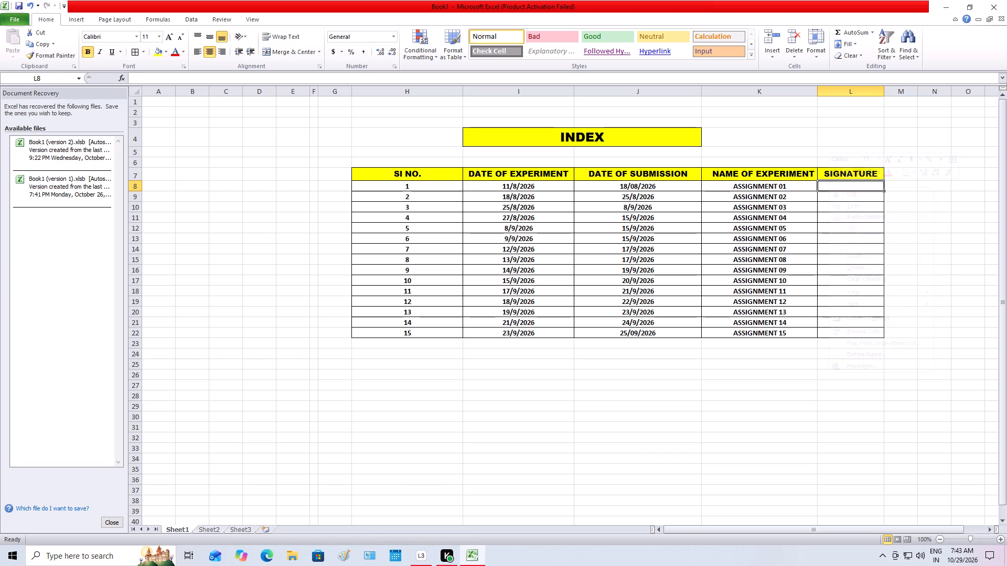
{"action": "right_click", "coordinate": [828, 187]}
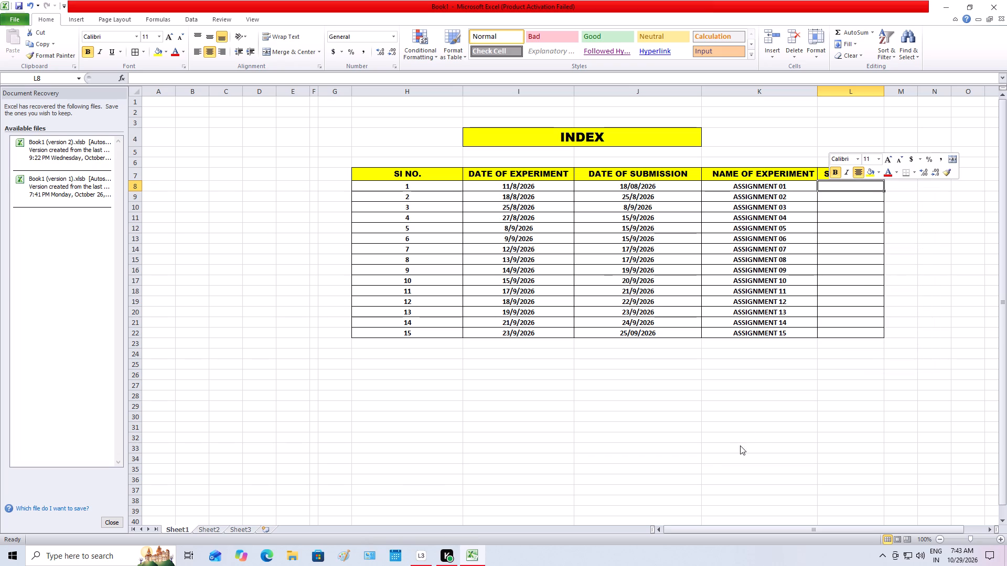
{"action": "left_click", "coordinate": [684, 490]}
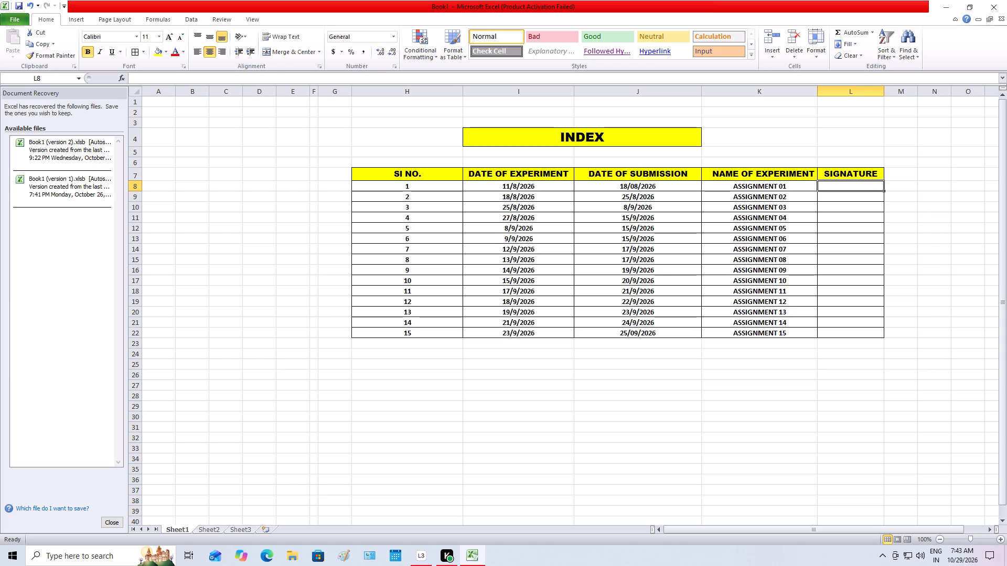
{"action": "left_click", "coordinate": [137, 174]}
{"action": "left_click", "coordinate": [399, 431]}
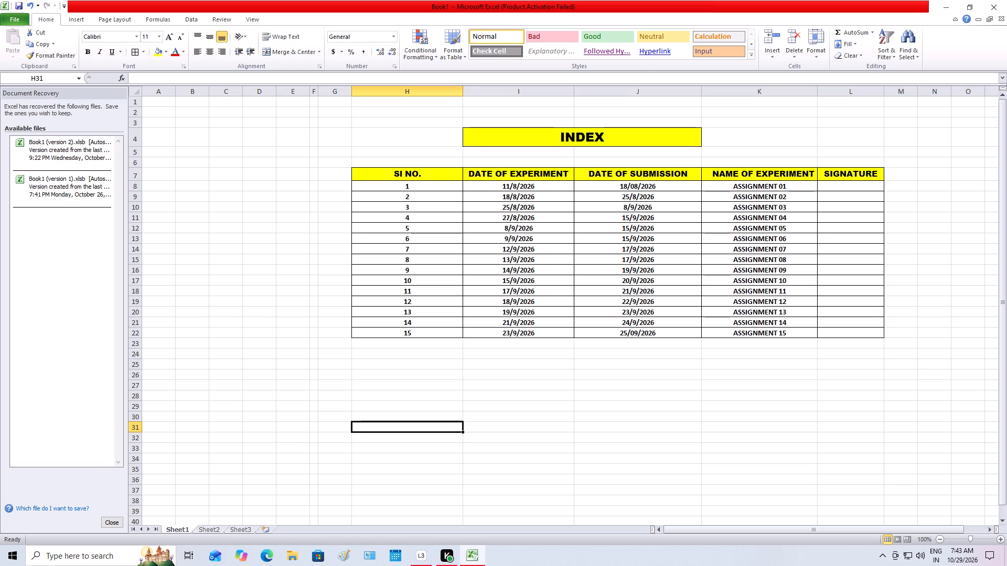
Increase the font size of the header row H7:L7 to 14.
{"action": "left_click_drag", "start_coordinate": [380, 173], "coordinate": [508, 162]}
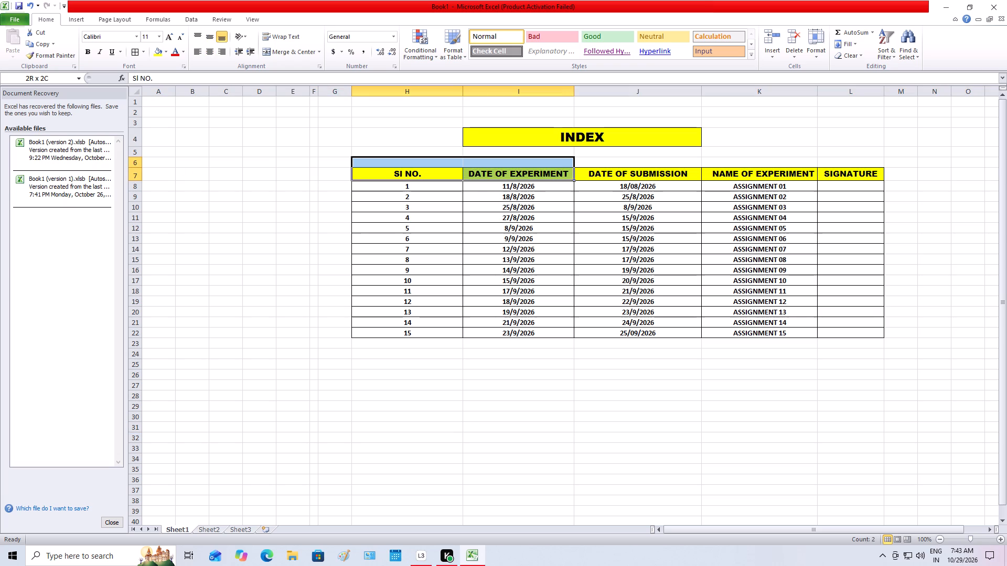
{"action": "left_click_drag", "start_coordinate": [508, 162], "coordinate": [836, 179]}
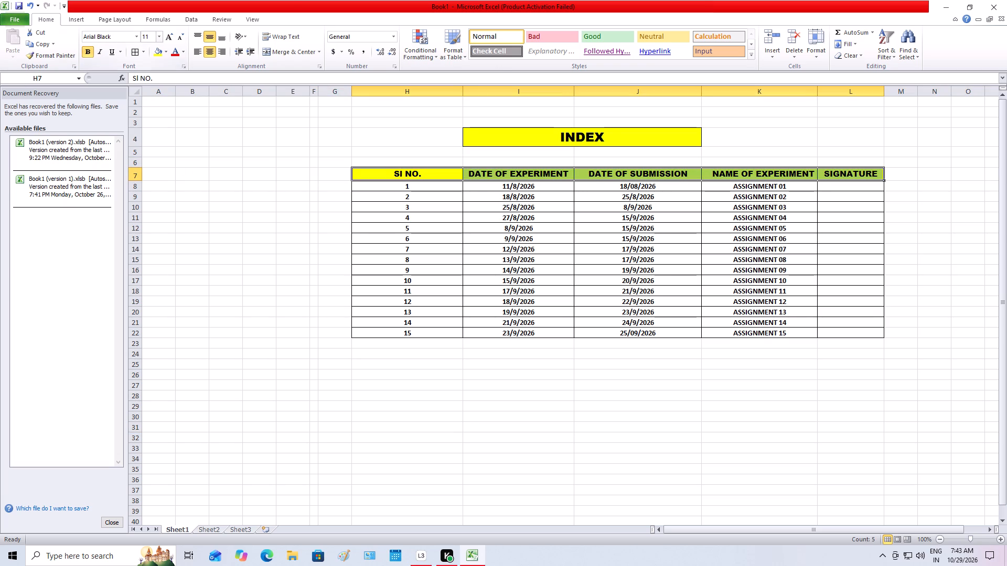
{"action": "left_click", "coordinate": [166, 37]}
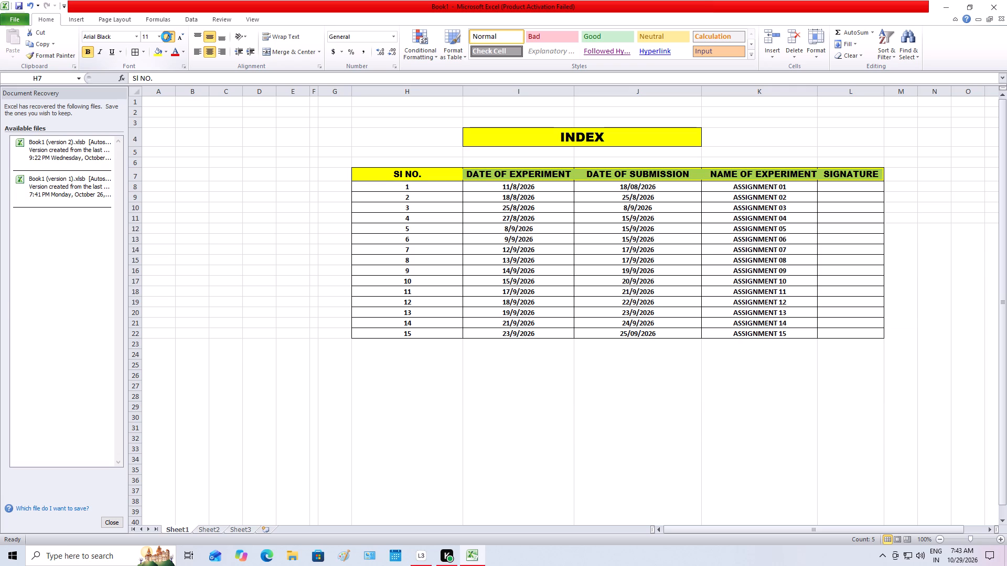
{"action": "left_click", "coordinate": [166, 37]}
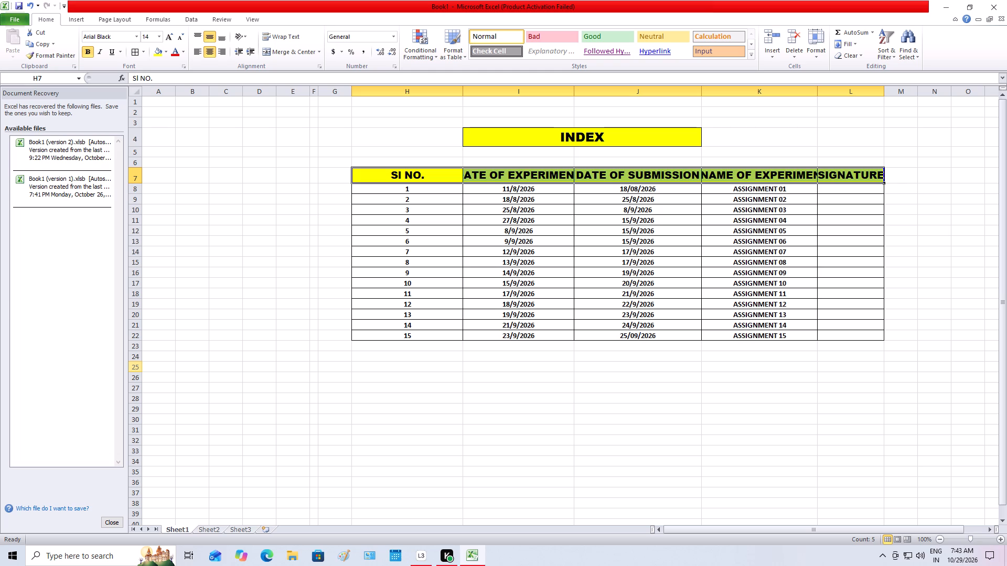
Narrow the SI NO. column (H) to just a little wider than its heading.
{"action": "left_click_drag", "start_coordinate": [463, 90], "coordinate": [420, 115]}
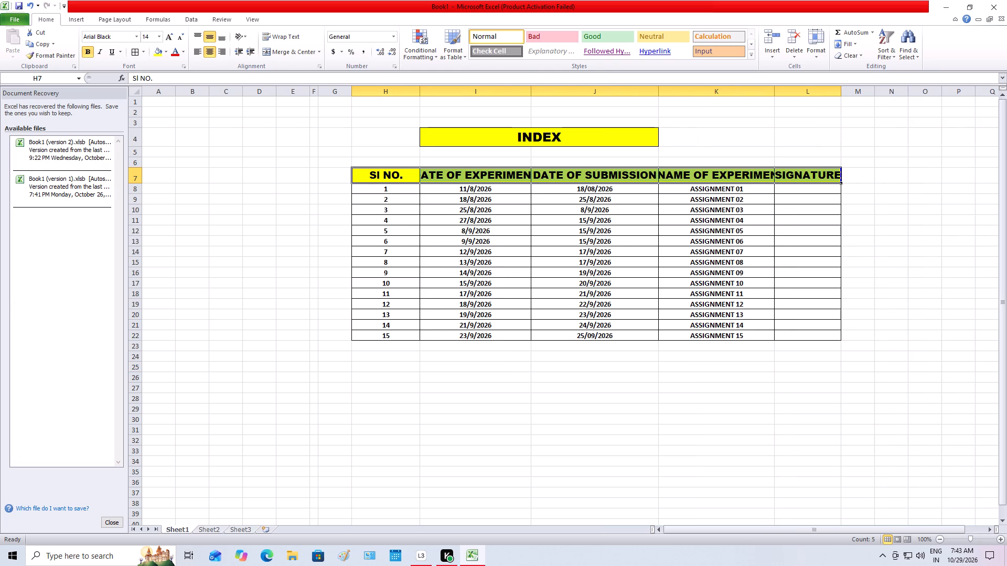
{"action": "left_click_drag", "start_coordinate": [418, 93], "coordinate": [412, 96]}
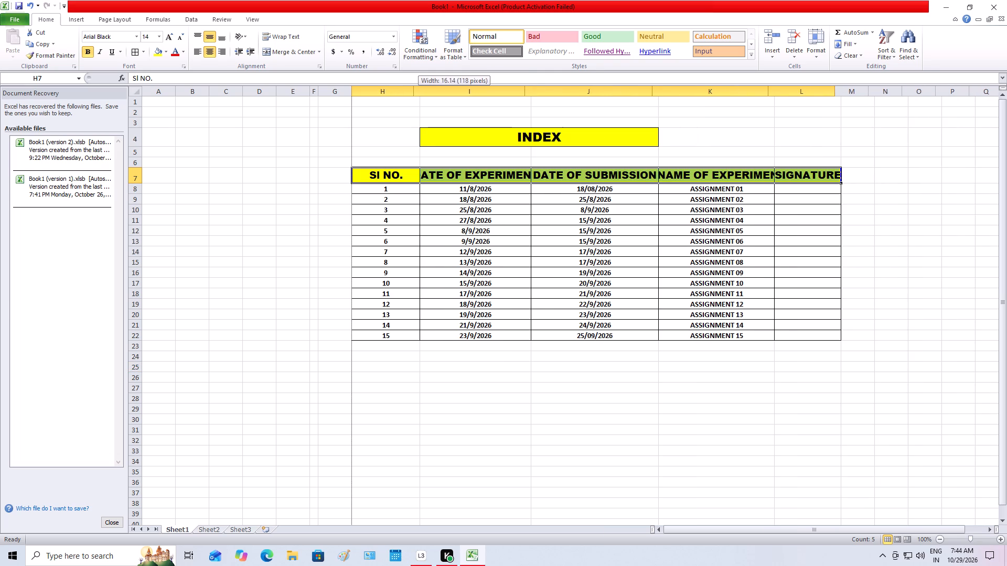
{"action": "left_click_drag", "start_coordinate": [412, 96], "coordinate": [403, 121]}
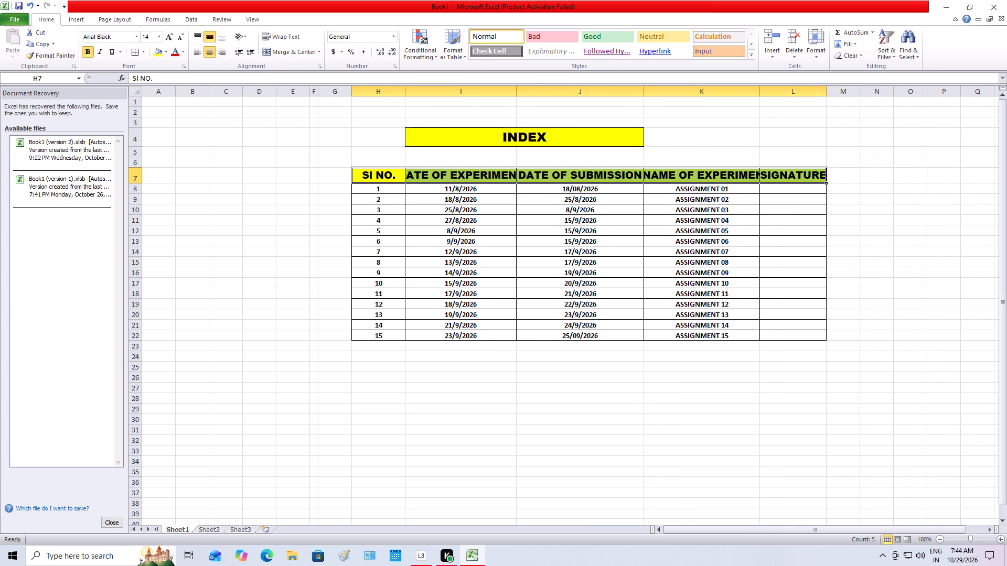
Widen the DATE OF EXPERIMENT and DATE OF SUBMISSION columns (I and J) so their enlarged headings fit with a small margin.
{"action": "left_click_drag", "start_coordinate": [515, 89], "coordinate": [533, 95]}
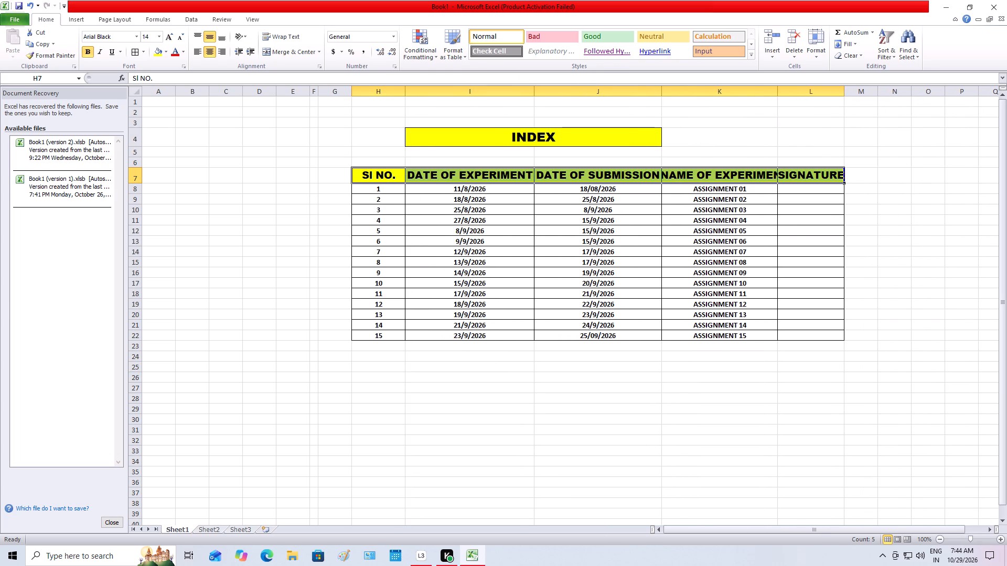
{"action": "left_click_drag", "start_coordinate": [535, 90], "coordinate": [541, 95]}
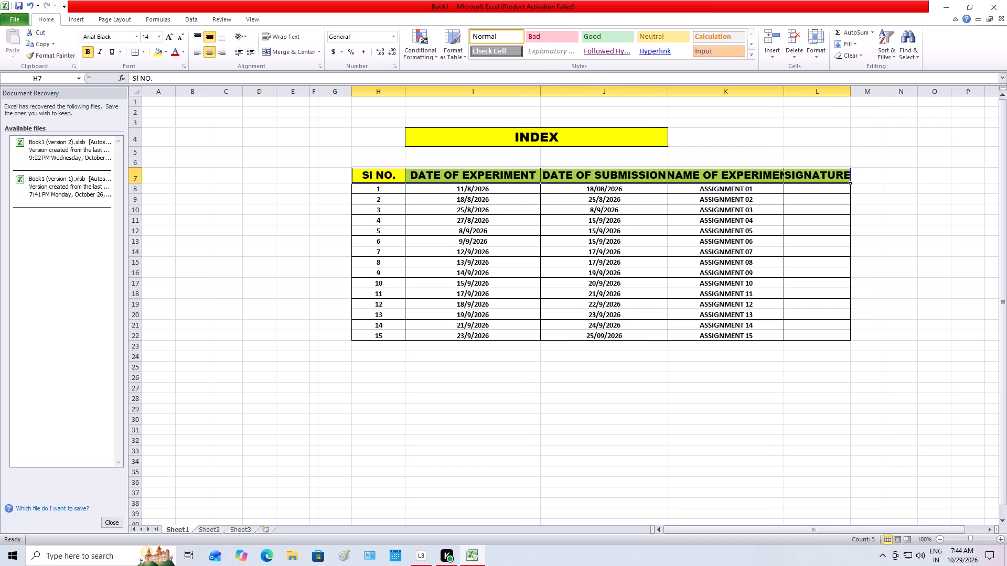
{"action": "left_click_drag", "start_coordinate": [669, 96], "coordinate": [674, 99]}
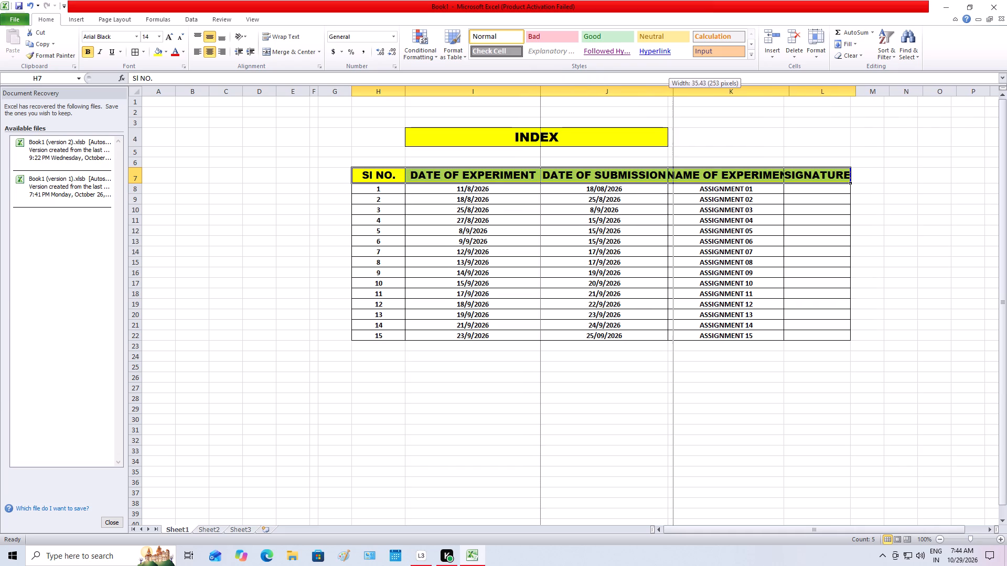
{"action": "left_click_drag", "start_coordinate": [674, 99], "coordinate": [676, 99]}
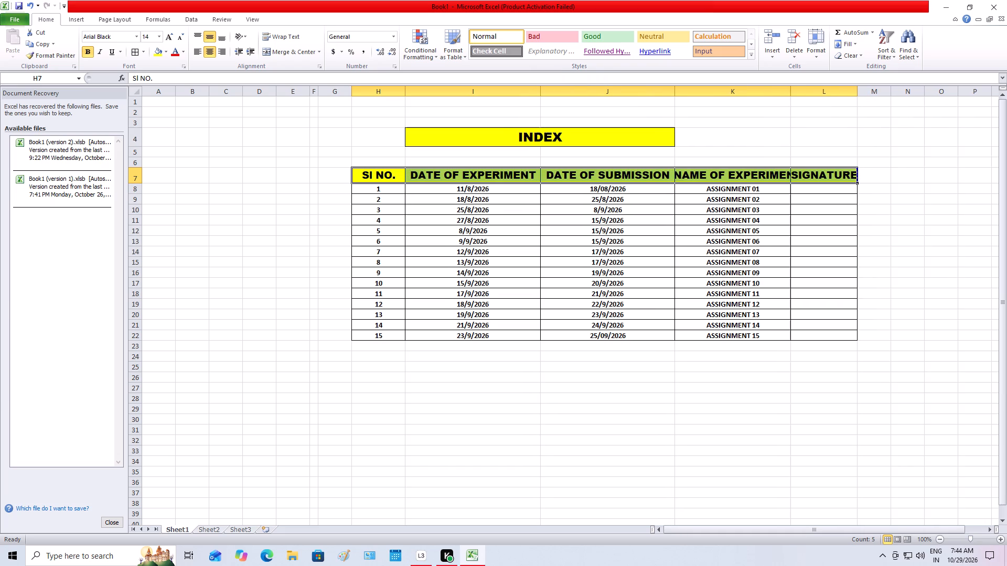
{"action": "right_click", "coordinate": [673, 93]}
{"action": "left_click", "coordinate": [673, 93]}
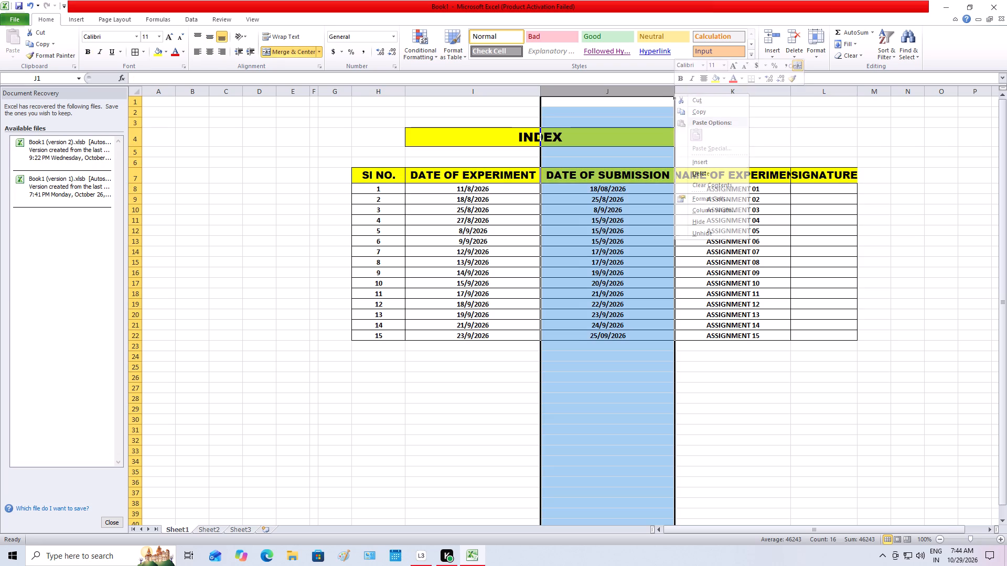
{"action": "left_click_drag", "start_coordinate": [673, 93], "coordinate": [679, 99]}
{"action": "left_click", "coordinate": [682, 115]}
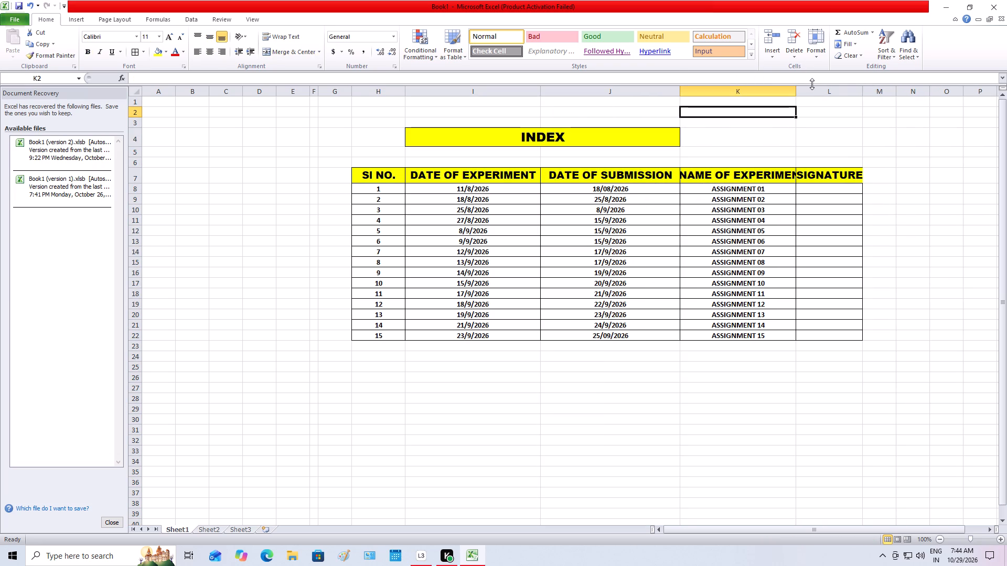
Widen the NAME OF EXPERIMENT and SIGNATURE columns (K and L) so their enlarged headings fit within the cell borders.
{"action": "left_click_drag", "start_coordinate": [797, 92], "coordinate": [809, 103]}
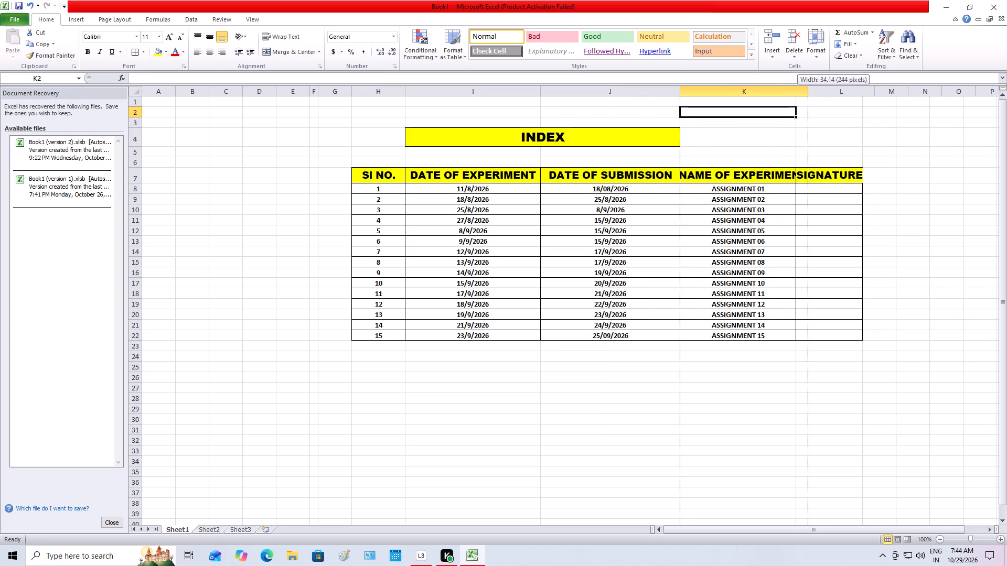
{"action": "left_click_drag", "start_coordinate": [809, 103], "coordinate": [809, 103]}
{"action": "left_click_drag", "start_coordinate": [809, 90], "coordinate": [811, 90]}
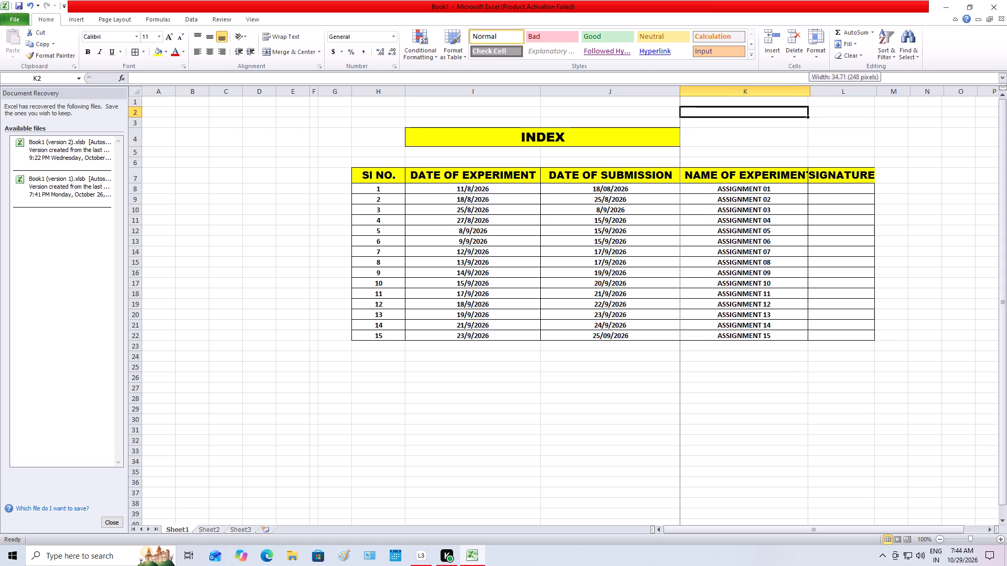
{"action": "left_click_drag", "start_coordinate": [811, 90], "coordinate": [815, 91]}
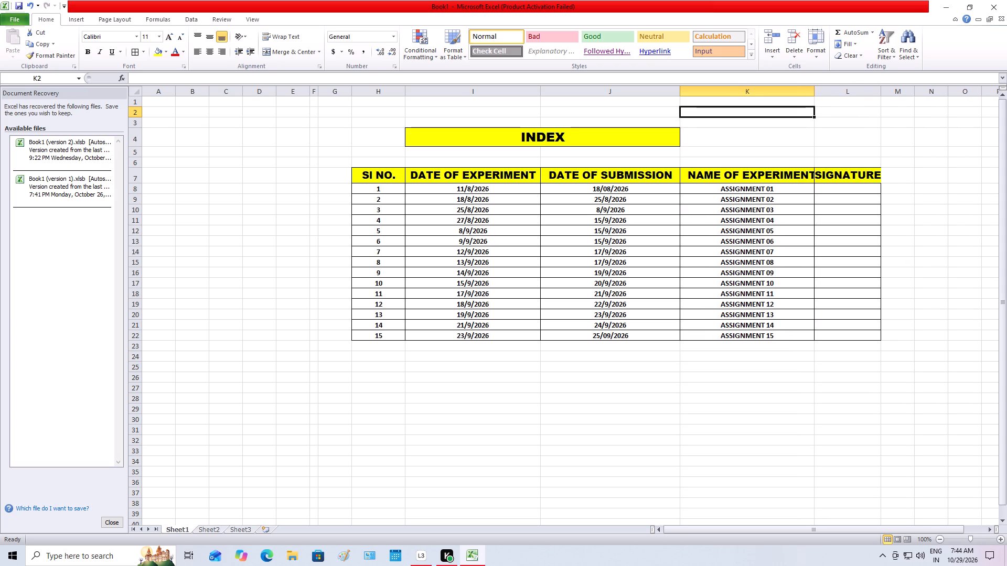
{"action": "left_click_drag", "start_coordinate": [814, 93], "coordinate": [825, 95]}
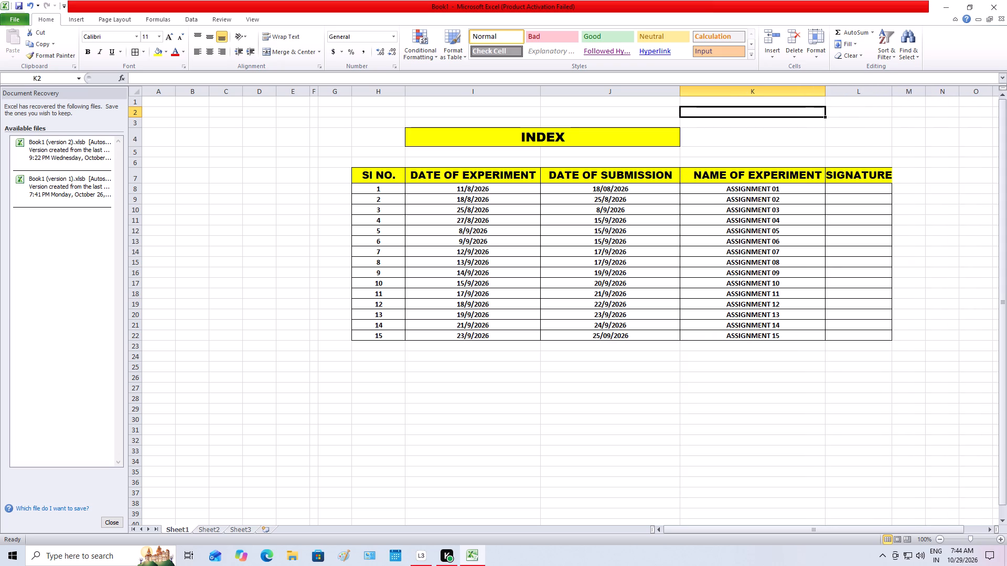
{"action": "left_click_drag", "start_coordinate": [892, 91], "coordinate": [897, 95]}
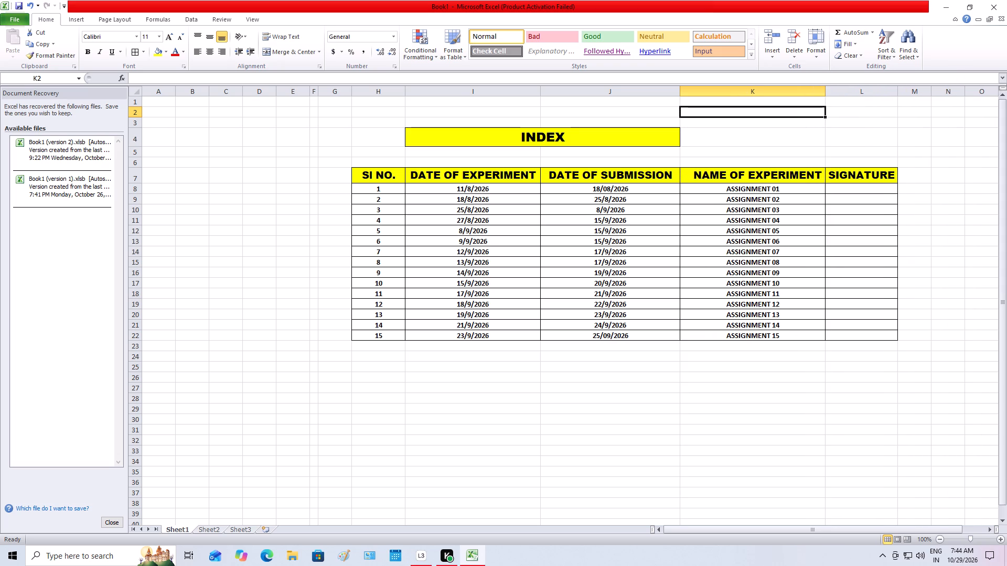
{"action": "left_click_drag", "start_coordinate": [897, 95], "coordinate": [903, 99]}
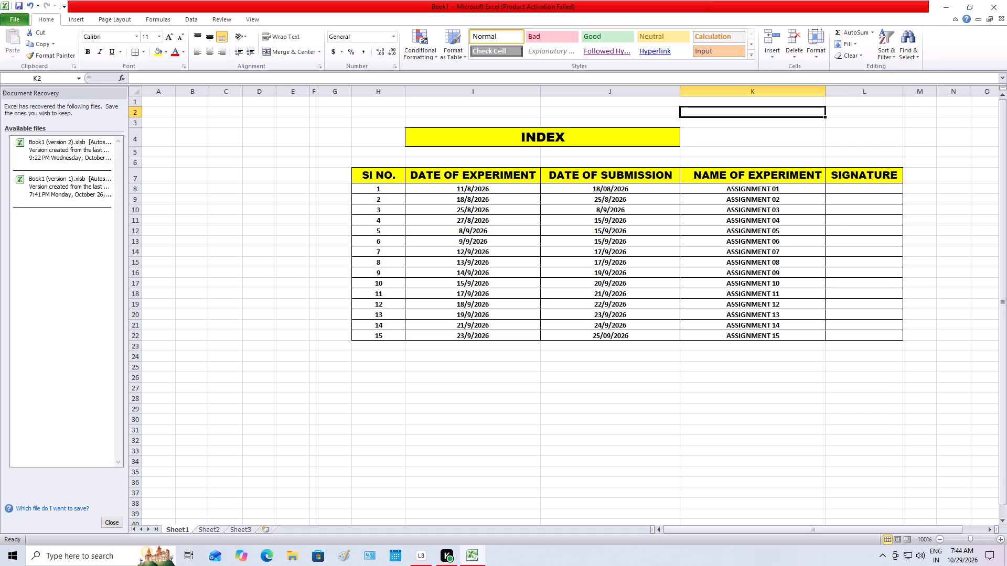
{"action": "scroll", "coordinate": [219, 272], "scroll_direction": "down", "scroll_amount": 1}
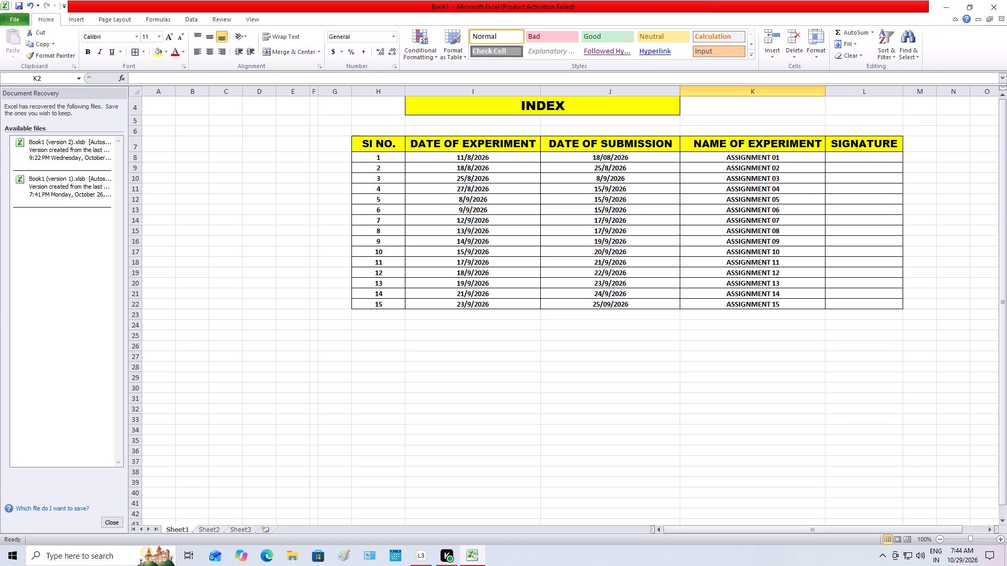
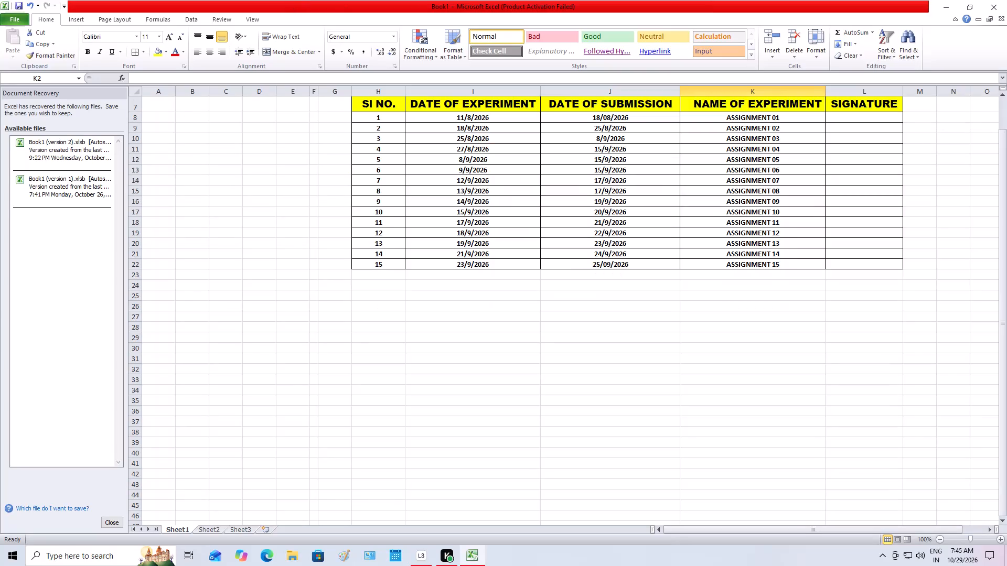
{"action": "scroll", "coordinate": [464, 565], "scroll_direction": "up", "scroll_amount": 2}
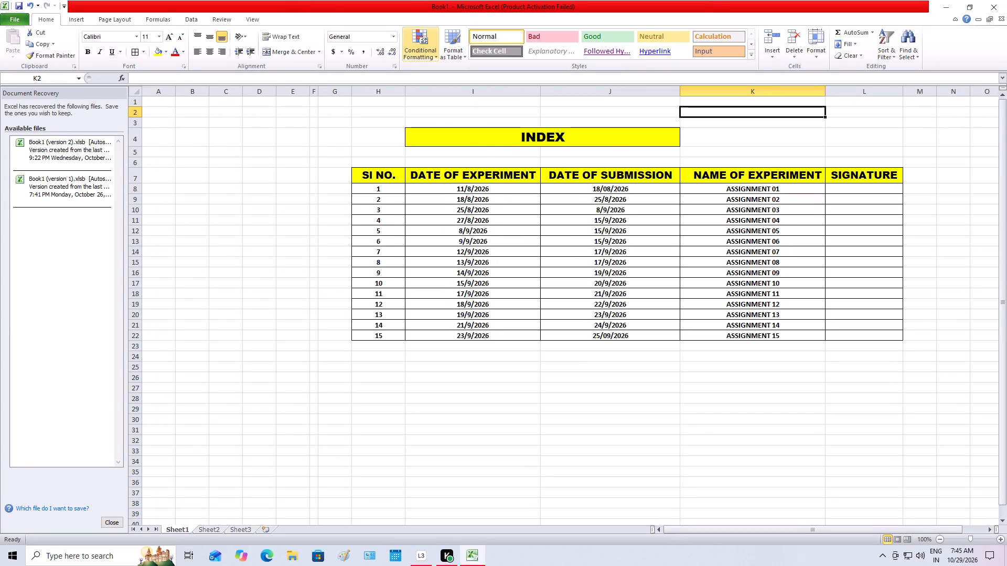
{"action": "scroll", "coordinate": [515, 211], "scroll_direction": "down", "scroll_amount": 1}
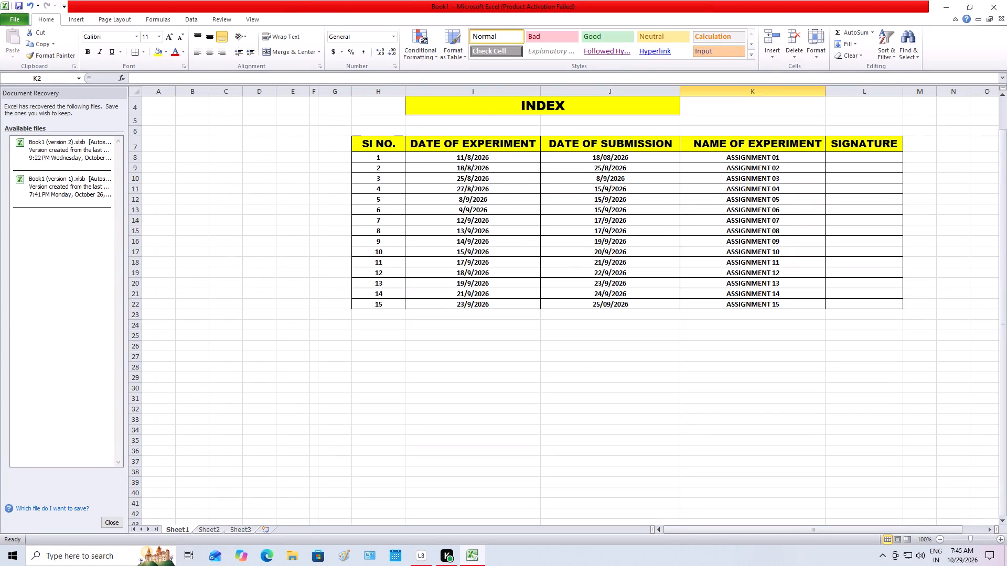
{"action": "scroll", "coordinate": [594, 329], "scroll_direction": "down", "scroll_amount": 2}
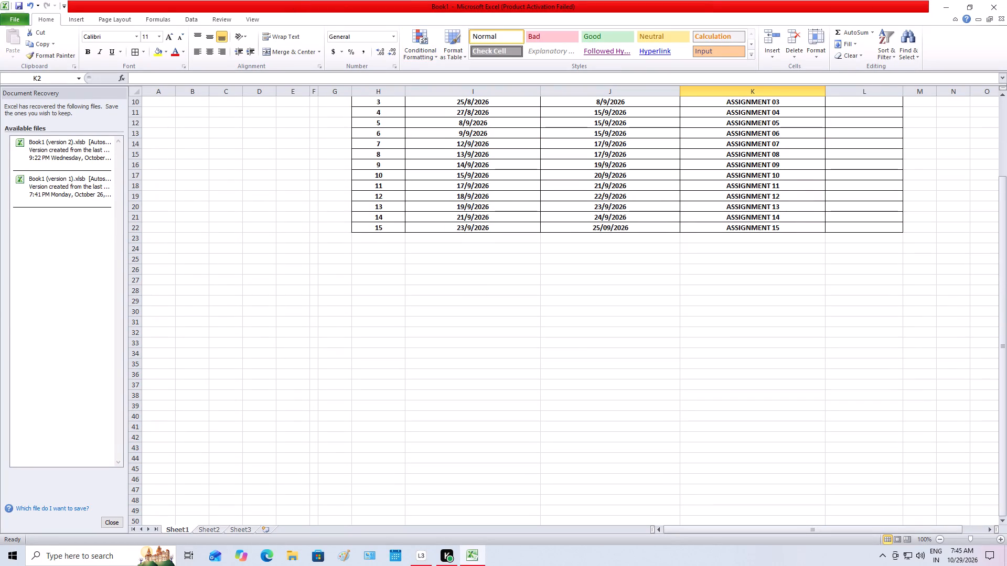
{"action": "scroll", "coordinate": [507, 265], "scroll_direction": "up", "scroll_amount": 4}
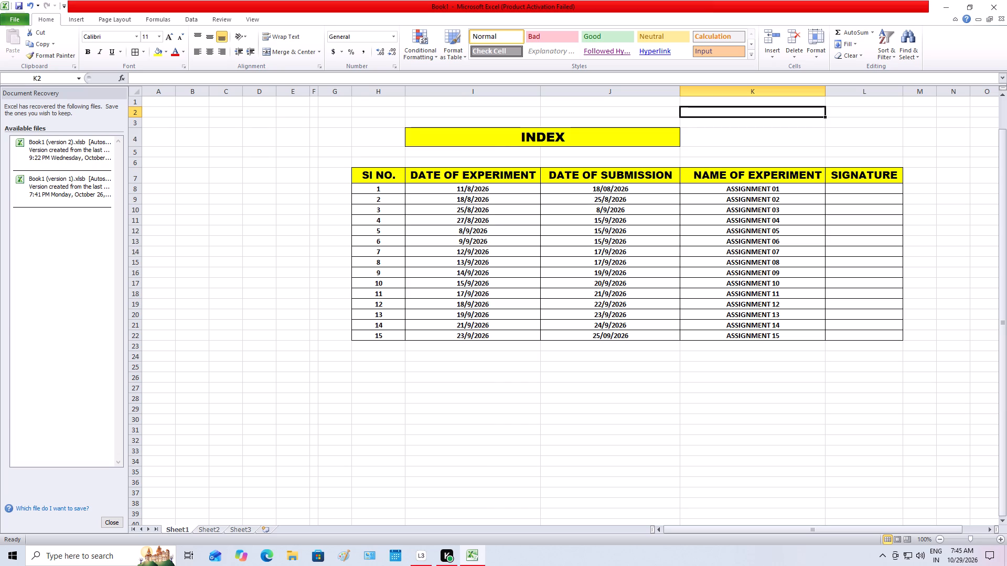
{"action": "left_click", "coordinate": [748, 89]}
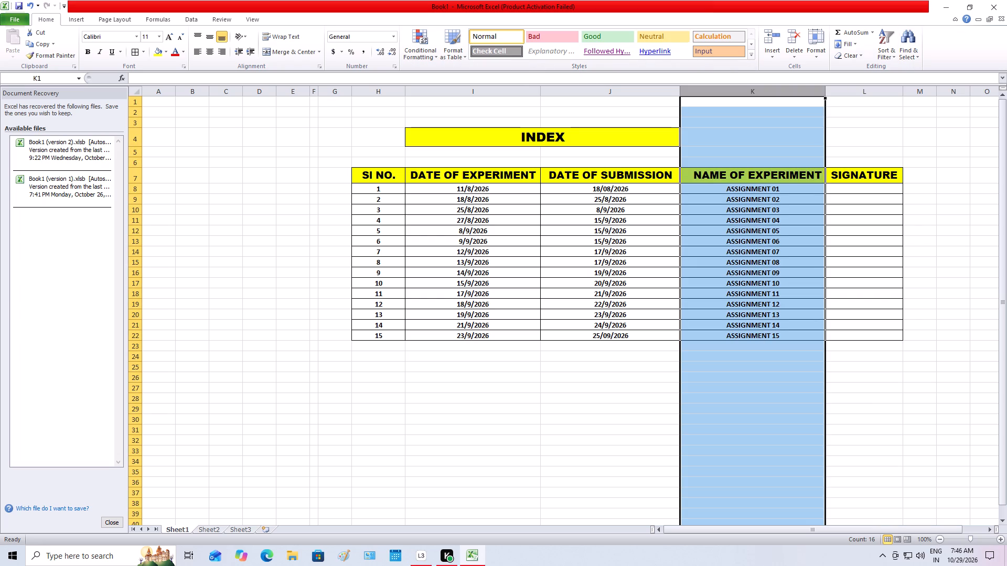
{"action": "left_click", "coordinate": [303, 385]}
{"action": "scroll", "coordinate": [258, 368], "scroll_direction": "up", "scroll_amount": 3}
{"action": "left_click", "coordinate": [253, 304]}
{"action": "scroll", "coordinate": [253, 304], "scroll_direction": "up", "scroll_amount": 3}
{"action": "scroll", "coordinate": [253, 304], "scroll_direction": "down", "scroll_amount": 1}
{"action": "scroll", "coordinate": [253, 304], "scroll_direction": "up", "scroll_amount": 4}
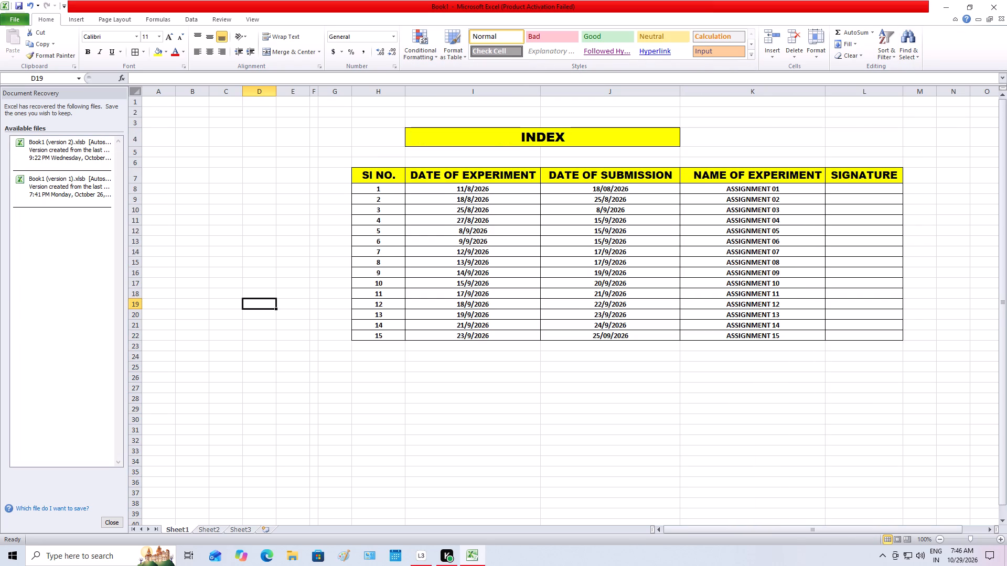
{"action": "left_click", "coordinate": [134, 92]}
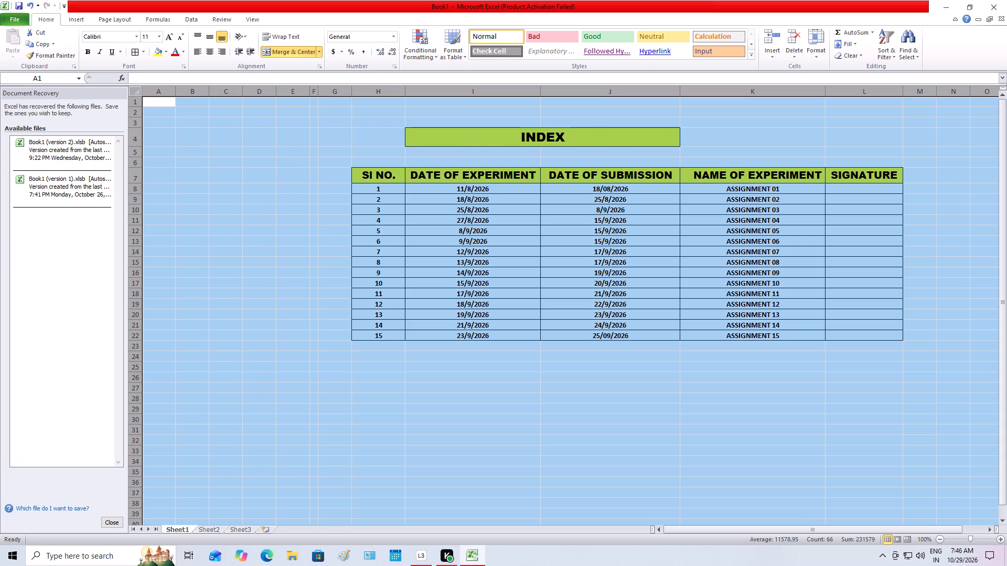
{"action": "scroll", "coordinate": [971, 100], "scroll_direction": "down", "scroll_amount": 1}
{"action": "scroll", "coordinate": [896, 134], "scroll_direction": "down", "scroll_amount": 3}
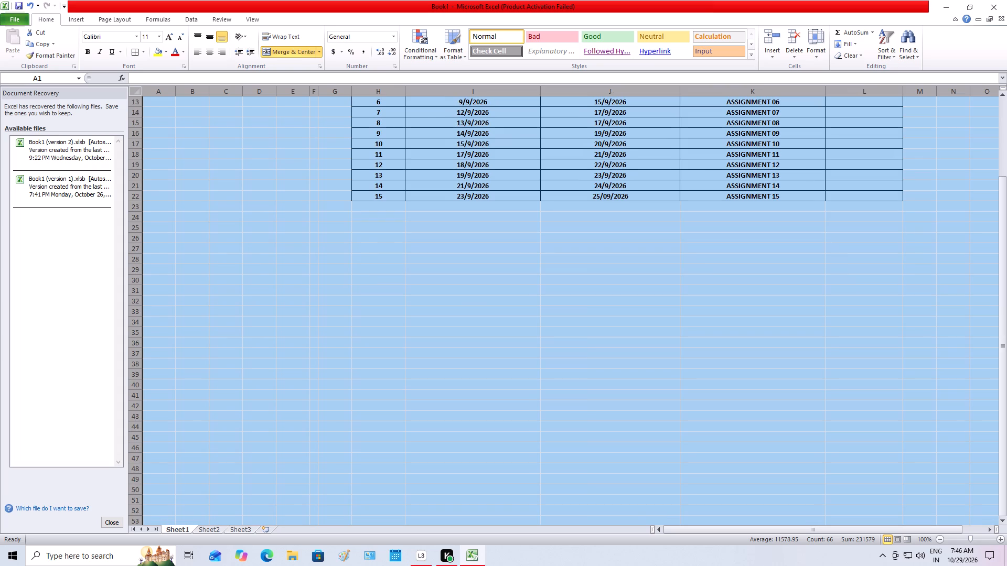
Delete the narrow empty column F located before the index table.
{"action": "left_click", "coordinate": [316, 90]}
{"action": "right_click", "coordinate": [306, 95]}
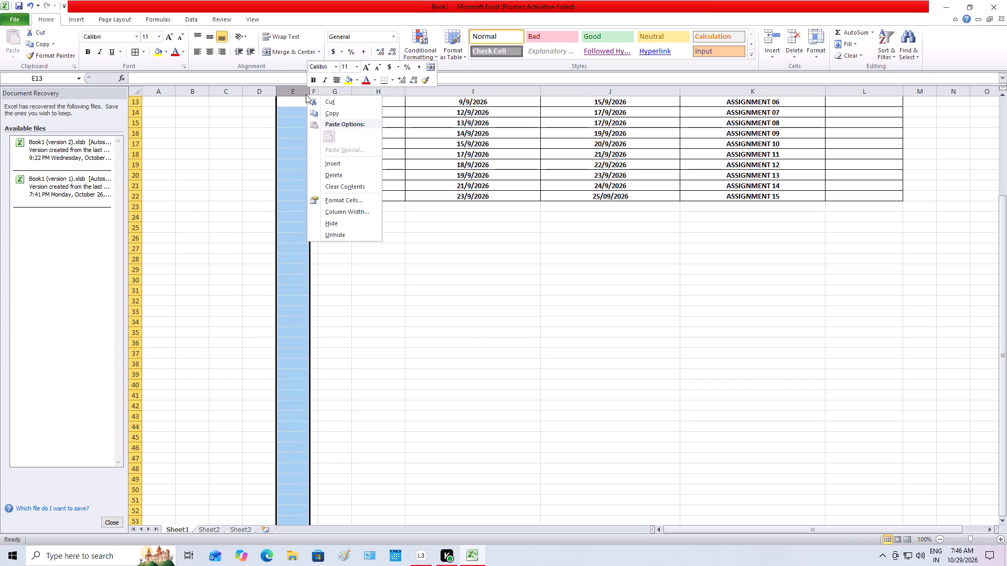
{"action": "left_click", "coordinate": [233, 121]}
{"action": "left_click", "coordinate": [312, 91]}
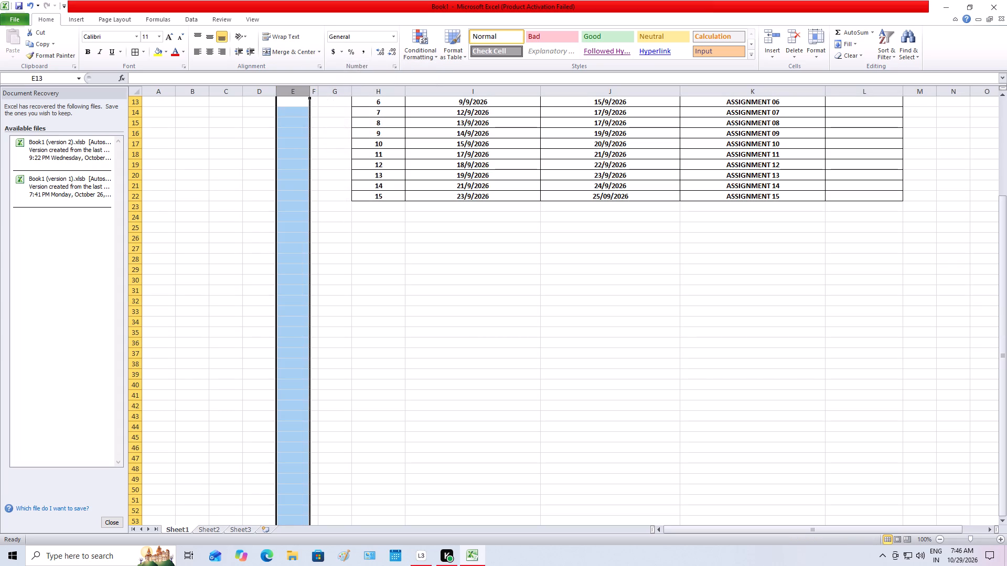
{"action": "left_click", "coordinate": [314, 90]}
{"action": "right_click", "coordinate": [314, 90]}
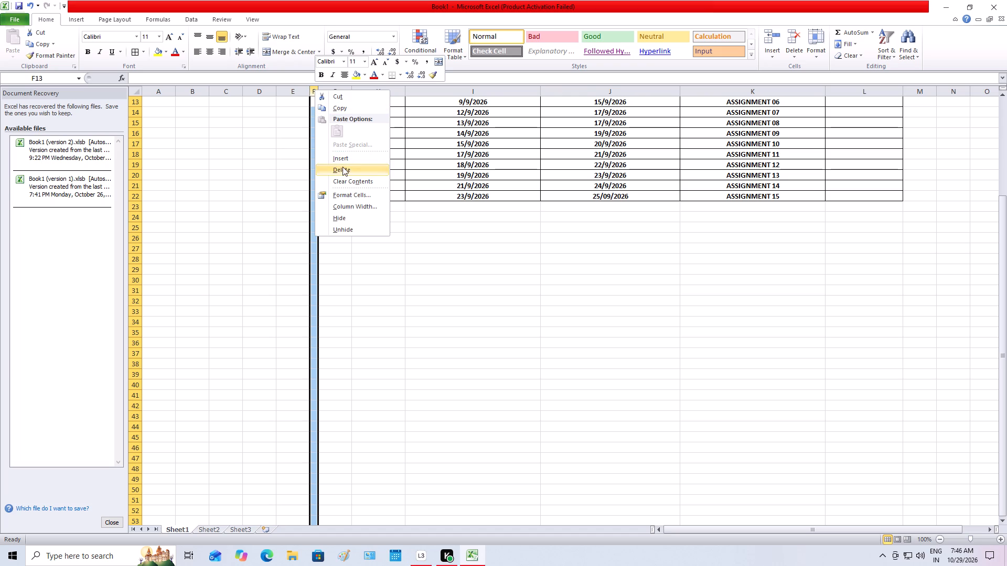
{"action": "left_click", "coordinate": [343, 167]}
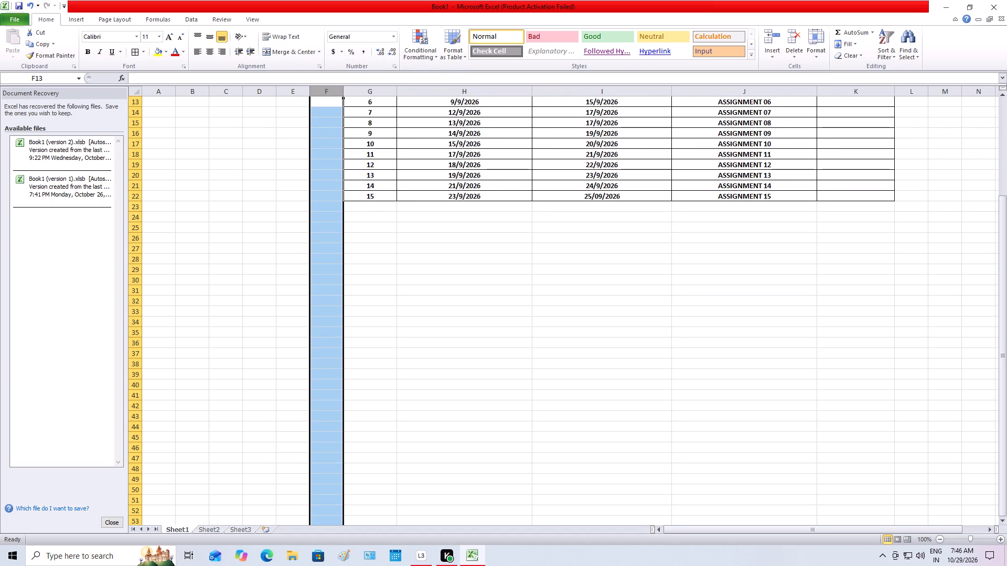
{"action": "scroll", "coordinate": [381, 256], "scroll_direction": "up", "scroll_amount": 4}
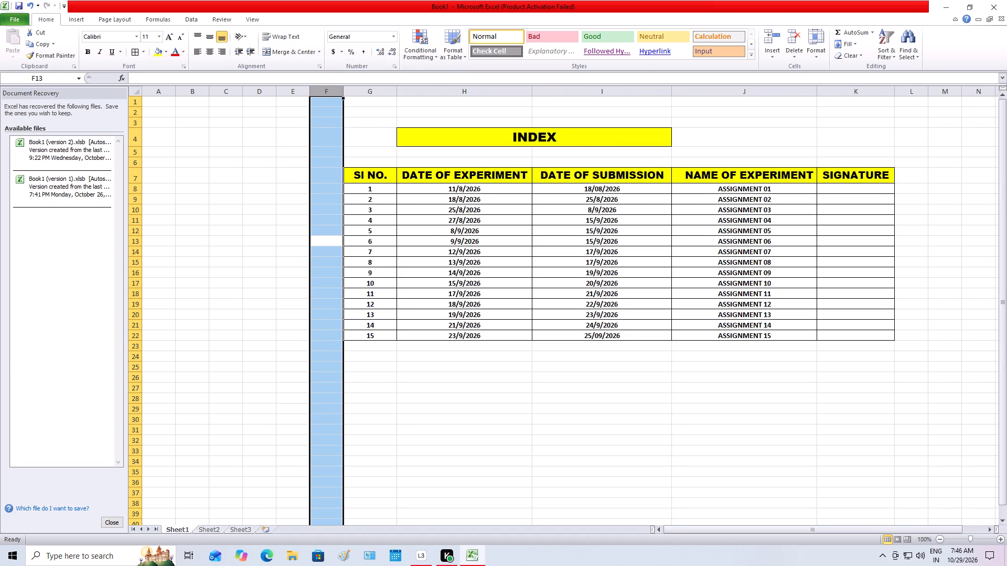
{"action": "left_click", "coordinate": [465, 417]}
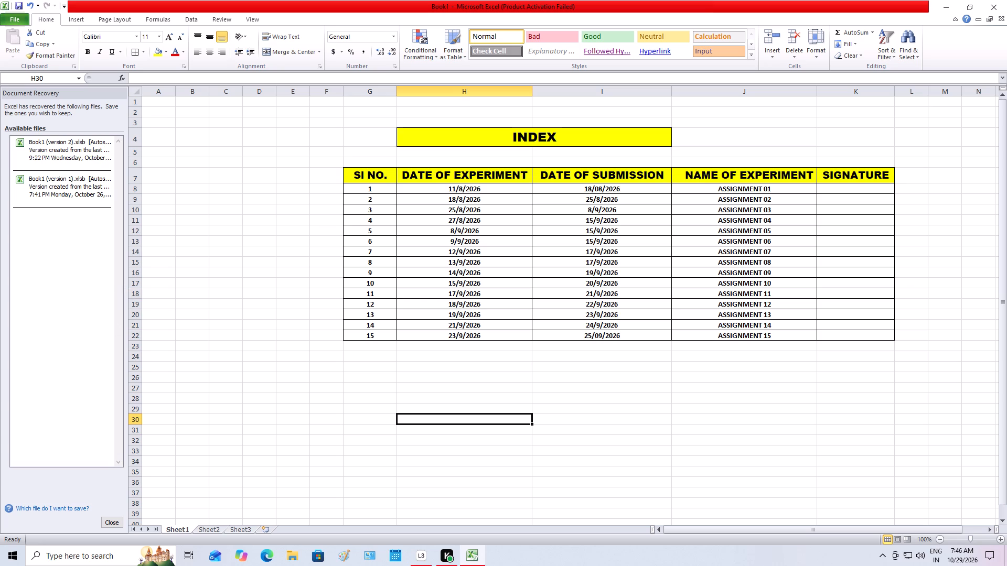
Extend the merged and centred INDEX title in row 4 to span cells H4:J4.
{"action": "scroll", "coordinate": [158, 307], "scroll_direction": "up", "scroll_amount": 2}
{"action": "left_click_drag", "start_coordinate": [770, 135], "coordinate": [667, 145]}
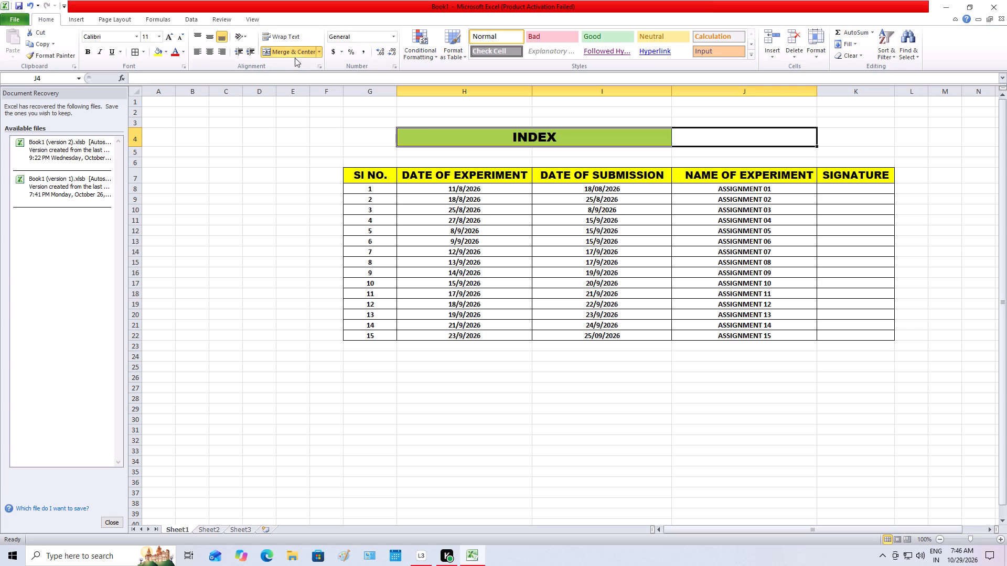
{"action": "left_click", "coordinate": [291, 53]}
{"action": "left_click", "coordinate": [291, 53]}
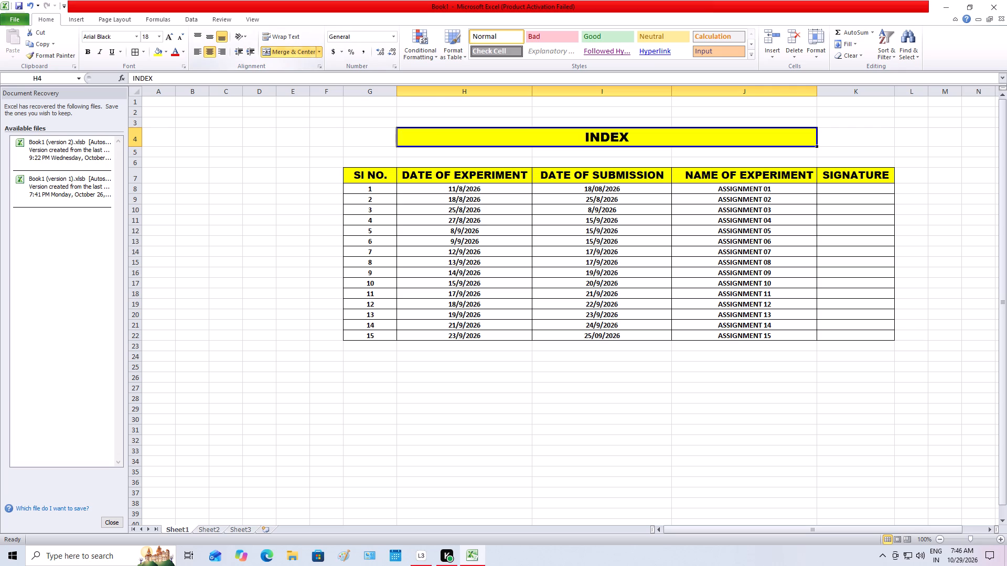
{"action": "left_click", "coordinate": [551, 426]}
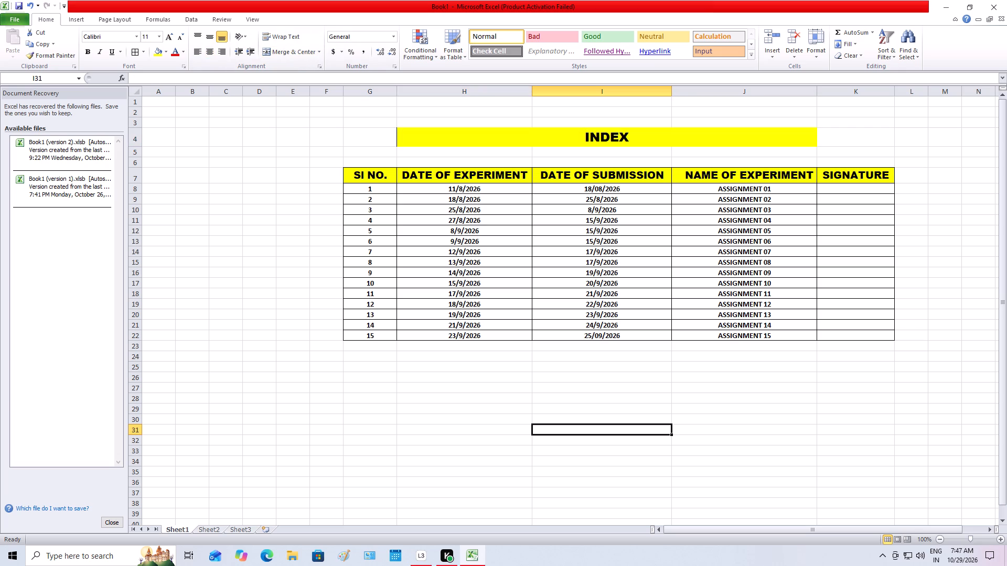
Apply borders to all sides of the merged INDEX title cell in row 4.
{"action": "left_click", "coordinate": [772, 141]}
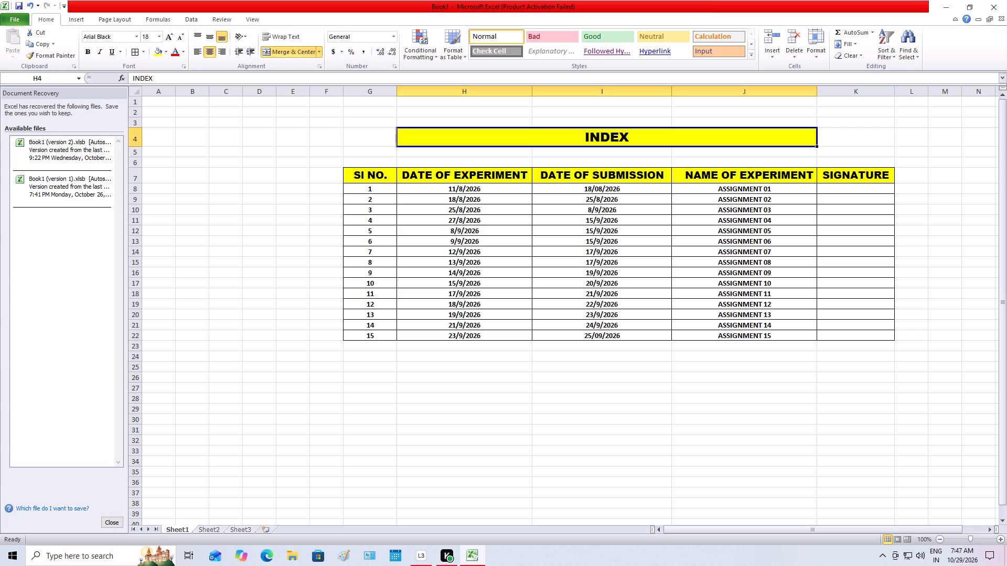
{"action": "left_click", "coordinate": [132, 53]}
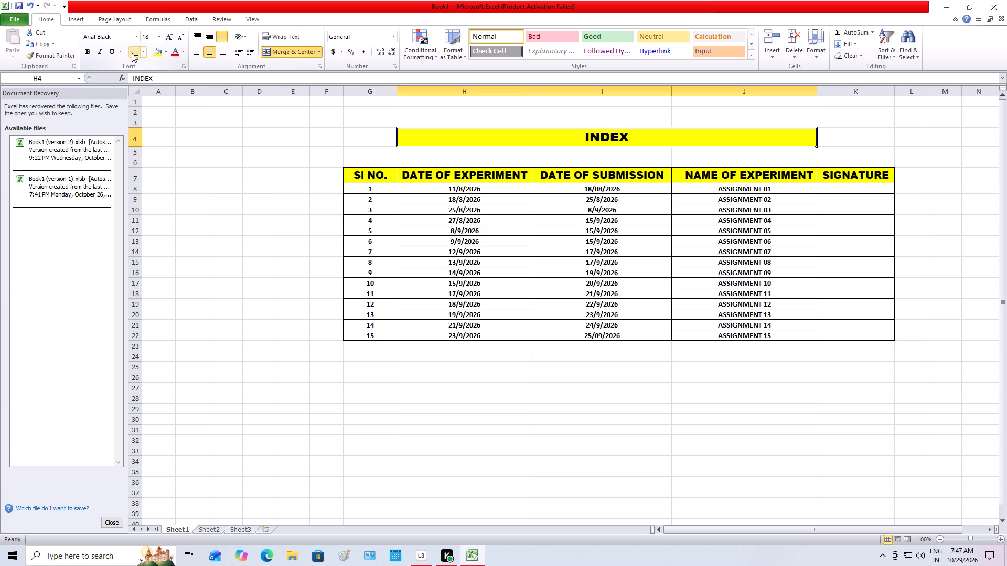
{"action": "left_click", "coordinate": [666, 516]}
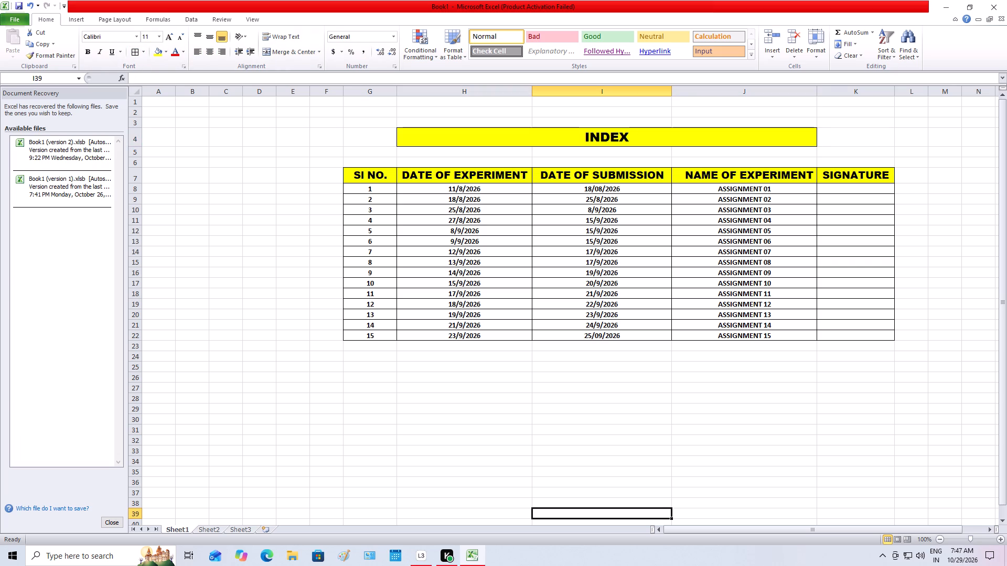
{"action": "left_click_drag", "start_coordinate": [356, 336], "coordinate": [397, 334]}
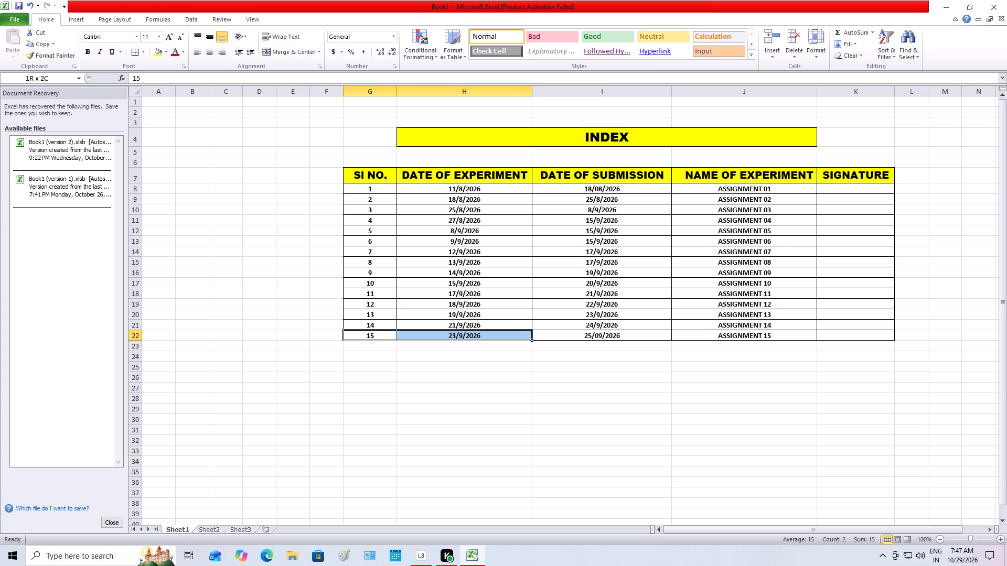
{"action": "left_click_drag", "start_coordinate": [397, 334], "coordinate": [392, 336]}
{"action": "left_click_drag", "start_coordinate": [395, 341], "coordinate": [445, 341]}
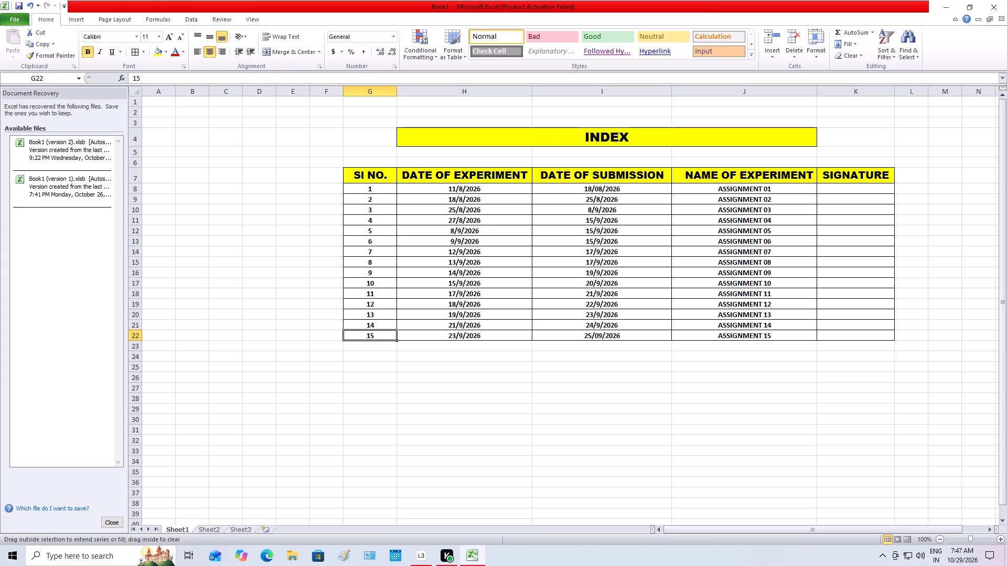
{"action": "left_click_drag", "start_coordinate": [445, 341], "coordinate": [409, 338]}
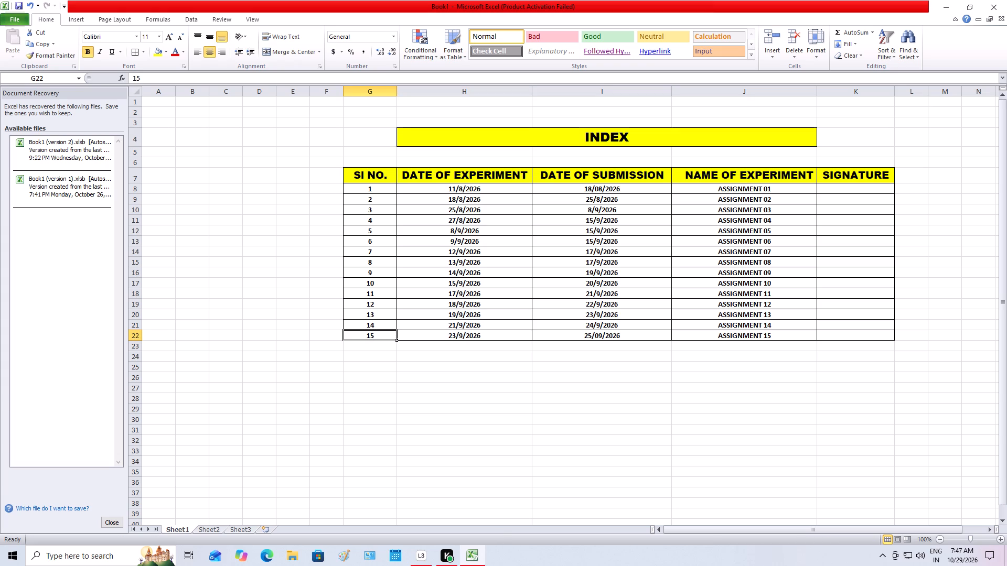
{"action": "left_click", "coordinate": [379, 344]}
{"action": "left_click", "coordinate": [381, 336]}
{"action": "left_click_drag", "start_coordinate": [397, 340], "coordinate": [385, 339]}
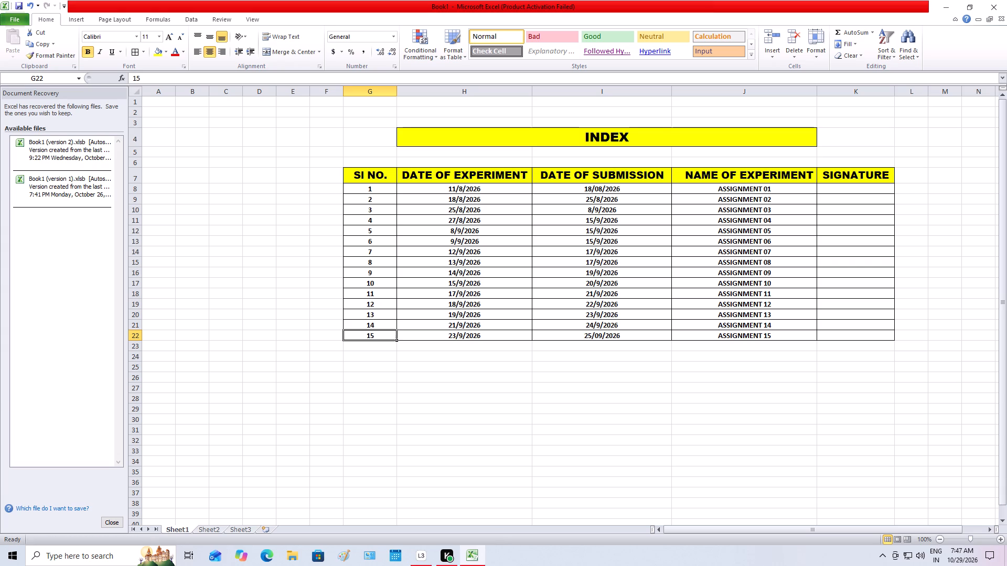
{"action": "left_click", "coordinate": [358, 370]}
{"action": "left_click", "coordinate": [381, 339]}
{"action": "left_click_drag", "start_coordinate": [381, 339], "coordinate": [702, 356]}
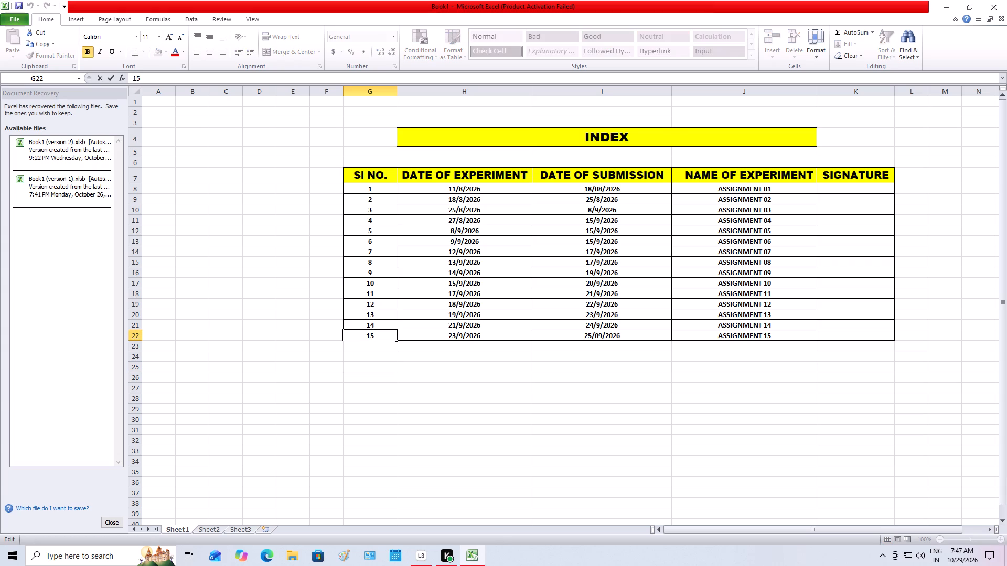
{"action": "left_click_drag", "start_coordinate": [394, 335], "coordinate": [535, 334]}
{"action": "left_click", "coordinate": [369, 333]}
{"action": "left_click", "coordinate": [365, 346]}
Fill the last table row, G22:K22, with the light tan theme colour, darker 10%.
{"action": "left_click_drag", "start_coordinate": [367, 336], "coordinate": [734, 332]}
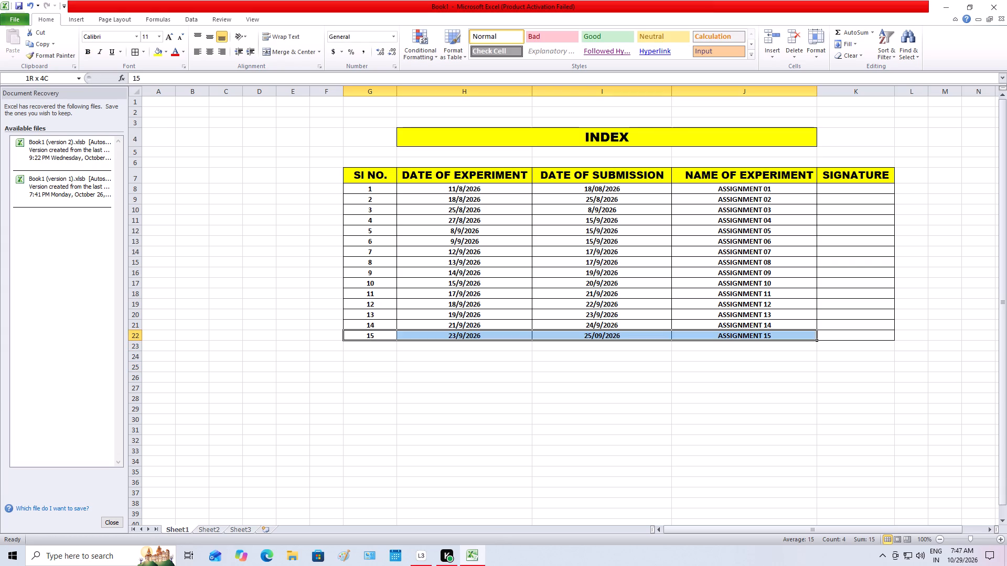
{"action": "left_click_drag", "start_coordinate": [734, 332], "coordinate": [867, 330]}
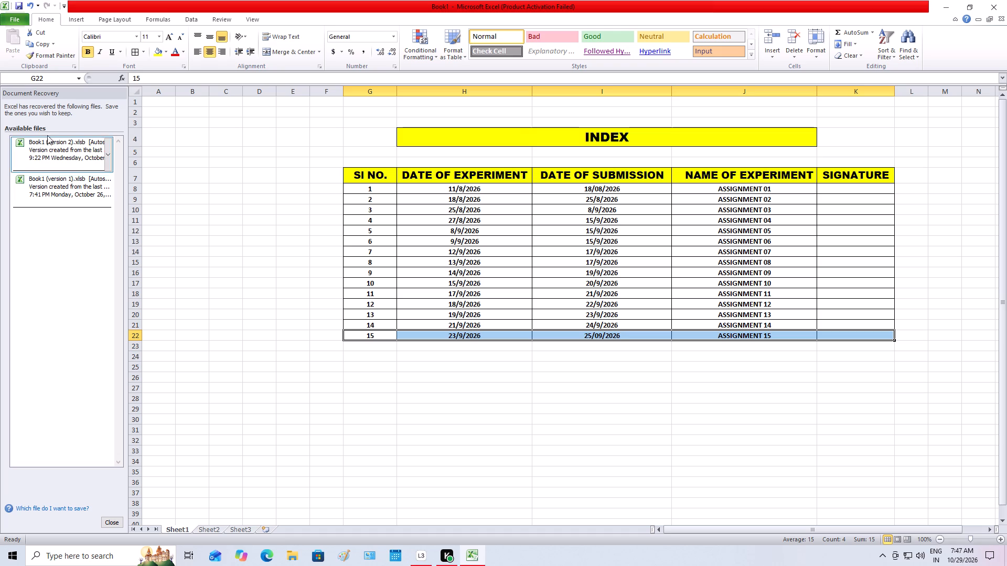
{"action": "left_click", "coordinate": [164, 53]}
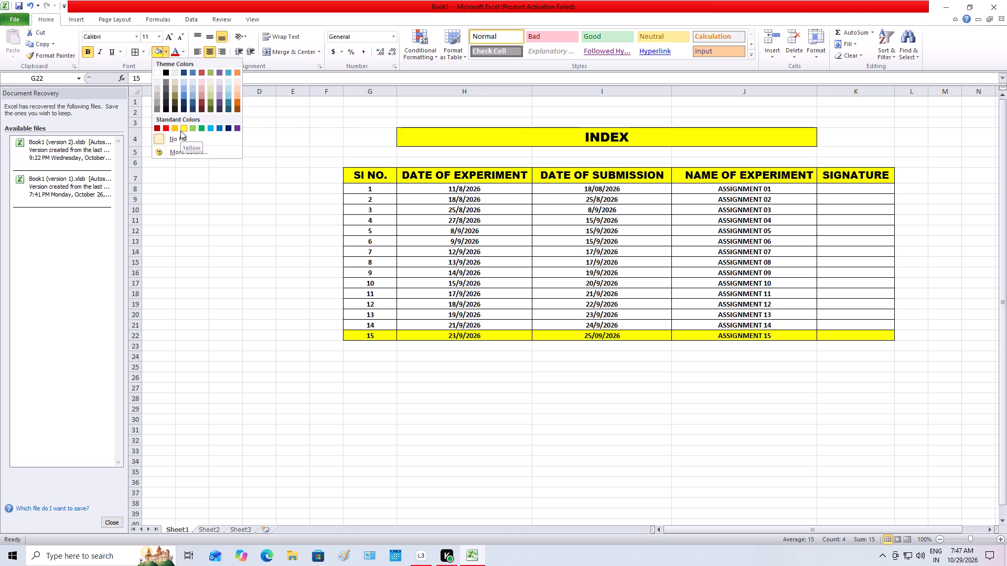
{"action": "left_click", "coordinate": [176, 84]}
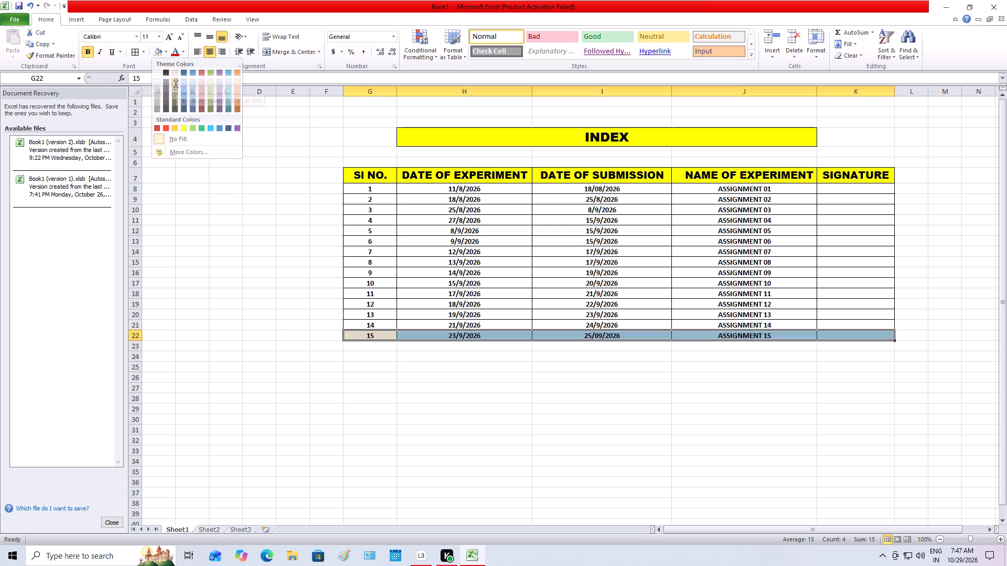
{"action": "left_click", "coordinate": [350, 341]}
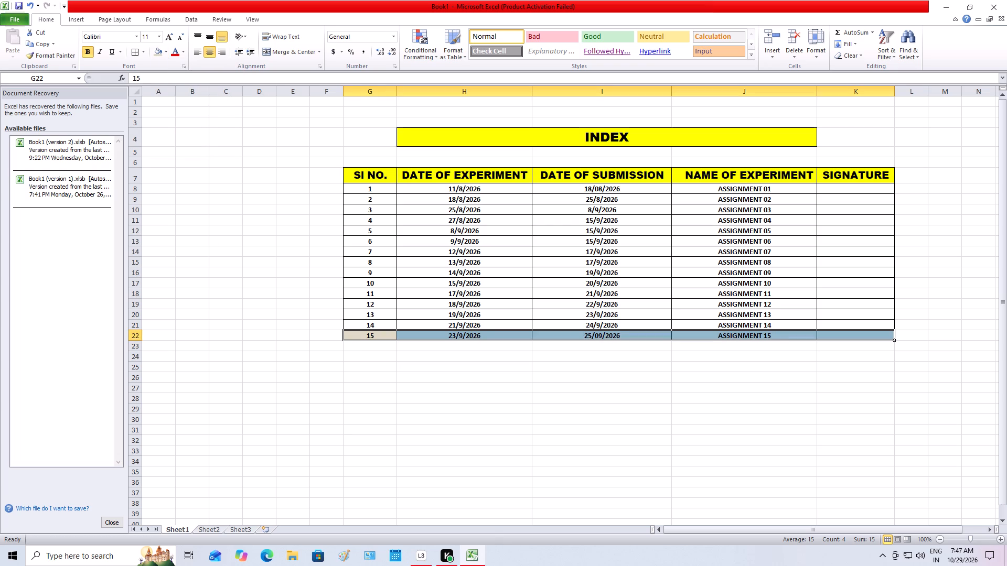
Fill cells G12:H12, the serial number and experiment date of row 5, with a light red theme colour.
{"action": "left_click_drag", "start_coordinate": [359, 233], "coordinate": [459, 233]}
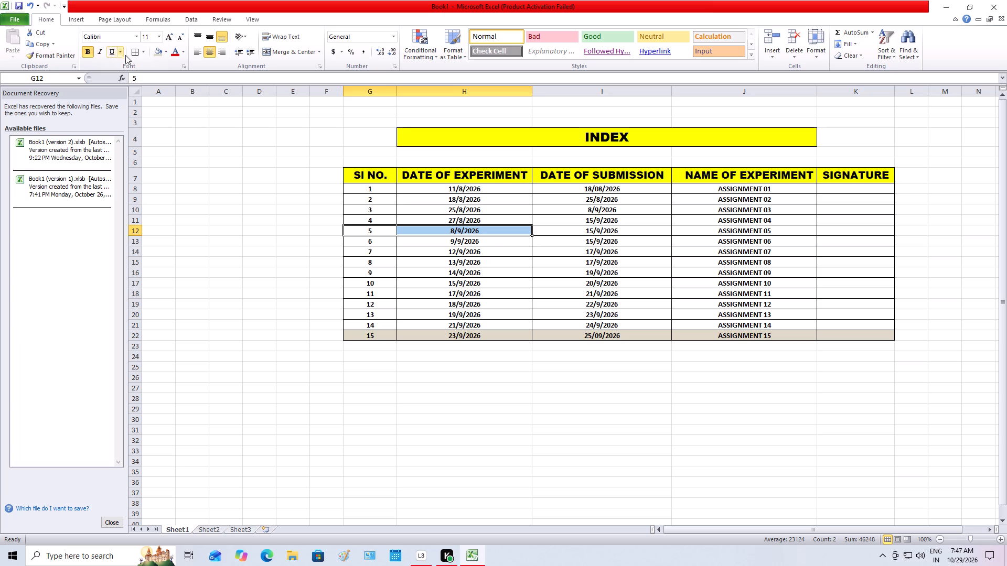
{"action": "left_click", "coordinate": [165, 55]}
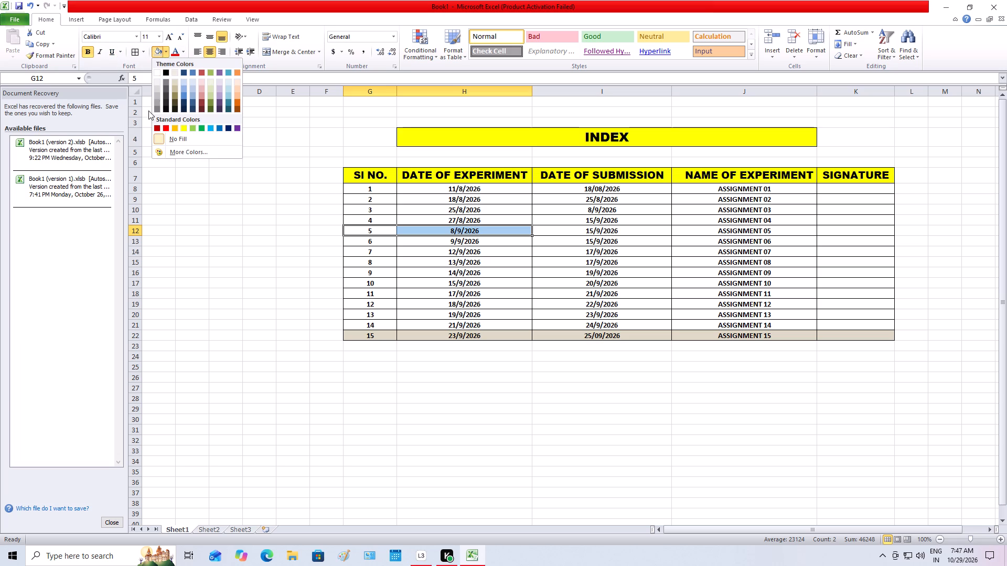
{"action": "left_click", "coordinate": [202, 95]}
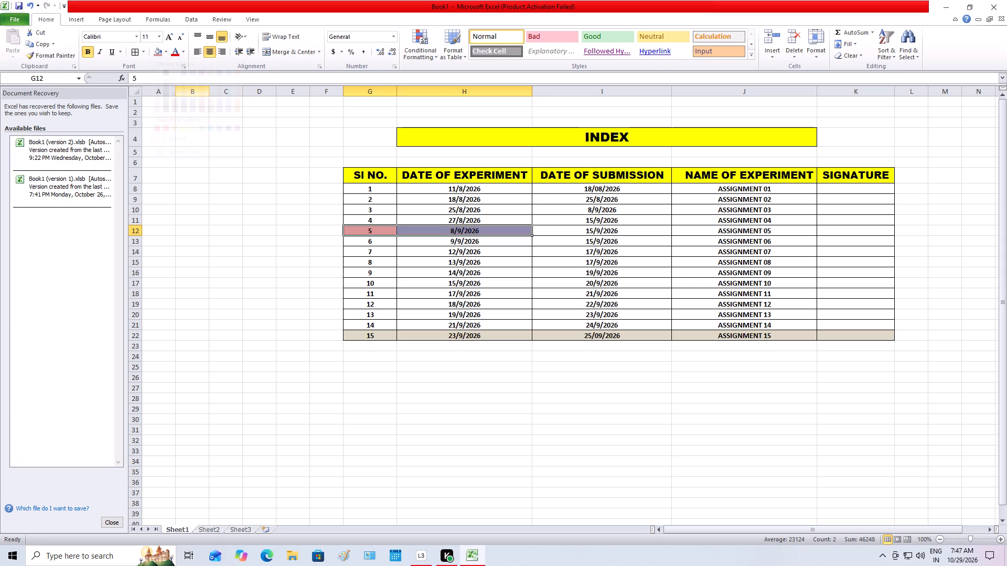
Fill cells I12:I14, the submission dates of rows 5 to 7, with a light olive green theme colour.
{"action": "left_click_drag", "start_coordinate": [538, 234], "coordinate": [660, 246]}
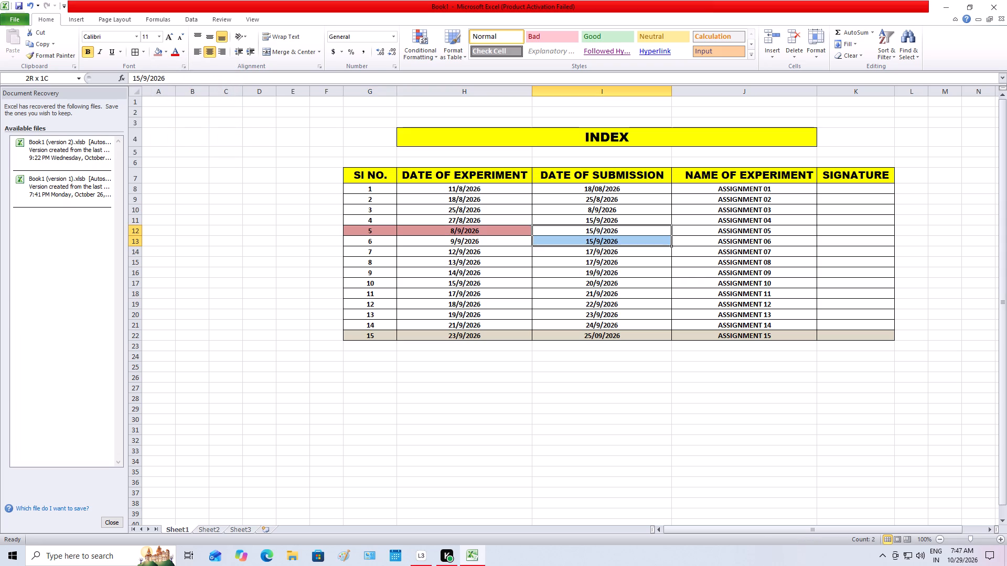
{"action": "left_click_drag", "start_coordinate": [660, 246], "coordinate": [660, 248]}
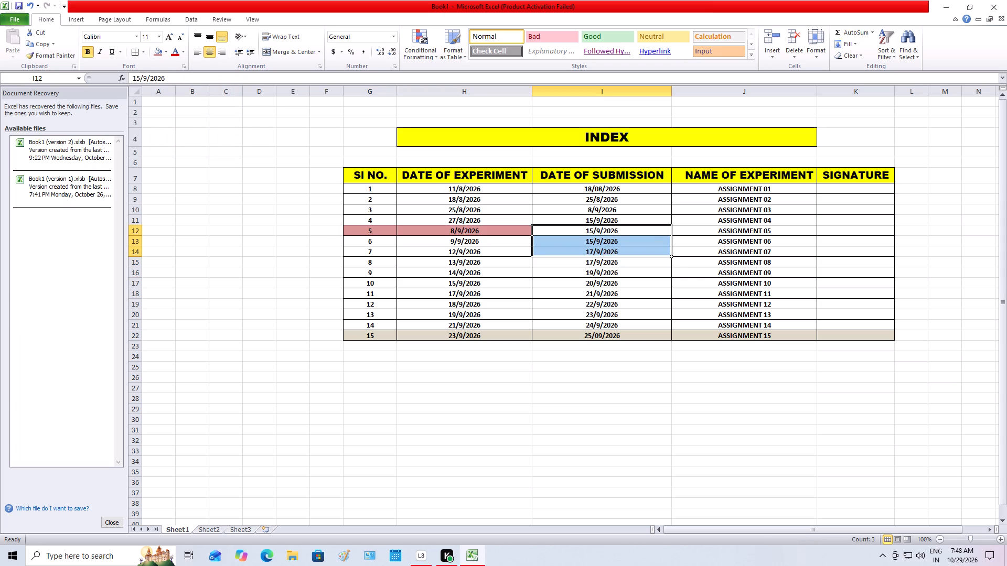
{"action": "left_click", "coordinate": [164, 52]}
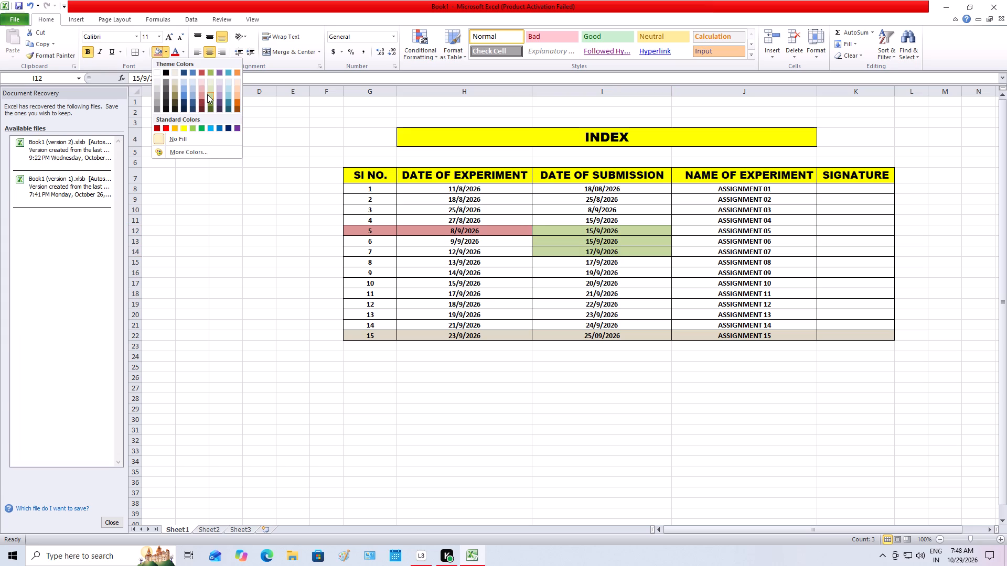
{"action": "left_click", "coordinate": [210, 94]}
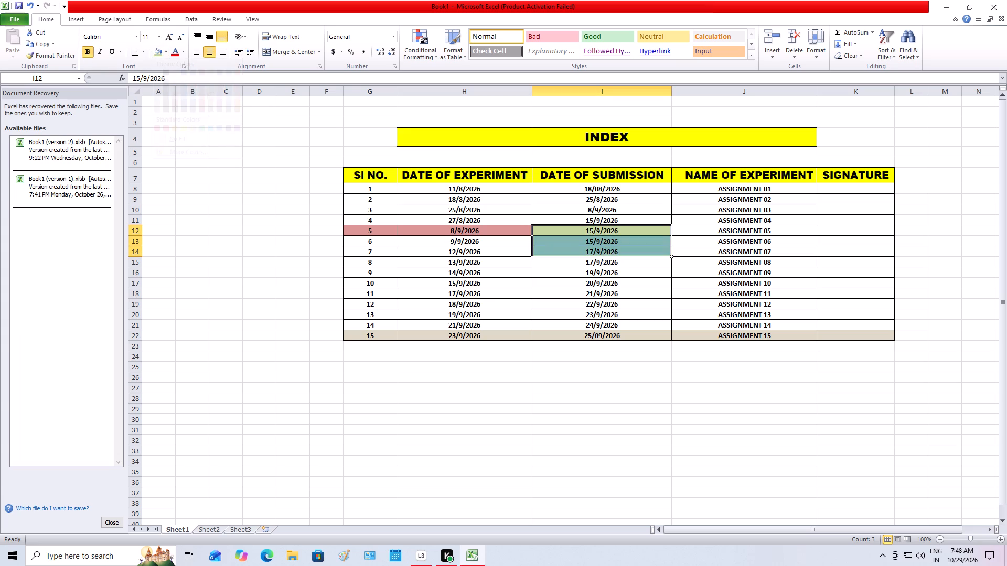
Fill cells J9:J10, the names ASSIGNMENT 02 and ASSIGNMENT 03, with a light aqua theme colour.
{"action": "left_click_drag", "start_coordinate": [723, 207], "coordinate": [777, 201]}
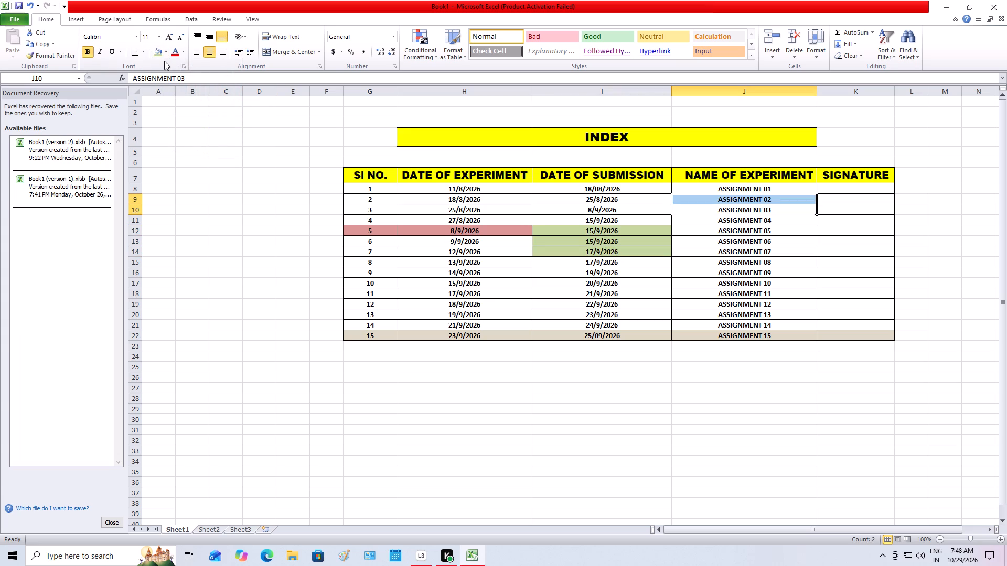
{"action": "left_click", "coordinate": [168, 49]}
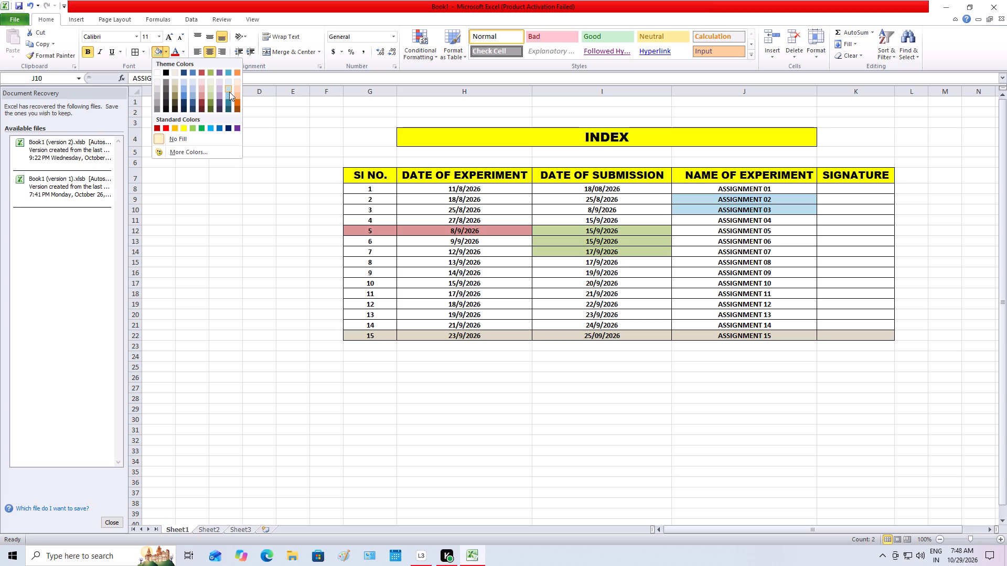
{"action": "left_click", "coordinate": [229, 92]}
{"action": "left_click", "coordinate": [427, 327]}
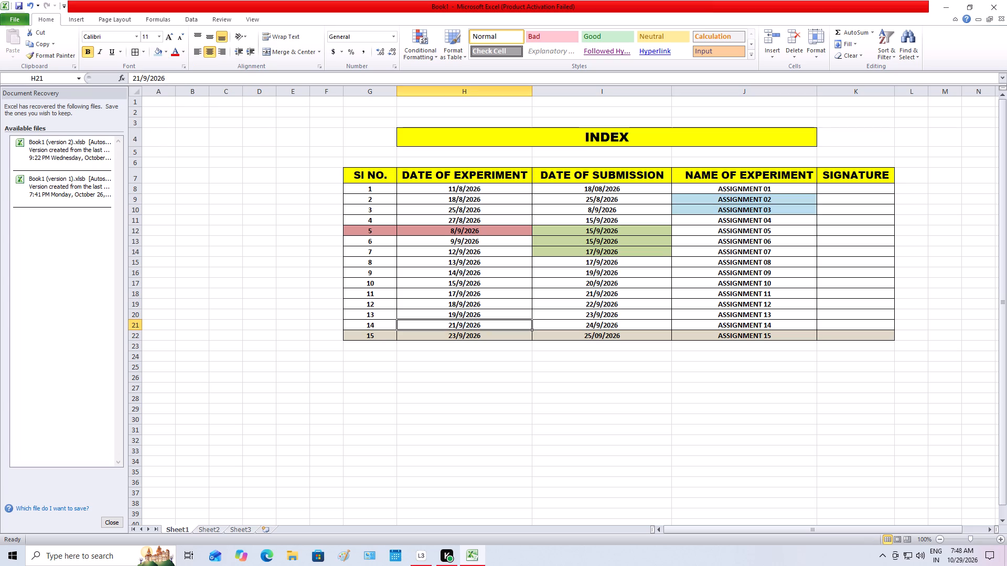
Fill cells J16:J18, the names ASSIGNMENT 09 to ASSIGNMENT 11, with a light purple theme colour.
{"action": "left_click_drag", "start_coordinate": [701, 268], "coordinate": [766, 292]}
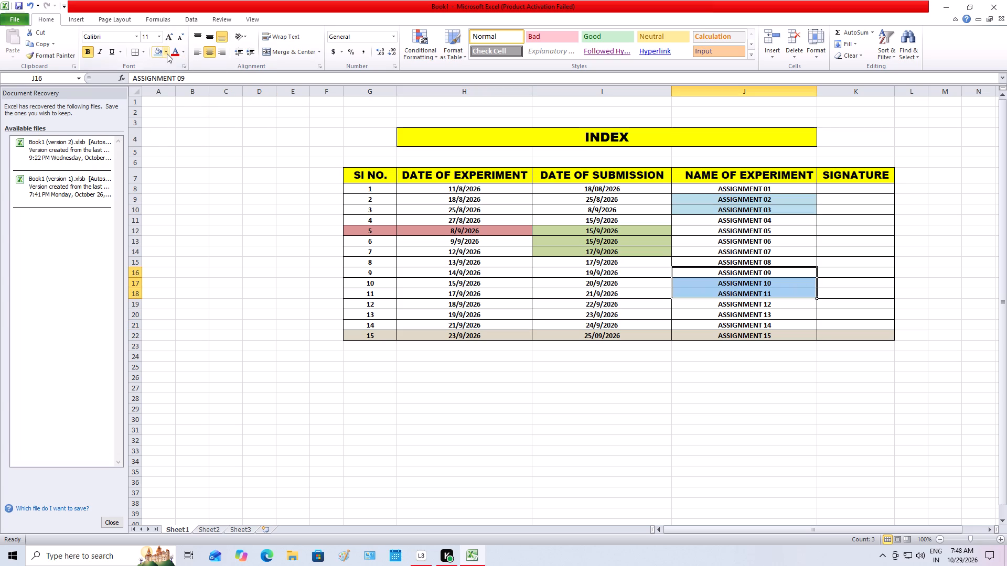
{"action": "left_click", "coordinate": [167, 53]}
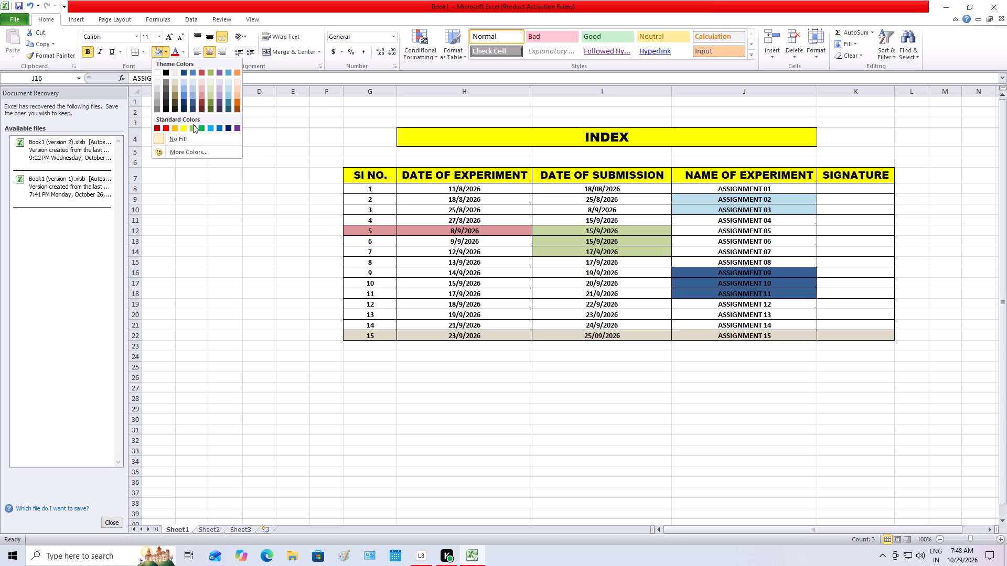
{"action": "left_click", "coordinate": [219, 96]}
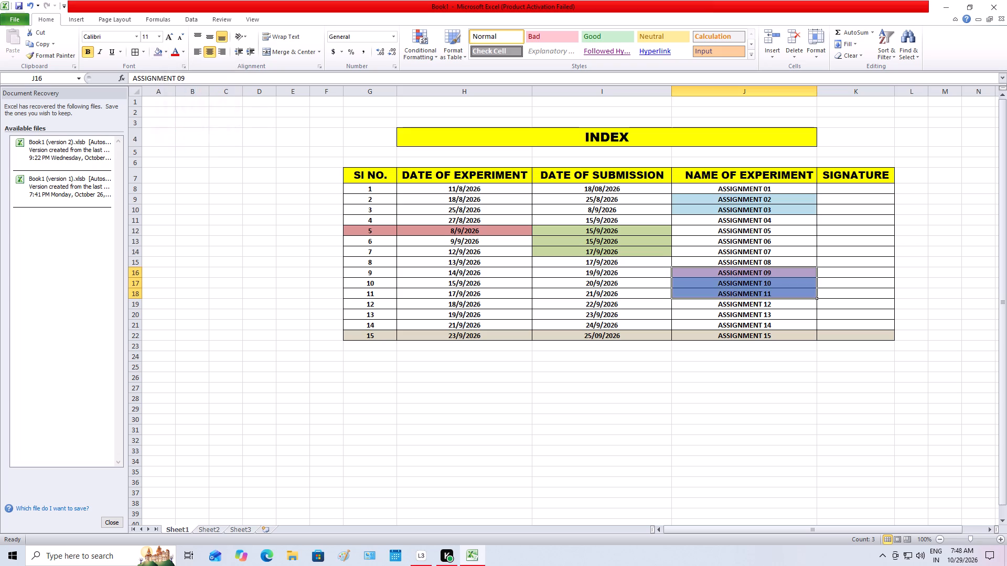
{"action": "left_click", "coordinate": [360, 452]}
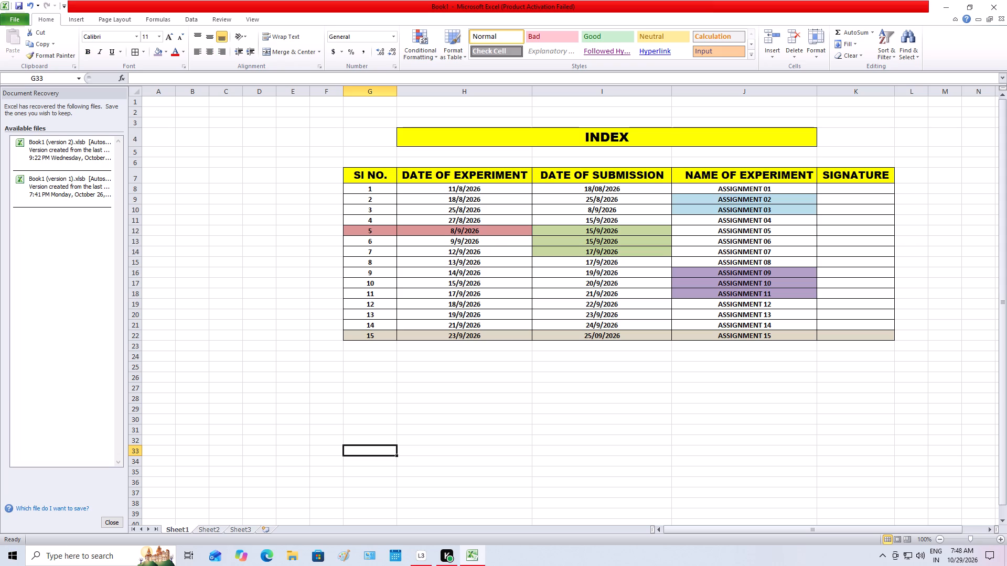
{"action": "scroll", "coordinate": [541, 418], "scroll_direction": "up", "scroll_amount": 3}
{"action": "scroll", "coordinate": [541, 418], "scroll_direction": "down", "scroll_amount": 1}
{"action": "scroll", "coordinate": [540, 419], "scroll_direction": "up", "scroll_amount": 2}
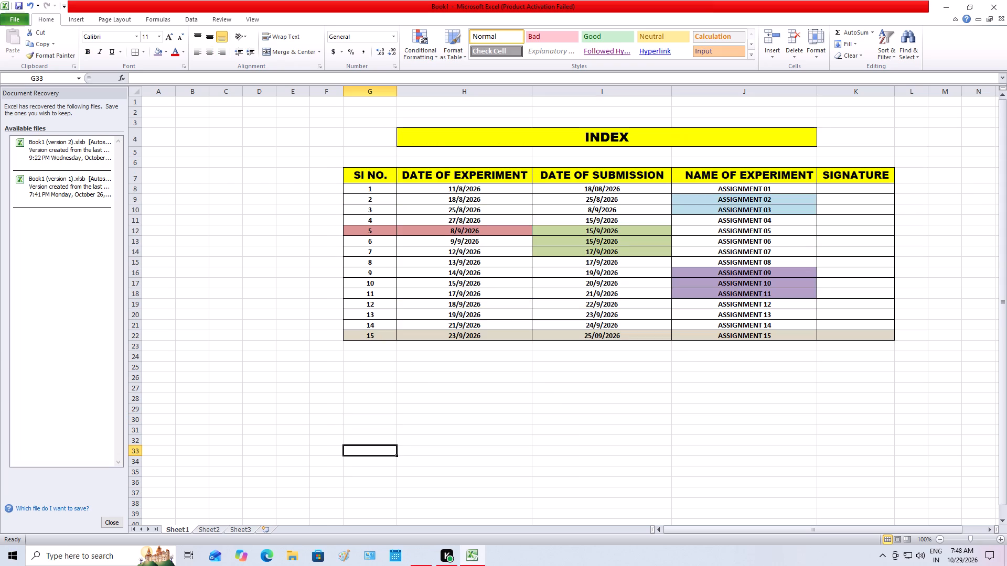
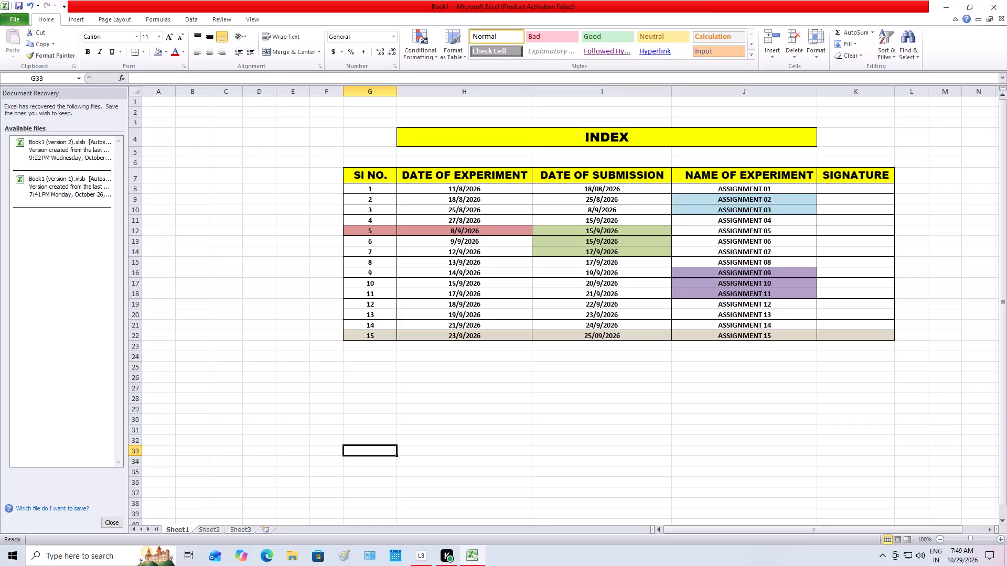
Fill cells H17:H18, the experiment dates of rows 10 and 11, with a light orange theme colour.
{"action": "left_click_drag", "start_coordinate": [438, 281], "coordinate": [456, 298]}
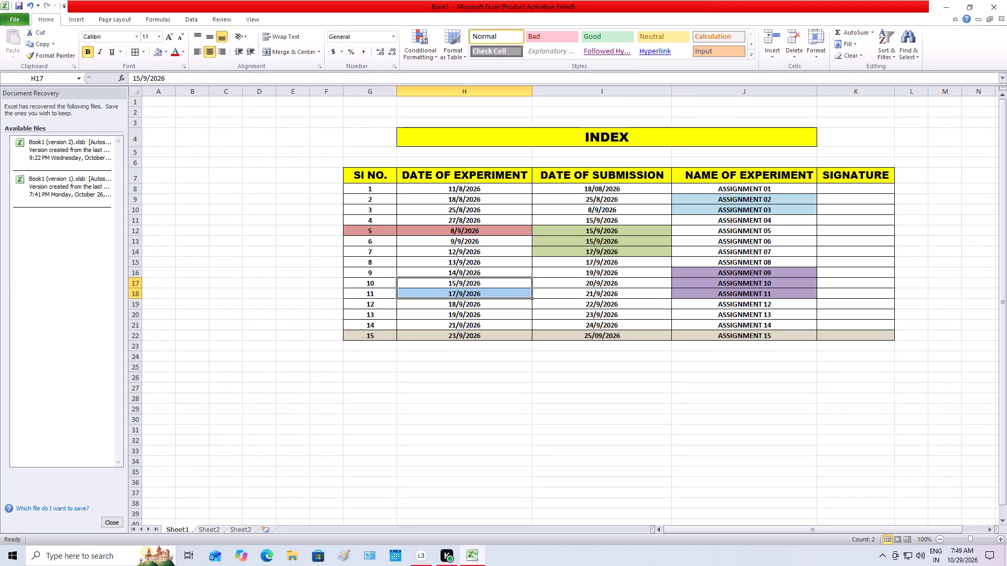
{"action": "left_click", "coordinate": [164, 55]}
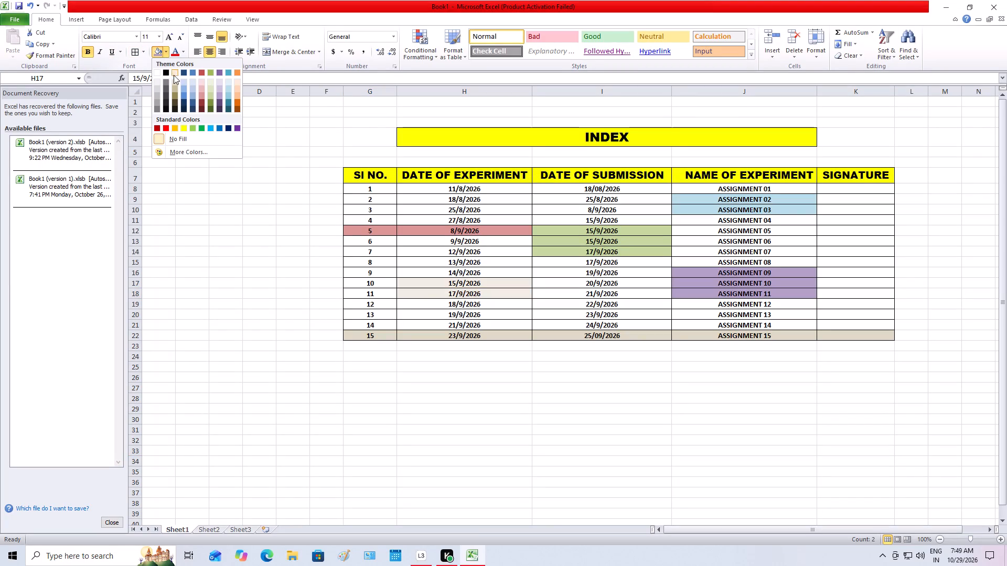
{"action": "left_click", "coordinate": [236, 94]}
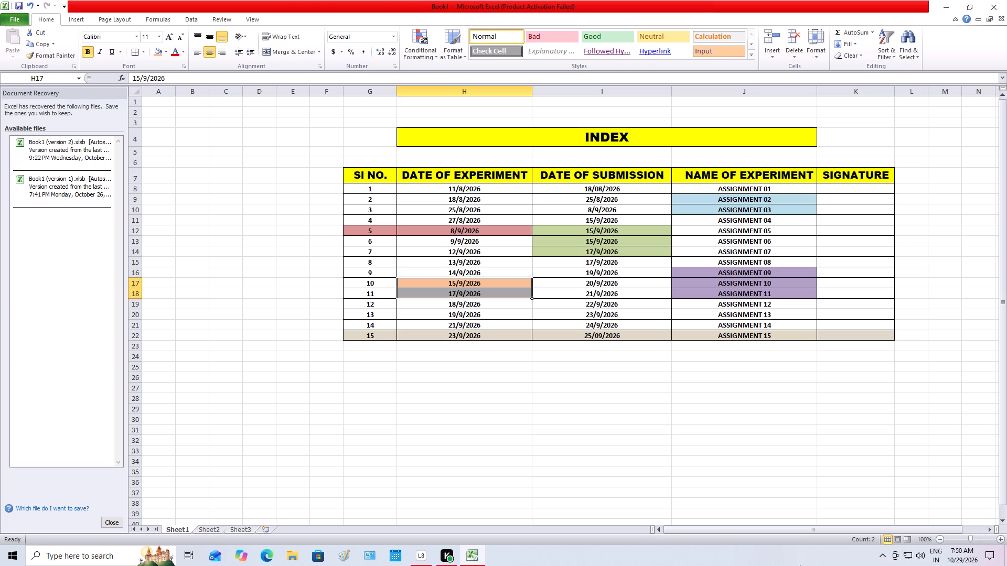
{"action": "left_click_drag", "start_coordinate": [527, 486], "coordinate": [540, 502]}
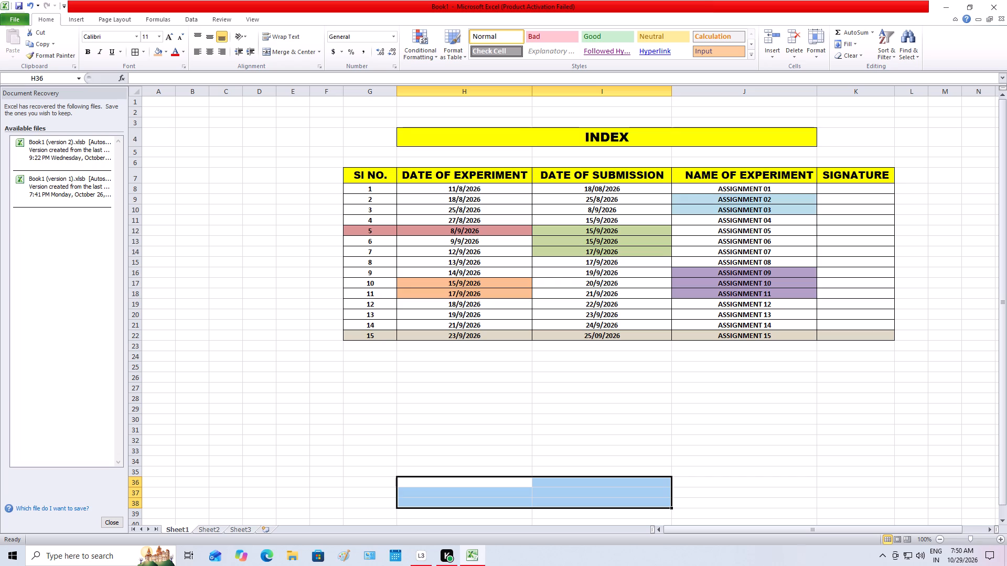
Fill cells J12:K13, the name and signature cells of ASSIGNMENT 05 and ASSIGNMENT 06, with a very pale blue theme colour.
{"action": "left_click_drag", "start_coordinate": [806, 228], "coordinate": [813, 239]}
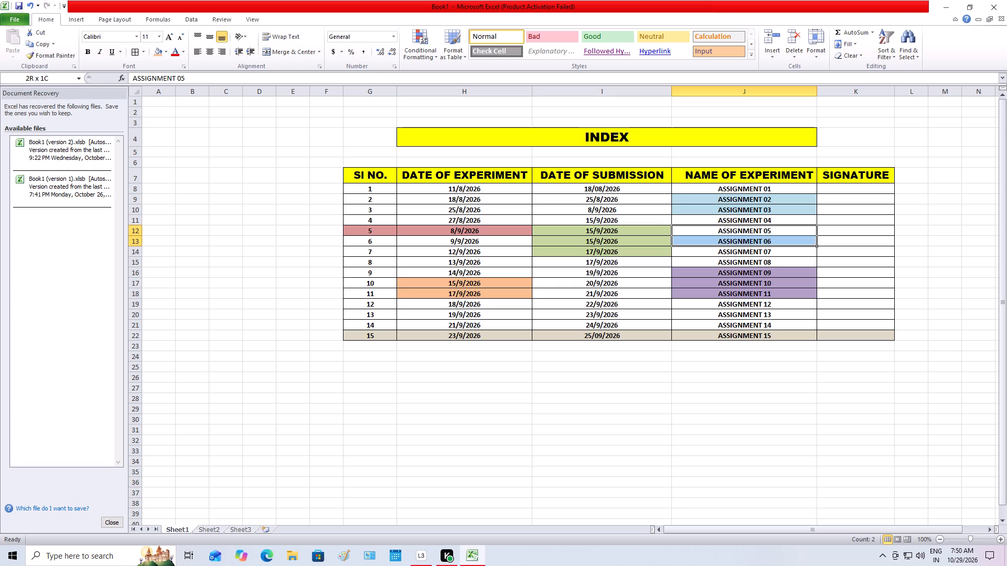
{"action": "left_click_drag", "start_coordinate": [813, 239], "coordinate": [837, 242]}
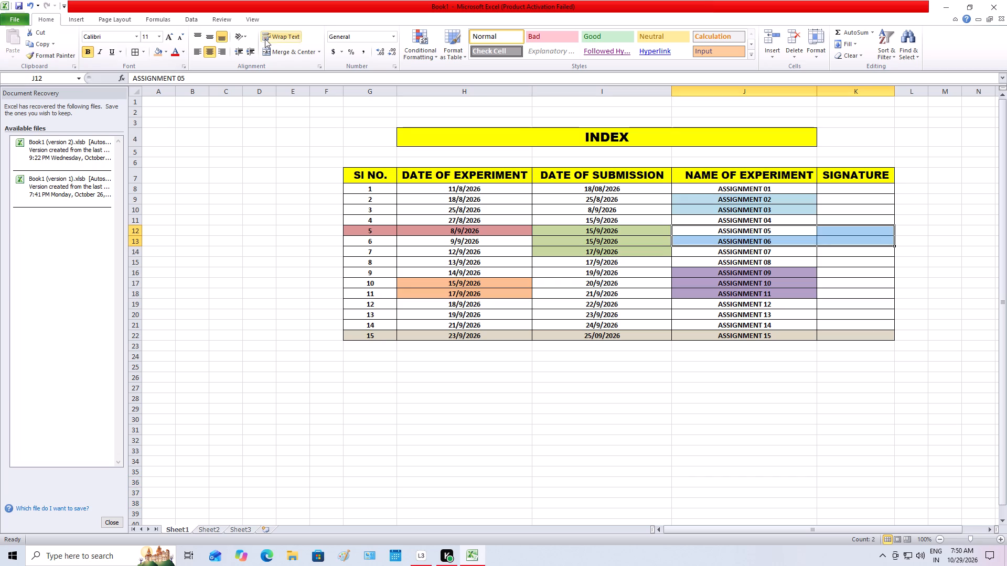
{"action": "left_click", "coordinate": [166, 50]}
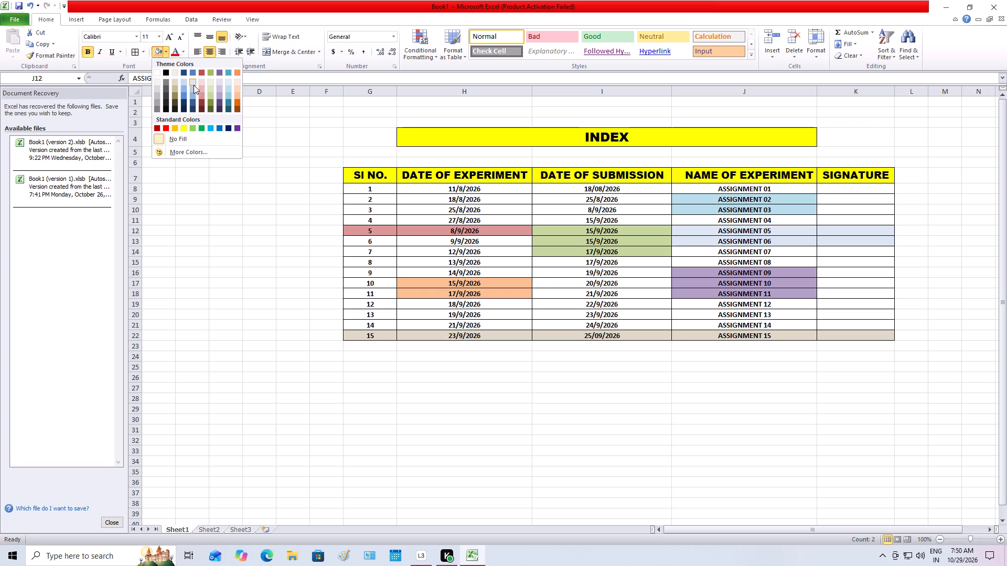
{"action": "left_click", "coordinate": [194, 85]}
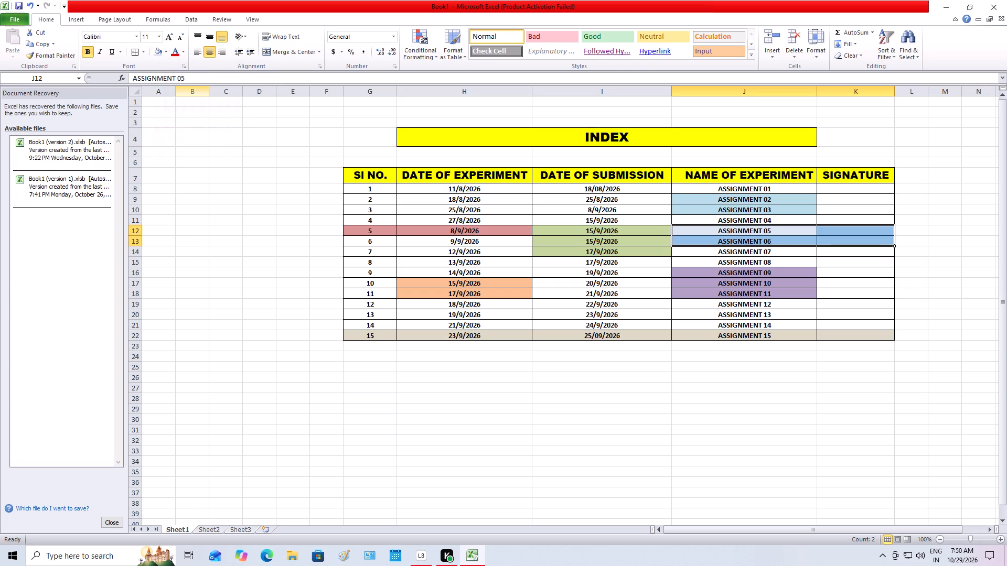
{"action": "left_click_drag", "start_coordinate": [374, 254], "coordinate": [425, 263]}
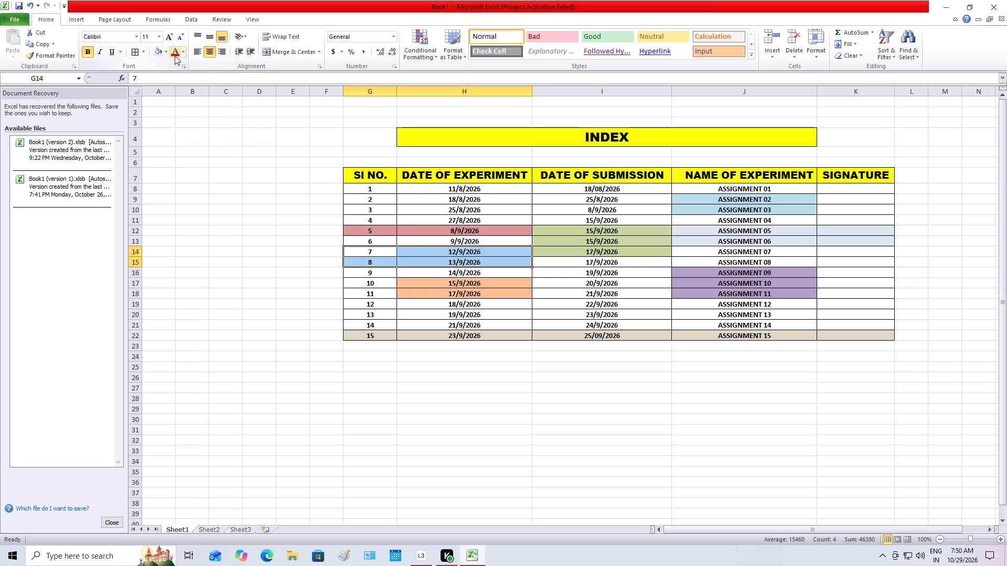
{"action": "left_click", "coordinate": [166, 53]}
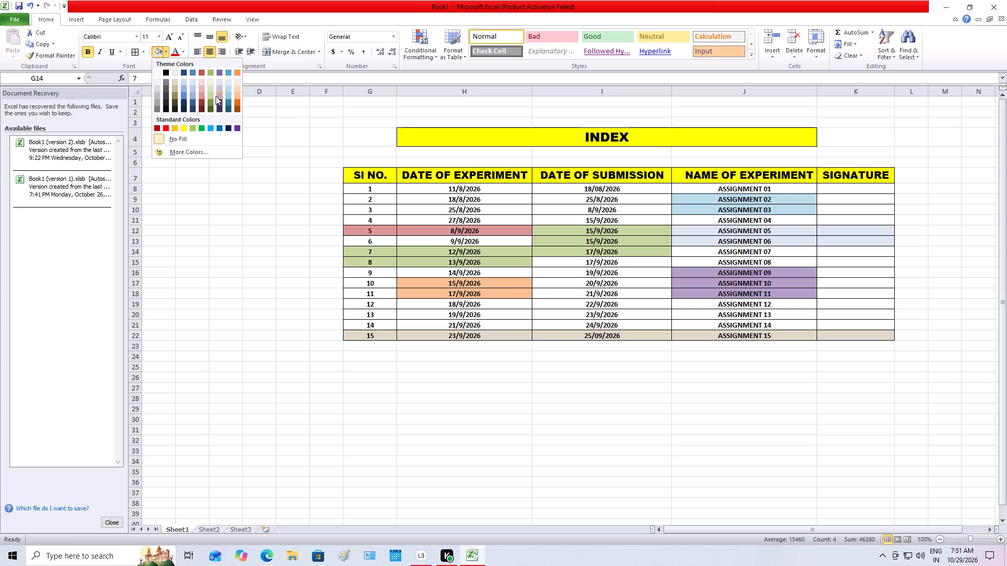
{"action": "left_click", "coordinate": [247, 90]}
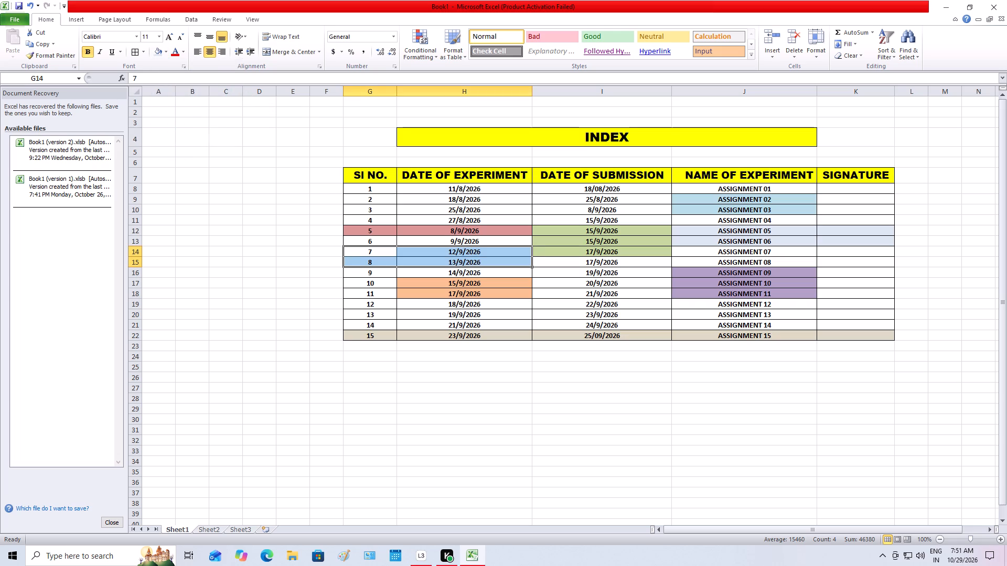
Fill cells I17:I20, the submission dates of rows 10 to 13, with a medium blue theme colour.
{"action": "left_click_drag", "start_coordinate": [599, 284], "coordinate": [608, 317]}
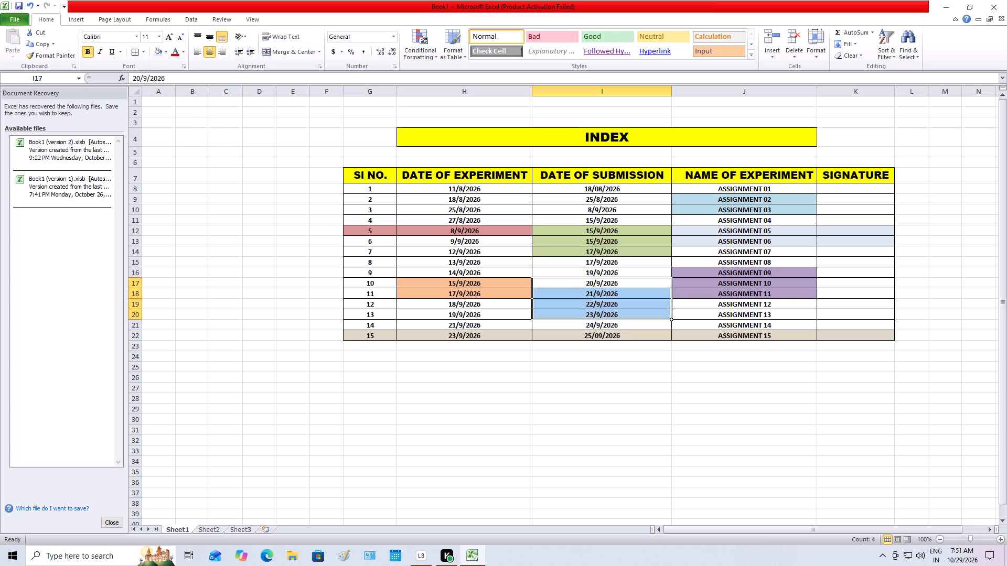
{"action": "left_click", "coordinate": [165, 48]}
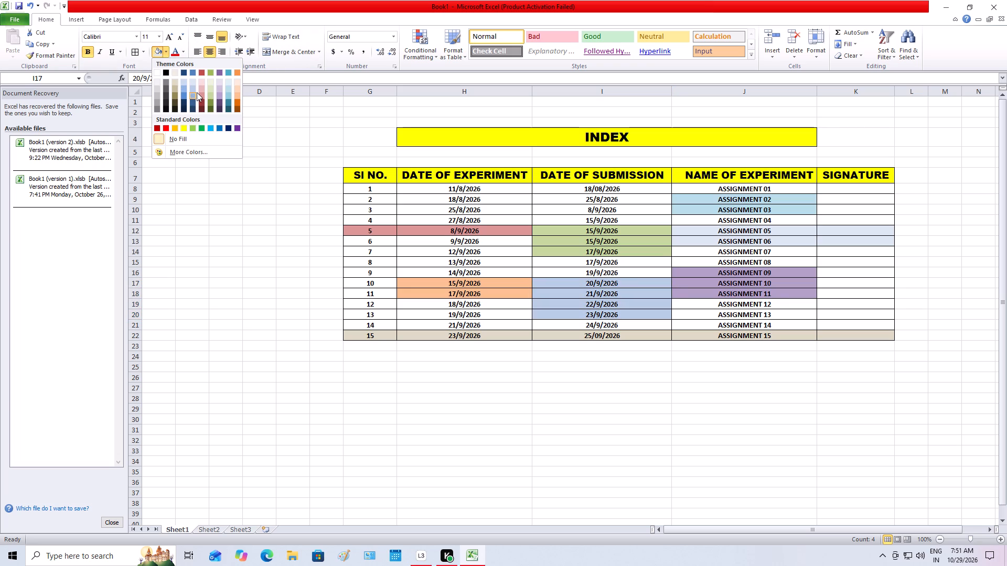
{"action": "left_click", "coordinate": [197, 92]}
{"action": "left_click", "coordinate": [414, 510]}
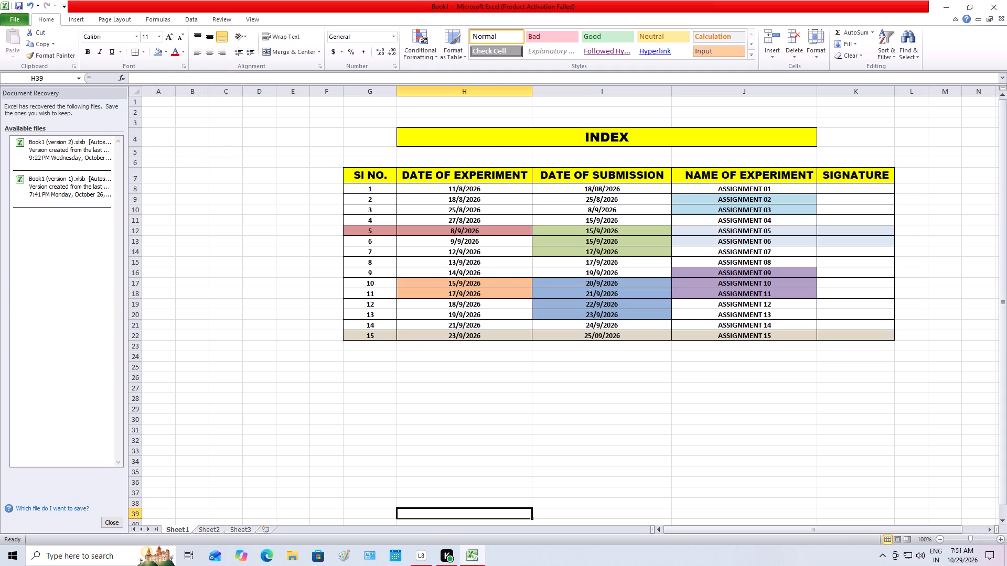
Fill cells K15:K21, the signature cells of rows 8 to 14, with the standard light green colour.
{"action": "left_click_drag", "start_coordinate": [851, 263], "coordinate": [858, 320]}
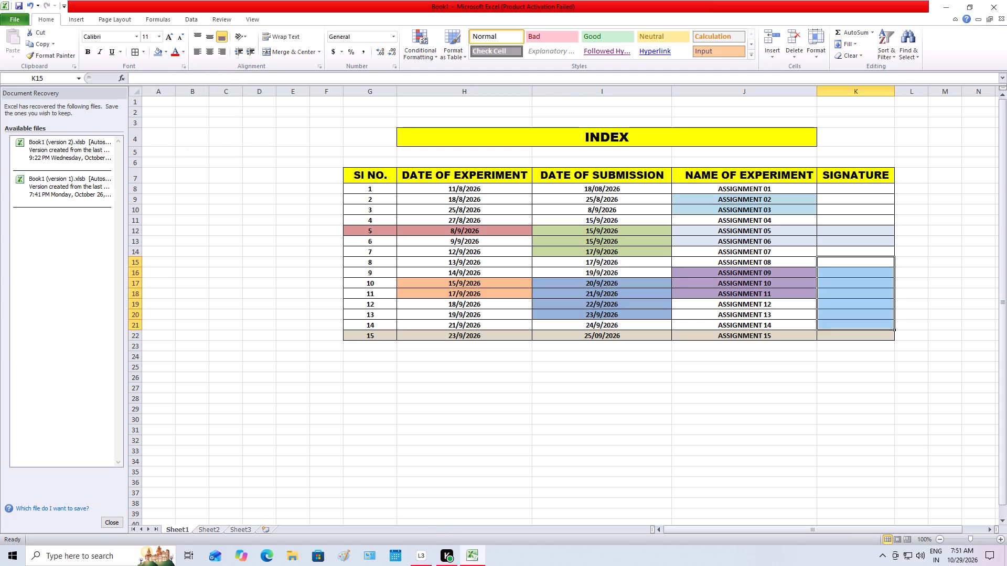
{"action": "left_click", "coordinate": [164, 50]}
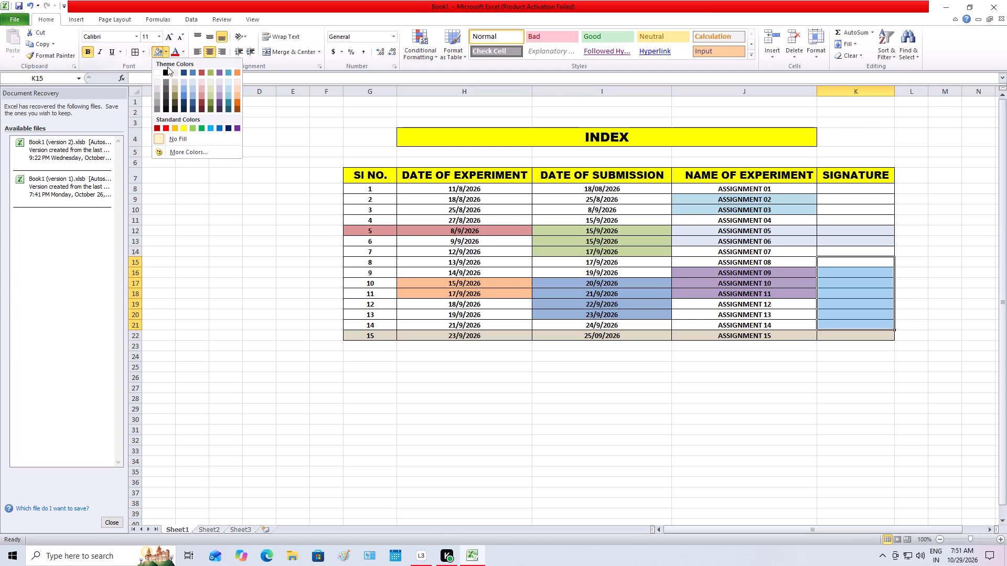
{"action": "left_click", "coordinate": [191, 127]}
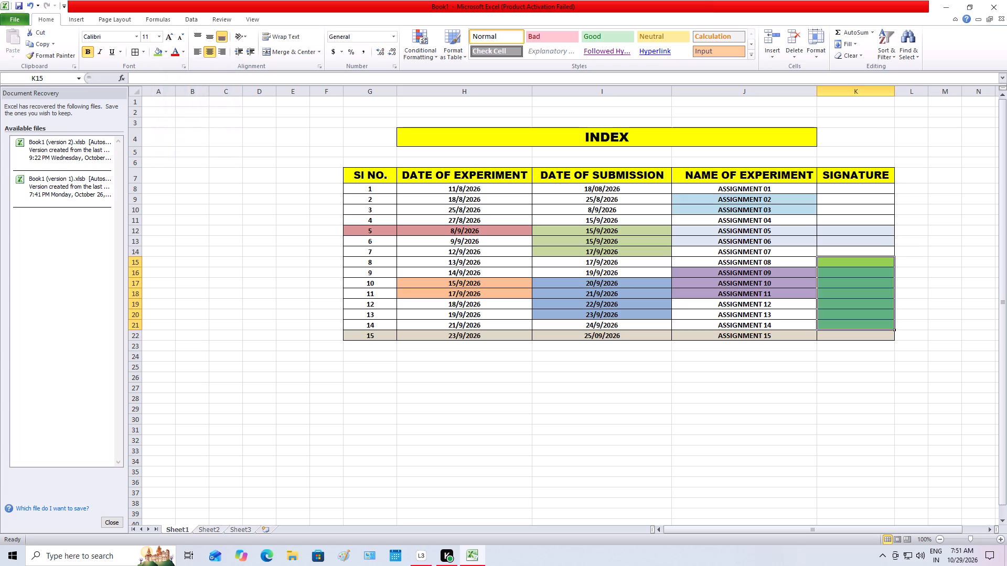
{"action": "left_click_drag", "start_coordinate": [518, 396], "coordinate": [518, 376]}
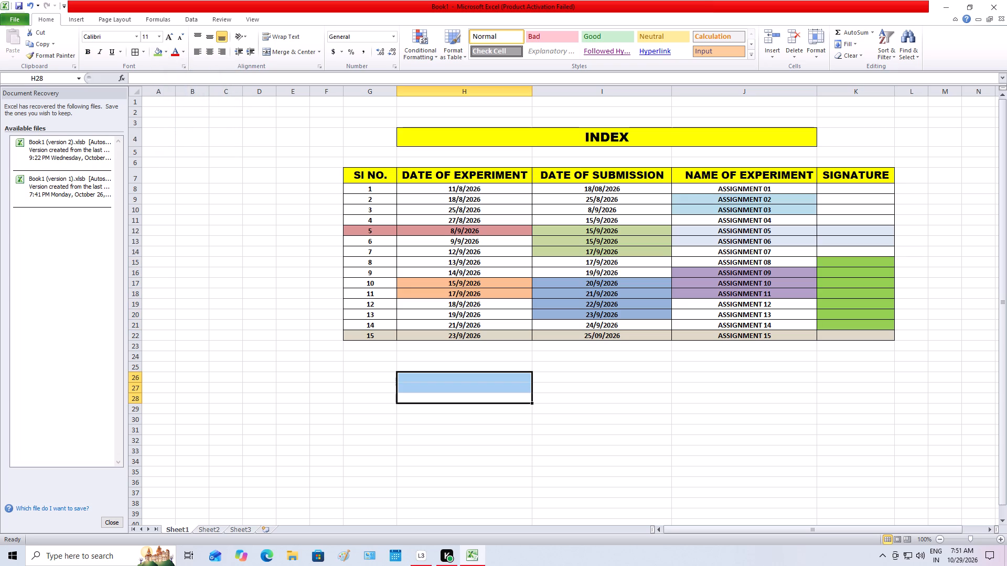
Remove the fill colour from cells K17:K19, the signature cells of rows 10 to 12.
{"action": "left_click_drag", "start_coordinate": [865, 292], "coordinate": [860, 288]}
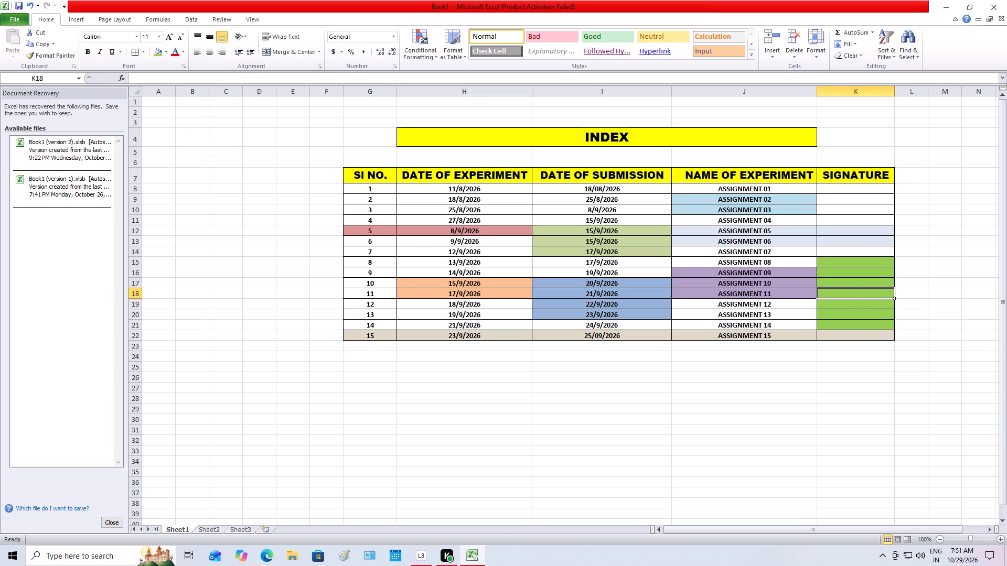
{"action": "left_click_drag", "start_coordinate": [851, 289], "coordinate": [855, 297]}
{"action": "left_click_drag", "start_coordinate": [844, 279], "coordinate": [847, 303]}
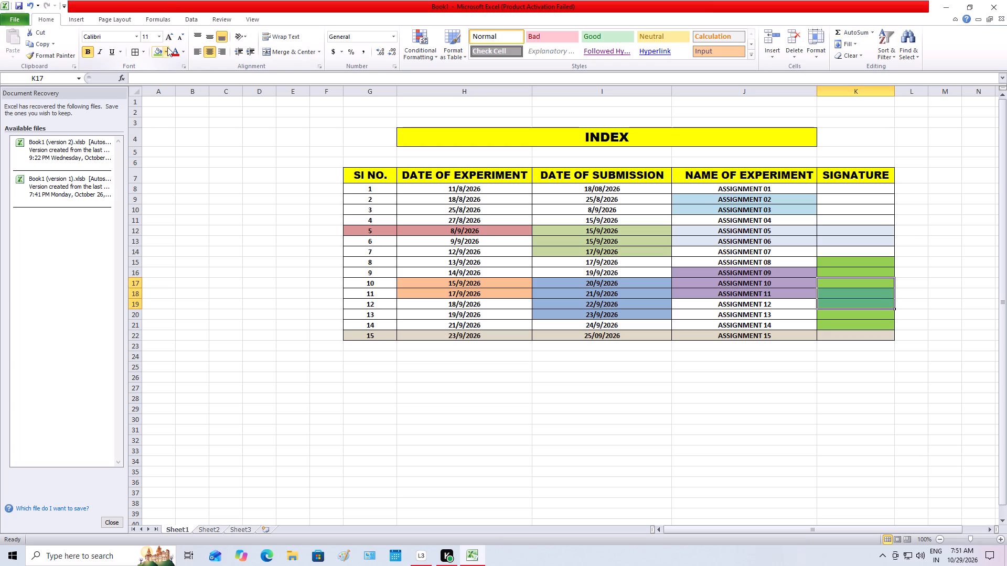
{"action": "left_click", "coordinate": [166, 52]}
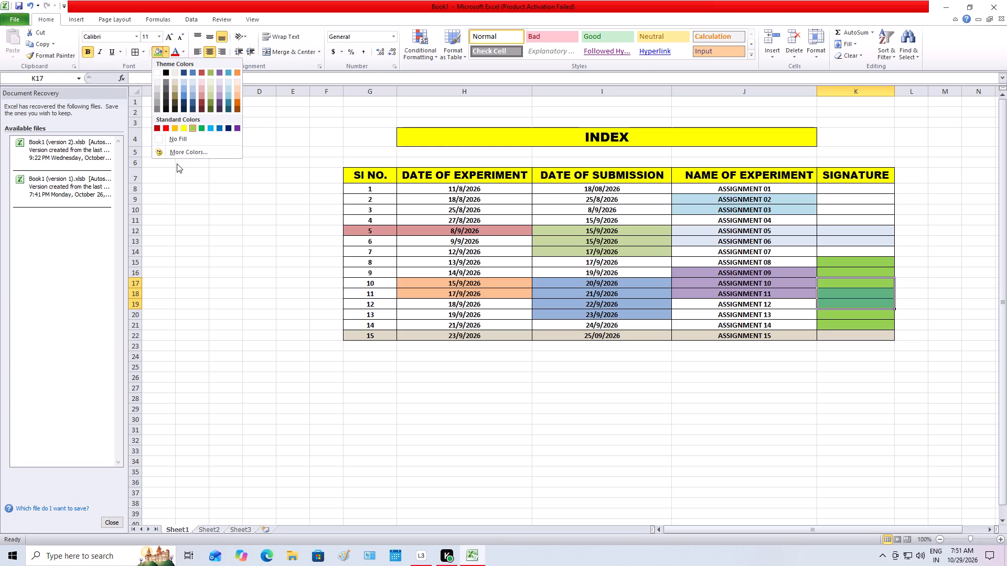
{"action": "left_click", "coordinate": [177, 145]}
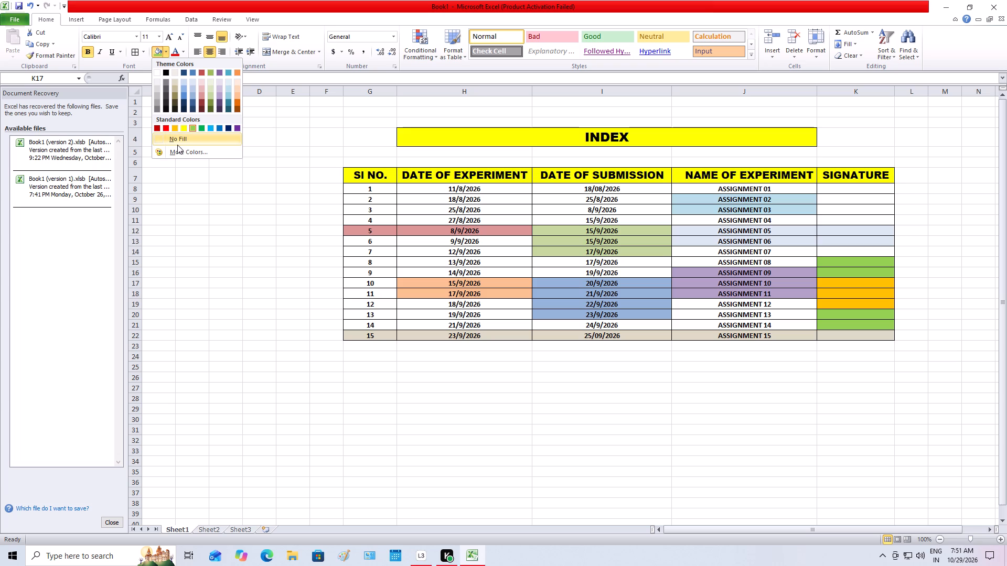
{"action": "left_click", "coordinate": [409, 243]}
Fill cells G15:G17, the serial numbers 8 to 10, with a light blue theme colour.
{"action": "left_click_drag", "start_coordinate": [378, 264], "coordinate": [373, 282]}
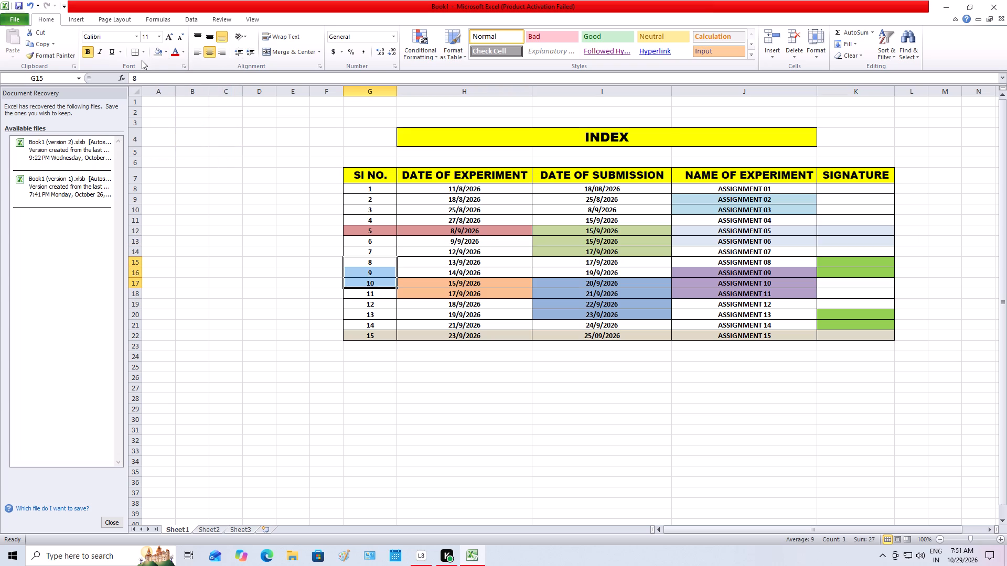
{"action": "left_click", "coordinate": [159, 59]}
{"action": "left_click", "coordinate": [161, 50]}
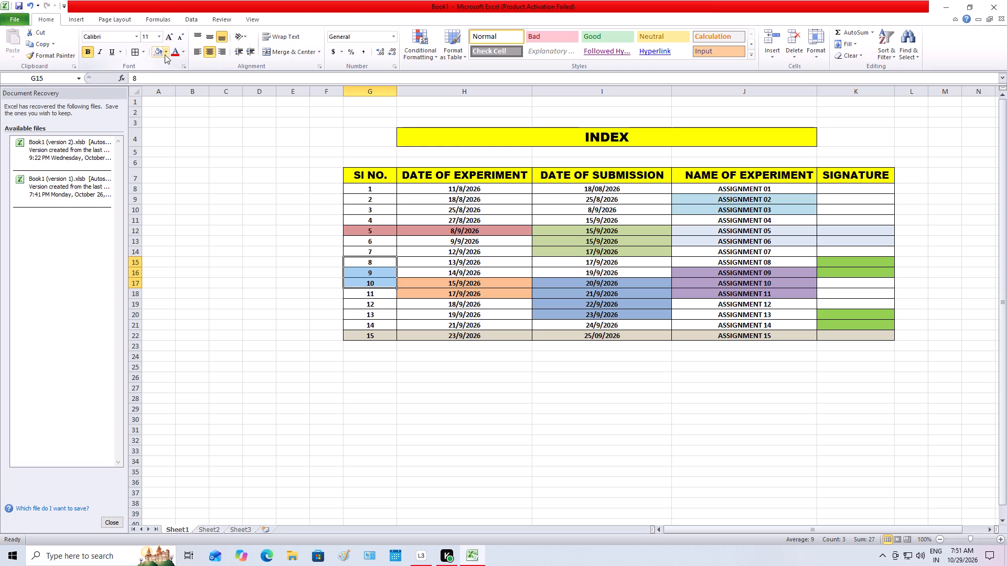
{"action": "left_click", "coordinate": [165, 51]}
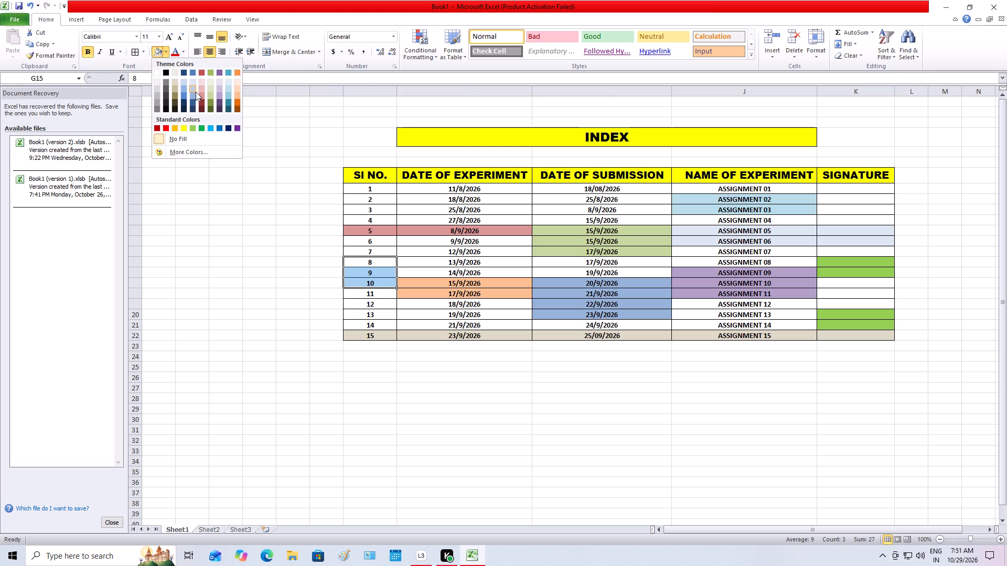
{"action": "left_click", "coordinate": [196, 92]}
{"action": "left_click", "coordinate": [288, 329]}
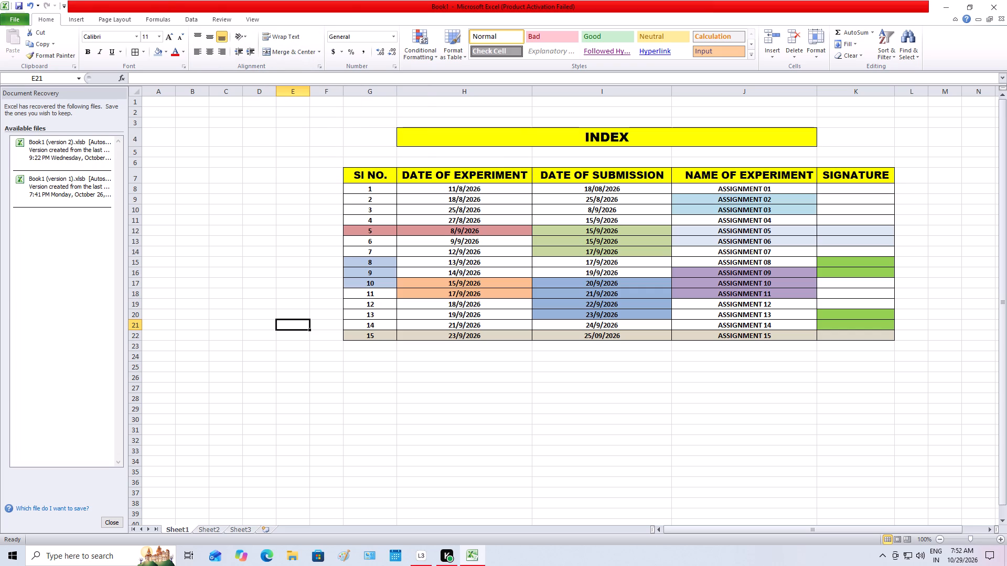
Fill cells H22:J22, the dates and assignment name of row 15, with a light red theme colour.
{"action": "left_click_drag", "start_coordinate": [521, 337], "coordinate": [712, 339]}
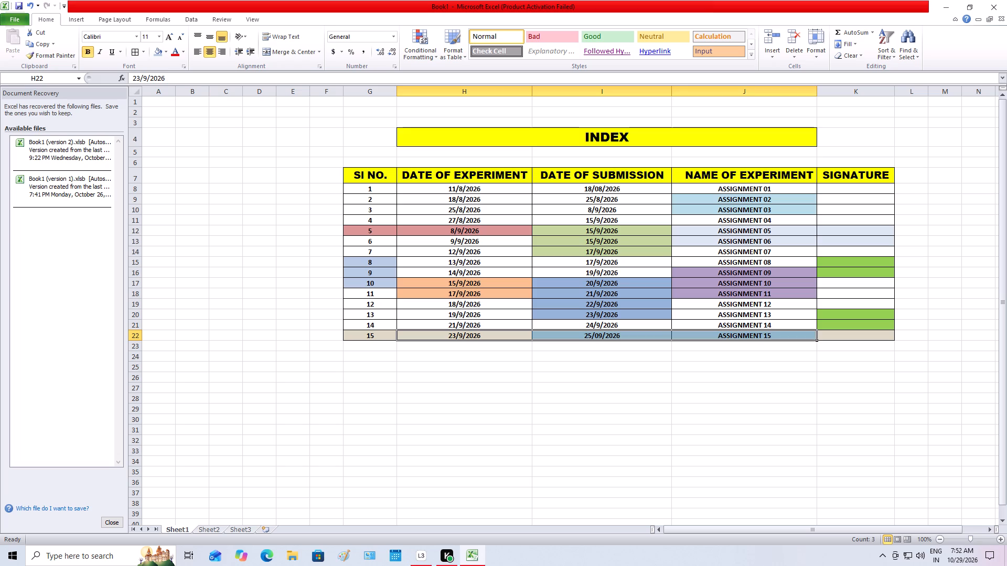
{"action": "left_click", "coordinate": [164, 55]}
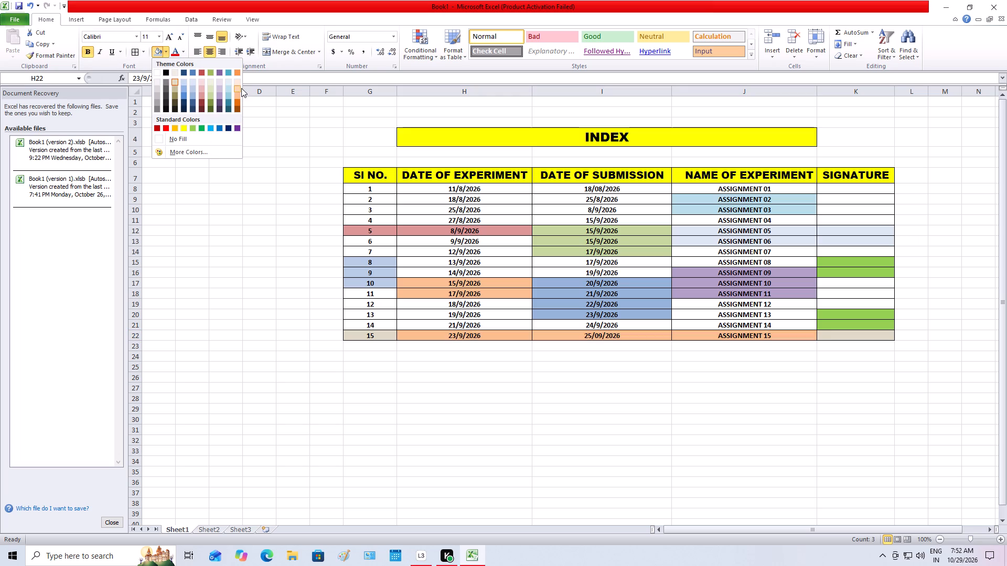
{"action": "left_click", "coordinate": [201, 96]}
Fill cells H8:I8, the experiment and submission dates of row 1, with a medium blue theme colour.
{"action": "left_click_drag", "start_coordinate": [470, 197], "coordinate": [556, 187]}
{"action": "left_click", "coordinate": [543, 212]}
{"action": "left_click_drag", "start_coordinate": [510, 190], "coordinate": [543, 191]}
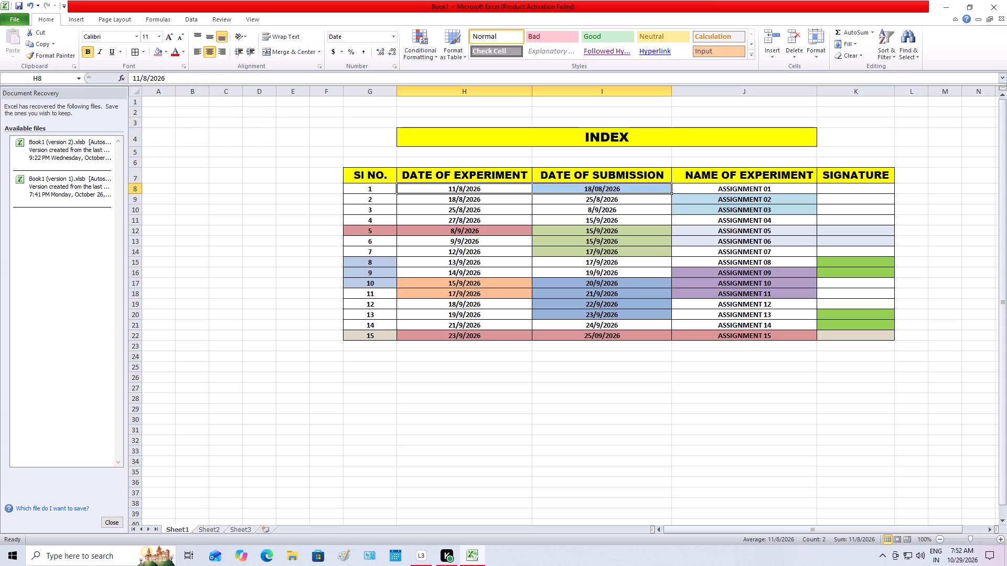
{"action": "left_click", "coordinate": [160, 53]}
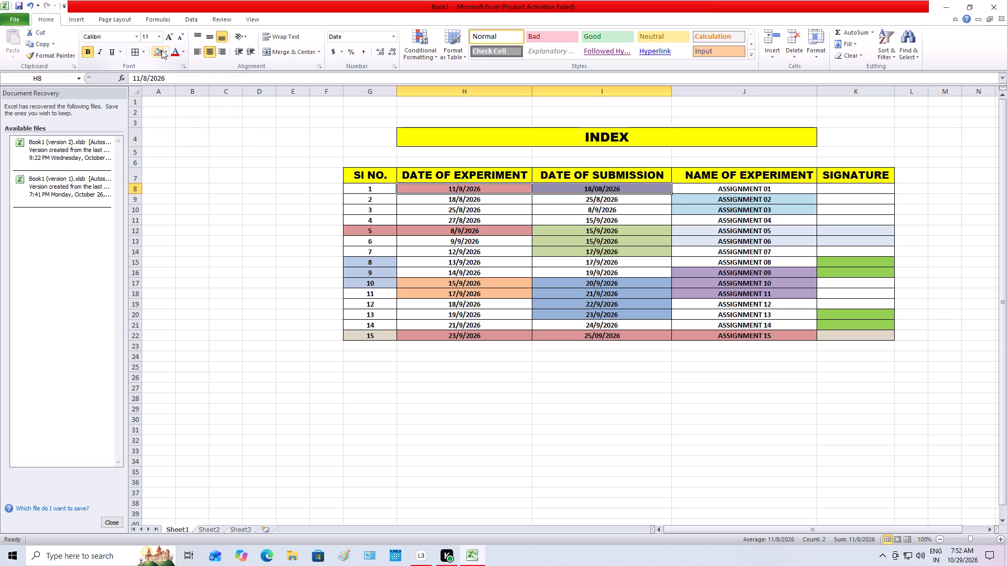
{"action": "left_click", "coordinate": [163, 49]}
{"action": "left_click", "coordinate": [163, 50]}
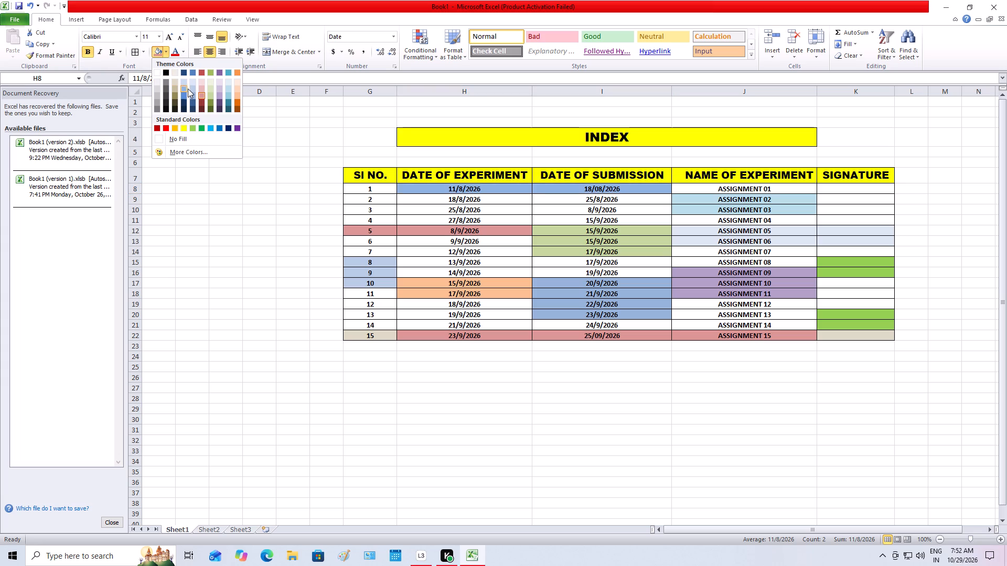
{"action": "left_click", "coordinate": [193, 93]}
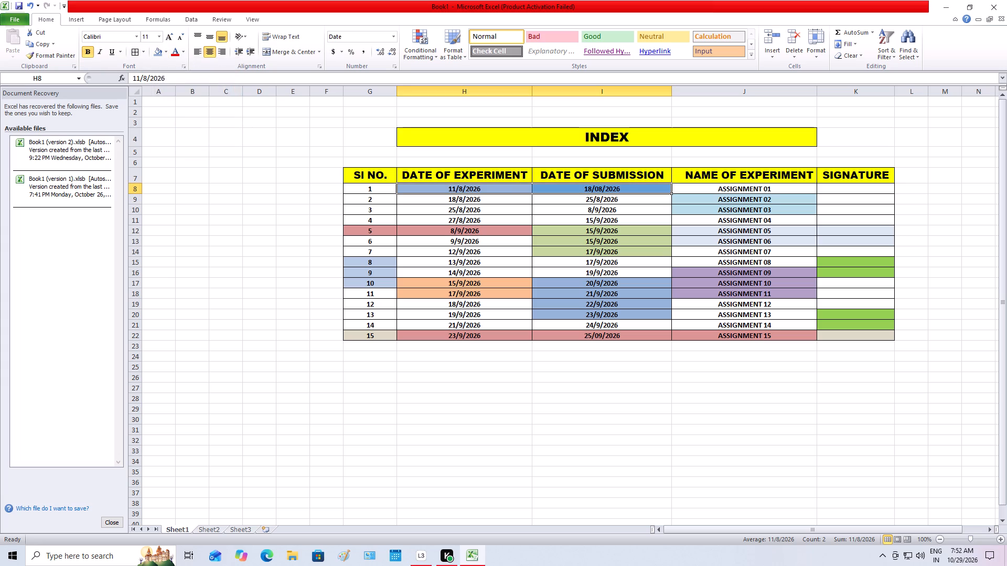
{"action": "left_click", "coordinate": [550, 376]}
Fill cell K10, the signature cell of row 3, with a light tan theme colour.
{"action": "left_click", "coordinate": [856, 206]}
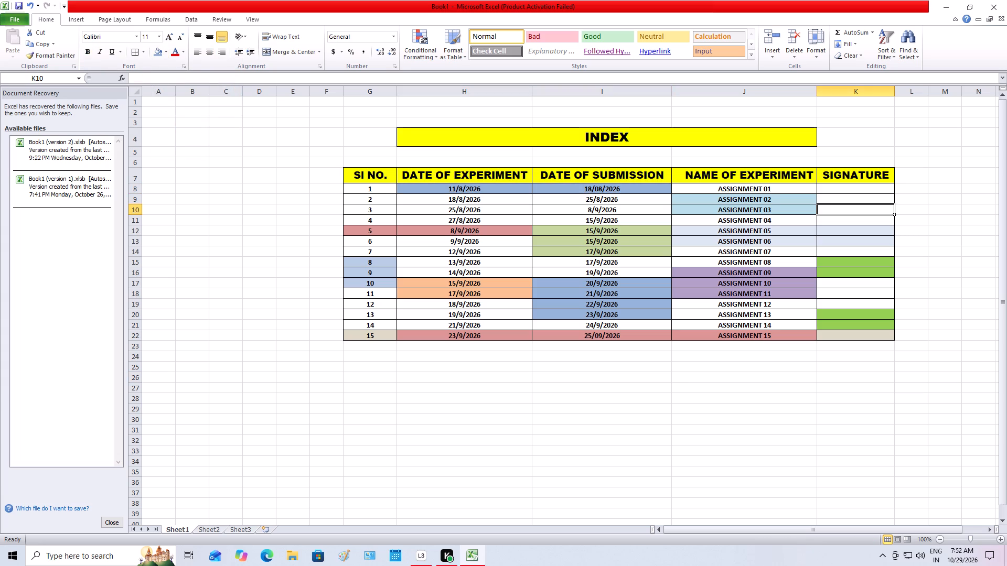
{"action": "left_click", "coordinate": [167, 51]}
{"action": "left_click", "coordinate": [173, 85]}
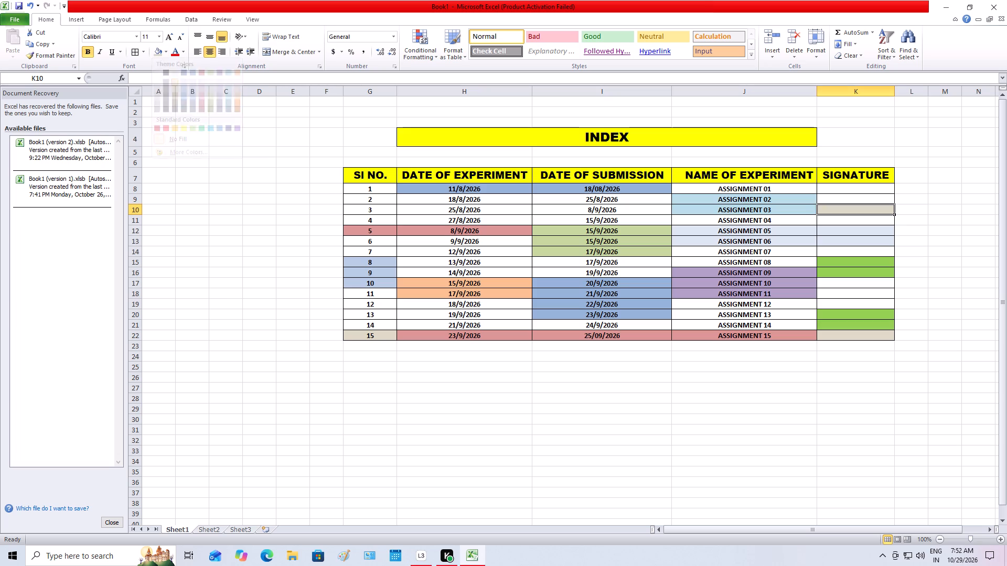
Fill cells G8:G9, the serial numbers 1 and 2, with a pale red (pink) theme colour.
{"action": "left_click", "coordinate": [255, 295]}
{"action": "left_click_drag", "start_coordinate": [356, 192], "coordinate": [361, 199]}
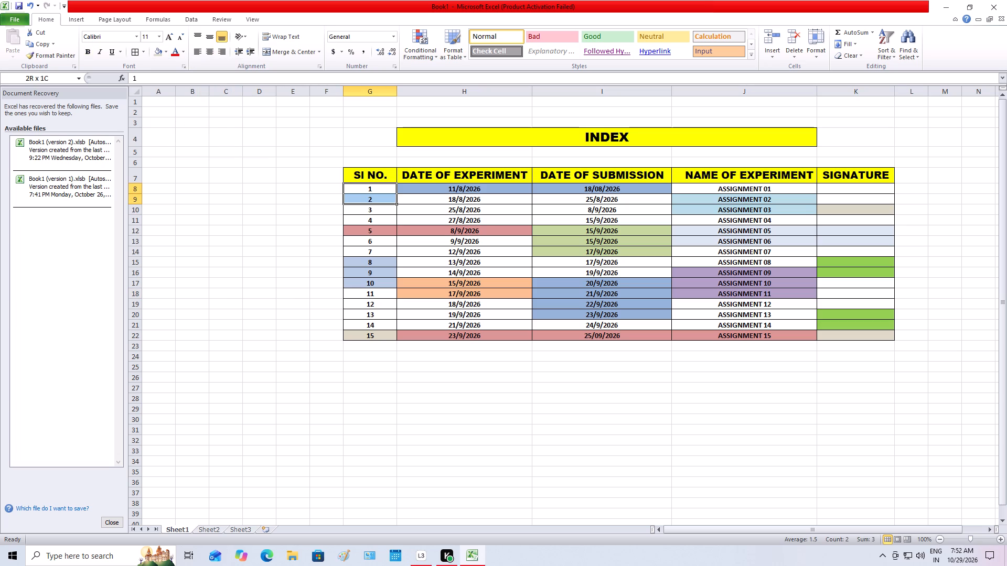
{"action": "left_click_drag", "start_coordinate": [361, 199], "coordinate": [362, 200]}
{"action": "left_click", "coordinate": [165, 50]}
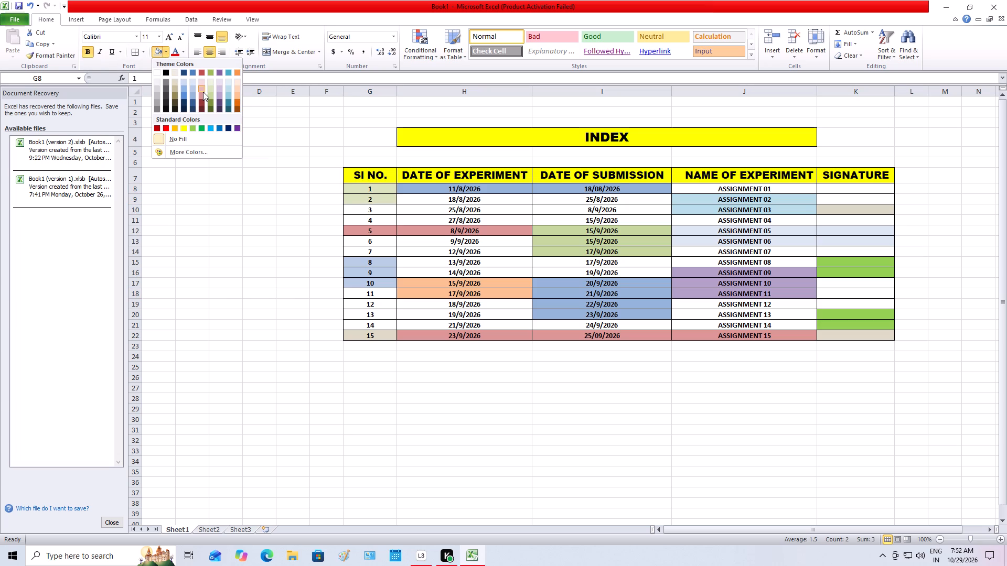
{"action": "left_click", "coordinate": [203, 92]}
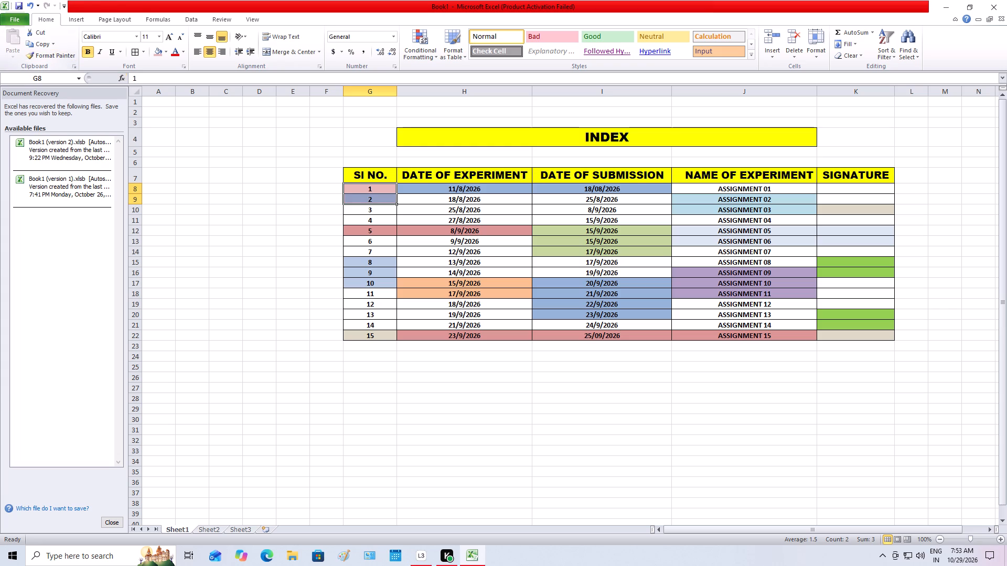
Change the fill of K15:K16, the signature cells of rows 8 and 9, to a medium blue theme colour.
{"action": "scroll", "coordinate": [419, 229], "scroll_direction": "down", "scroll_amount": 1}
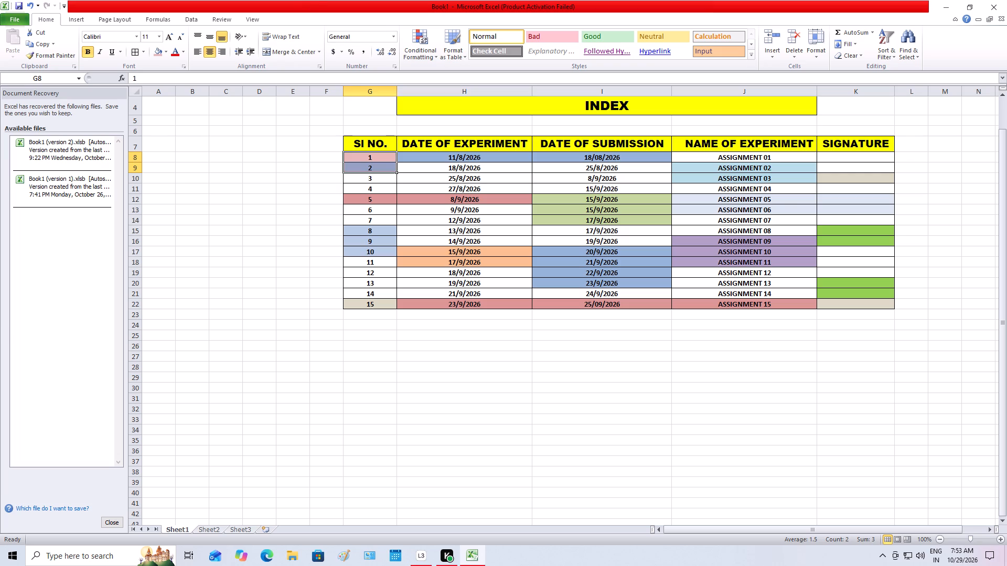
{"action": "left_click_drag", "start_coordinate": [842, 229], "coordinate": [847, 243]}
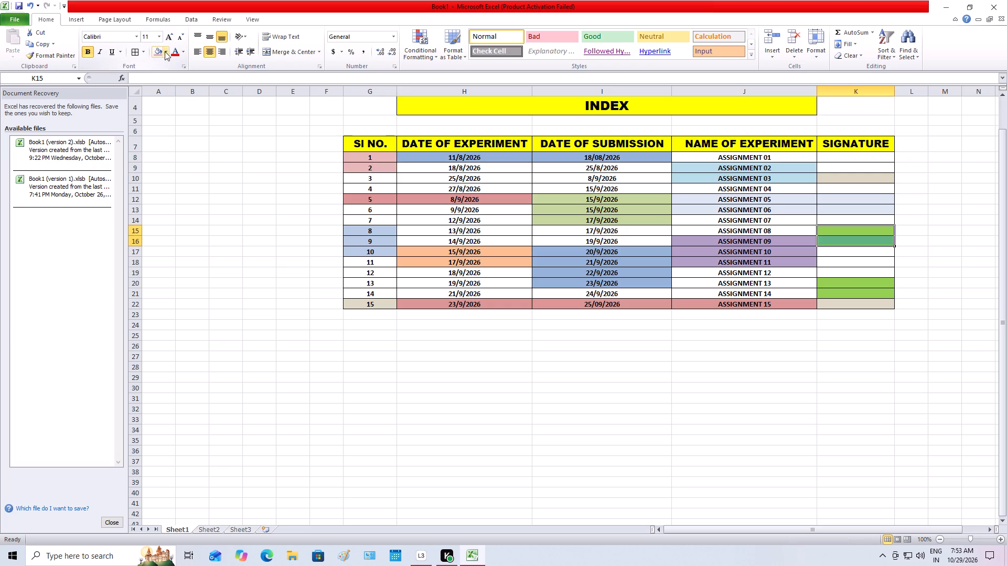
{"action": "left_click", "coordinate": [165, 51]}
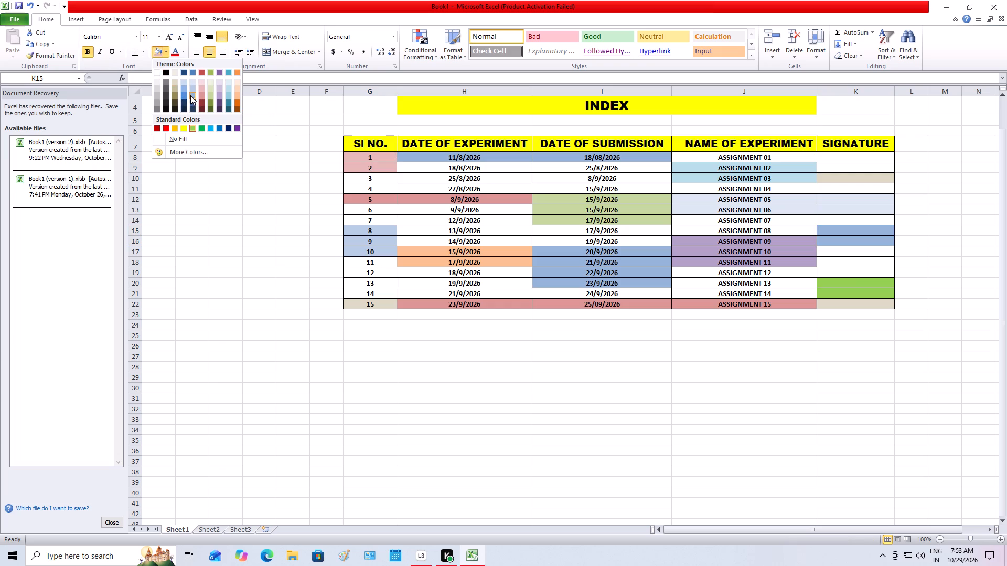
{"action": "left_click", "coordinate": [190, 95]}
Change the fill of K20:K21, the signature cells of rows 13 and 14, to a light orange theme colour.
{"action": "left_click_drag", "start_coordinate": [841, 281], "coordinate": [842, 281]}
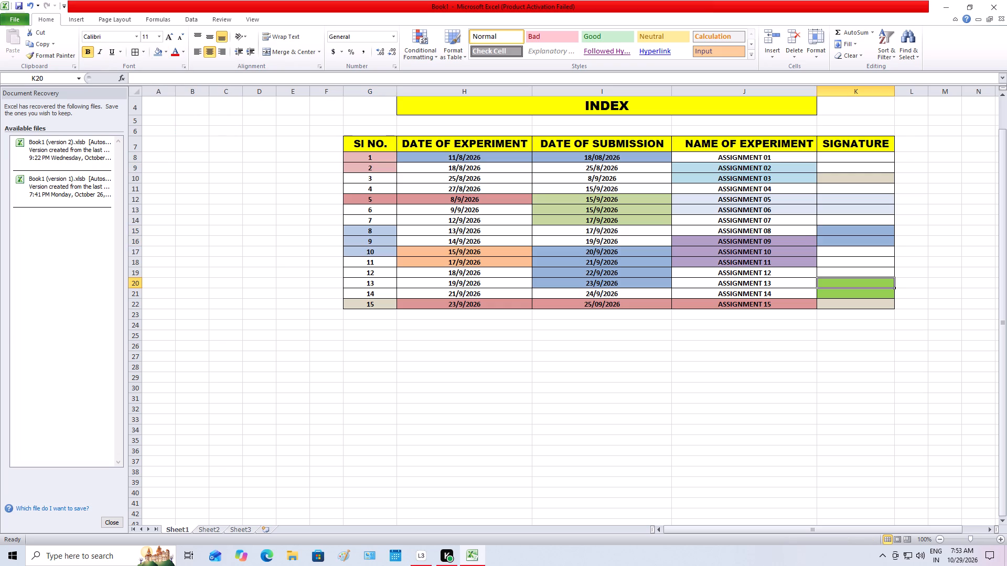
{"action": "left_click_drag", "start_coordinate": [842, 281], "coordinate": [847, 296]}
{"action": "left_click", "coordinate": [164, 51]}
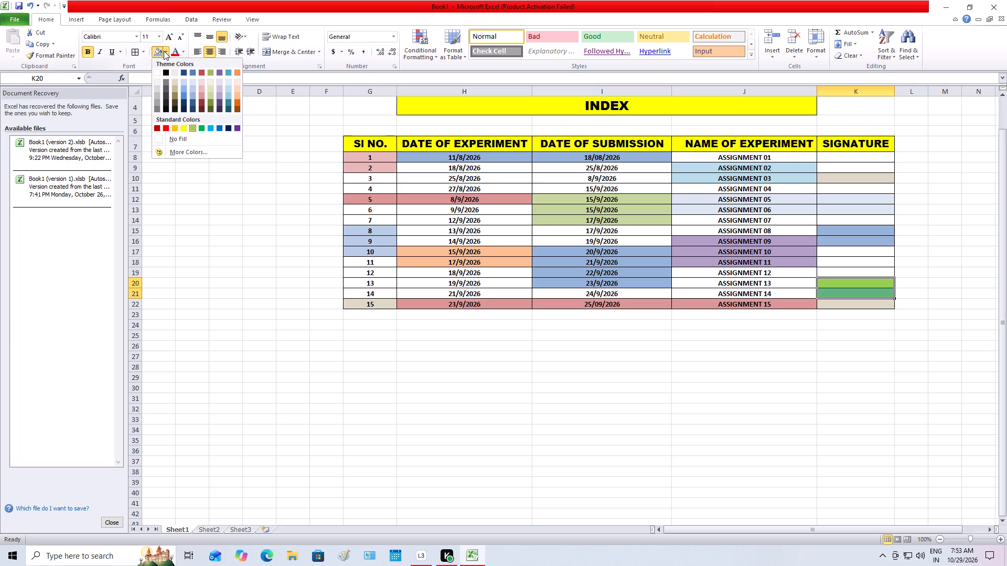
{"action": "left_click", "coordinate": [239, 97]}
{"action": "left_click", "coordinate": [403, 373]}
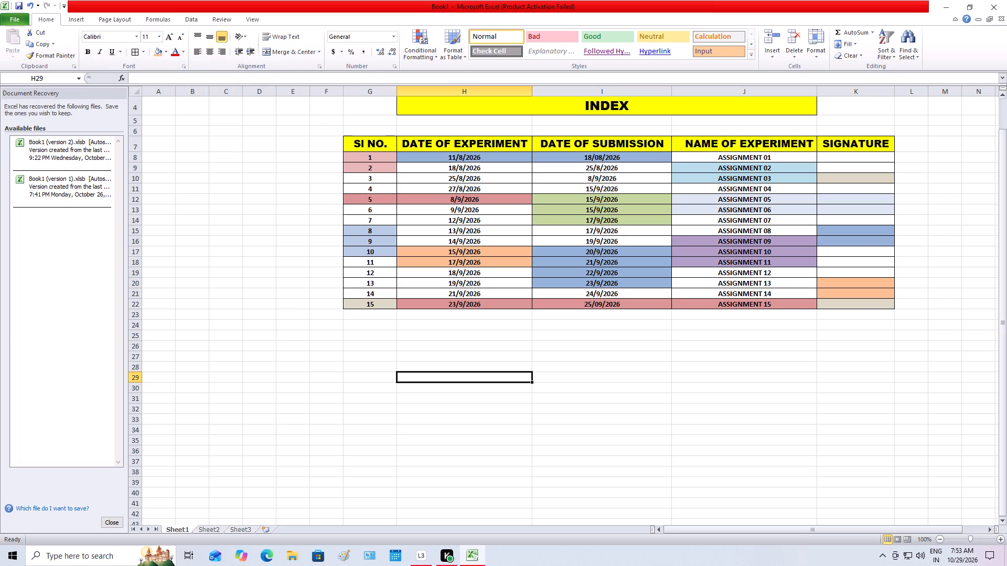
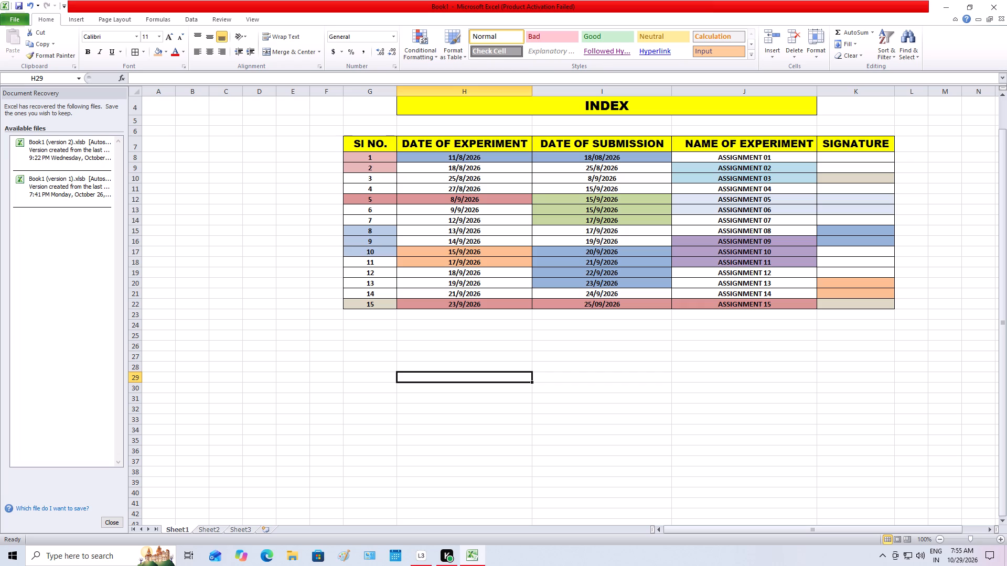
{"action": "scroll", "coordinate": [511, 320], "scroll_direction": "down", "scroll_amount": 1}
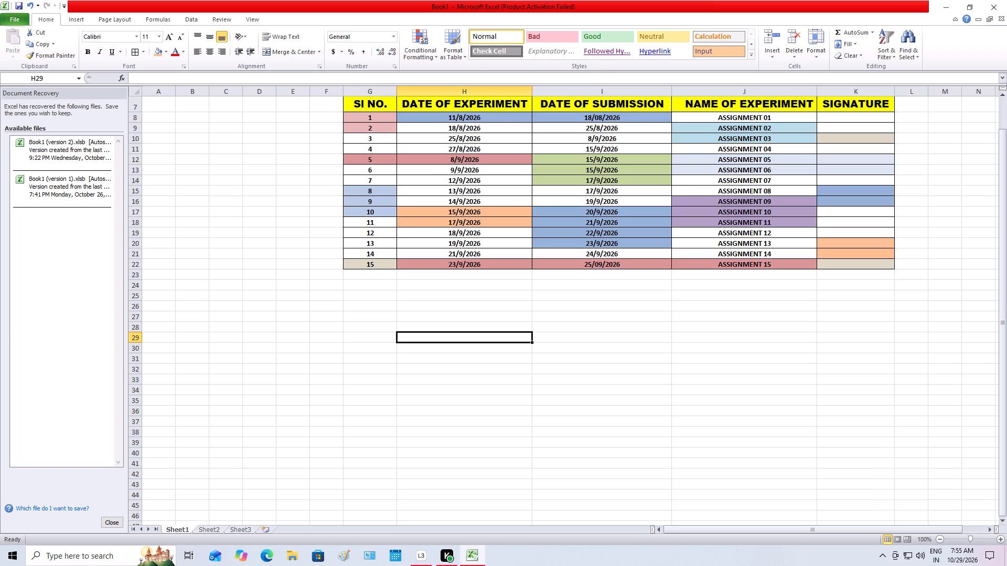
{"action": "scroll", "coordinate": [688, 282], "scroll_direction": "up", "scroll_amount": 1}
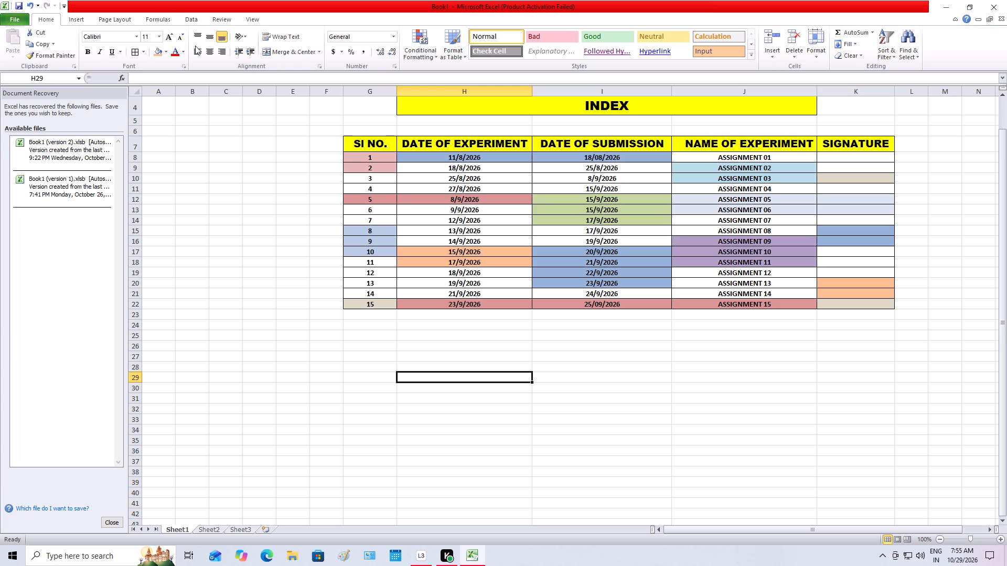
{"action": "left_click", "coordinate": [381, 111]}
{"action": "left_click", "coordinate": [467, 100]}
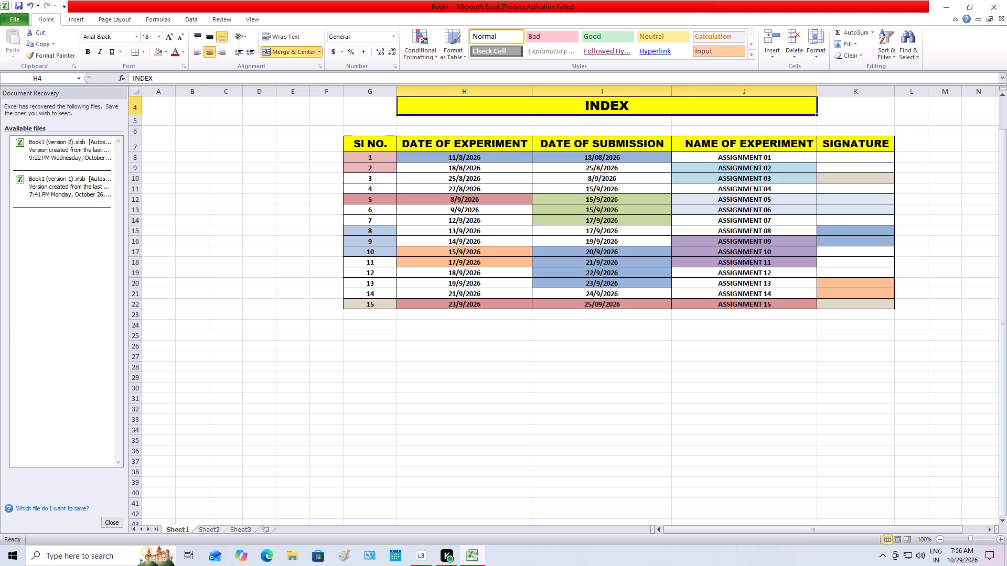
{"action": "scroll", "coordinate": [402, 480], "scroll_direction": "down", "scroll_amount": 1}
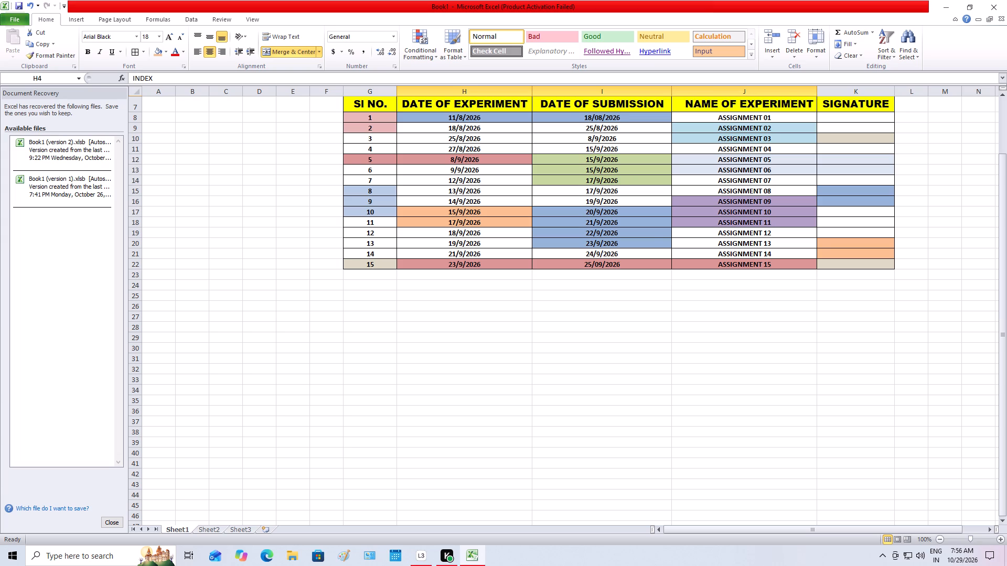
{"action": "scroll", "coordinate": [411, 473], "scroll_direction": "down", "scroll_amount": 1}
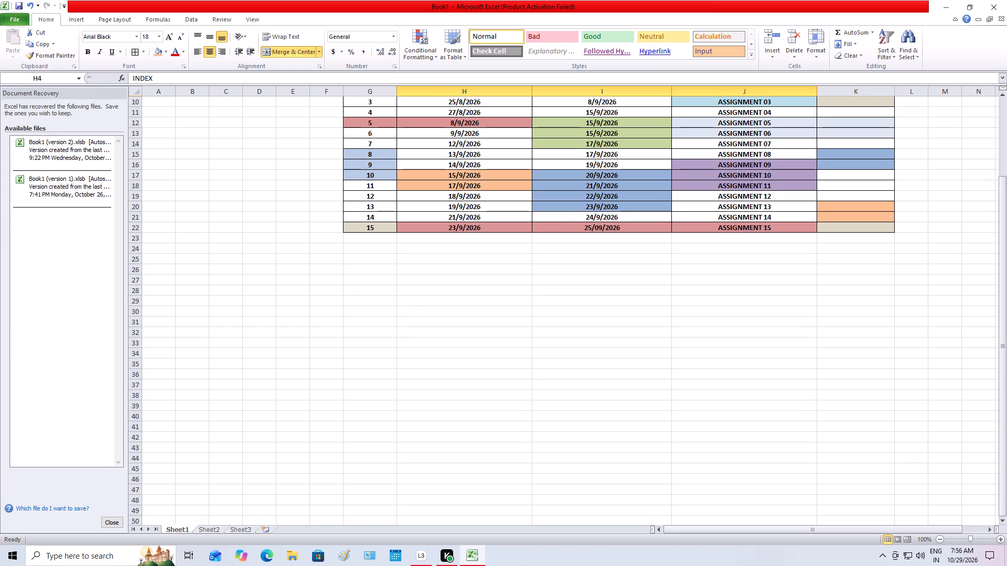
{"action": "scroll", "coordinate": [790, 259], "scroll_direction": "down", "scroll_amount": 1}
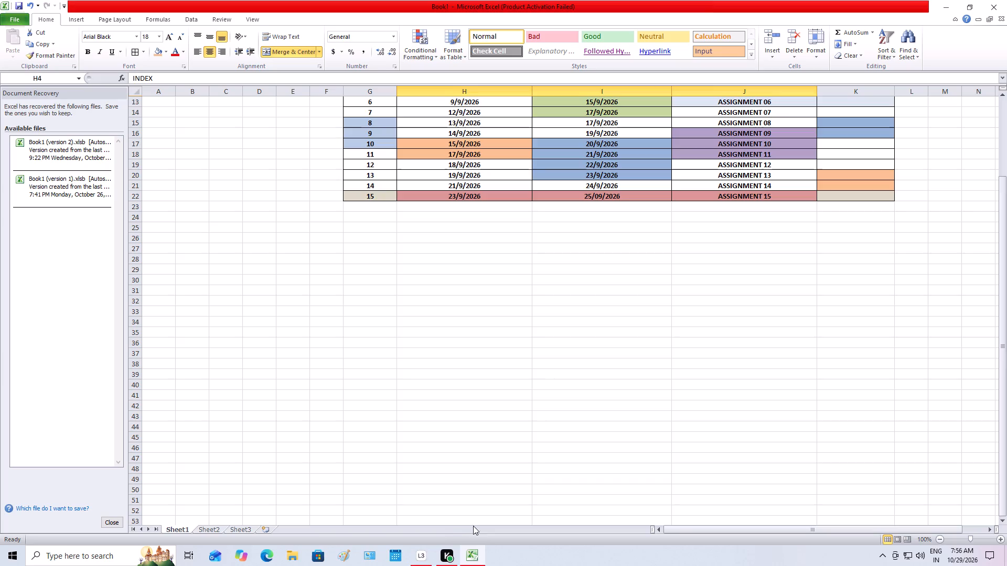
Switch to Loggy3, stop the running recording session, and return to the Excel workbook.
{"action": "left_click", "coordinate": [425, 557]}
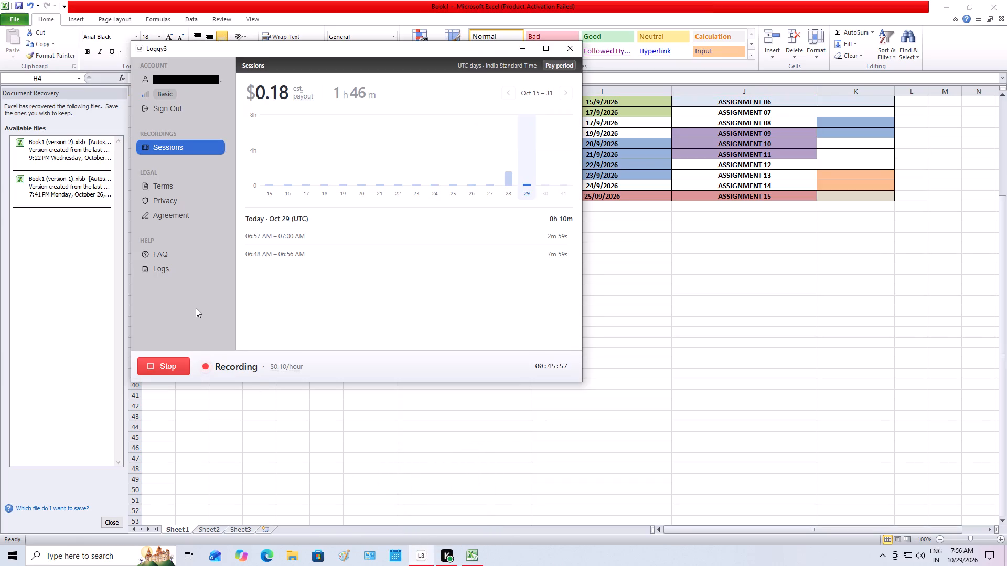
{"action": "left_click", "coordinate": [174, 365]}
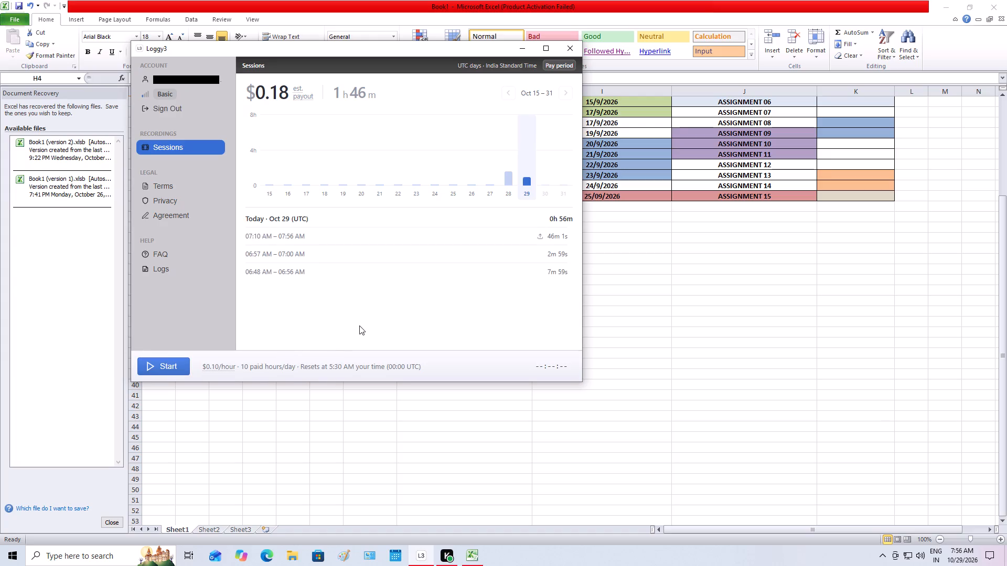
{"action": "left_click", "coordinate": [421, 432]}
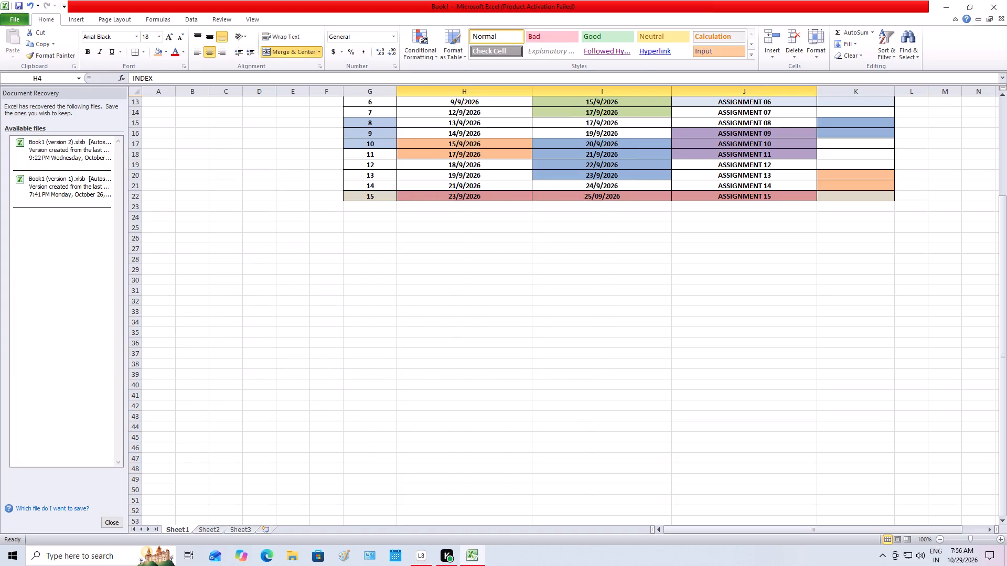
Fill the empty cells A1:A14, beside the INDEX table, with a light aqua theme colour.
{"action": "scroll", "coordinate": [498, 491], "scroll_direction": "up", "scroll_amount": 1}
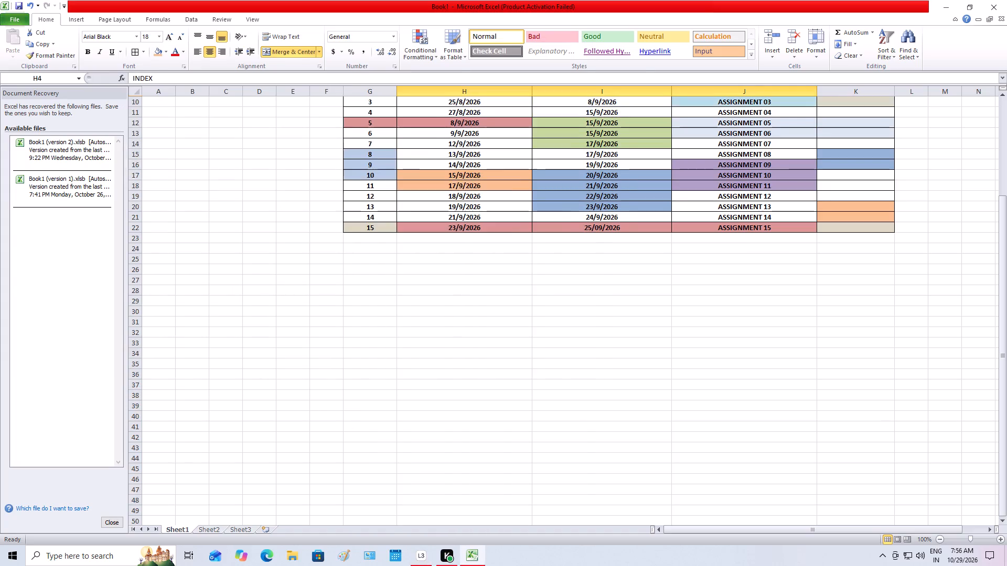
{"action": "scroll", "coordinate": [365, 415], "scroll_direction": "up", "scroll_amount": 2}
{"action": "scroll", "coordinate": [831, 198], "scroll_direction": "up", "scroll_amount": 1}
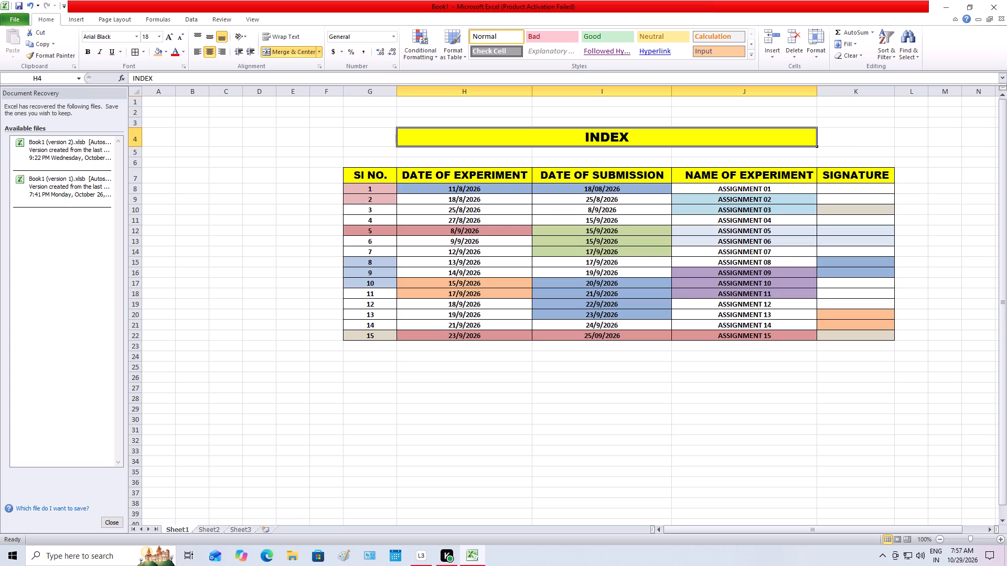
{"action": "scroll", "coordinate": [392, 206], "scroll_direction": "up", "scroll_amount": 1}
{"action": "scroll", "coordinate": [159, 113], "scroll_direction": "down", "scroll_amount": 1}
{"action": "scroll", "coordinate": [160, 115], "scroll_direction": "up", "scroll_amount": 3}
{"action": "left_click_drag", "start_coordinate": [156, 103], "coordinate": [161, 250]}
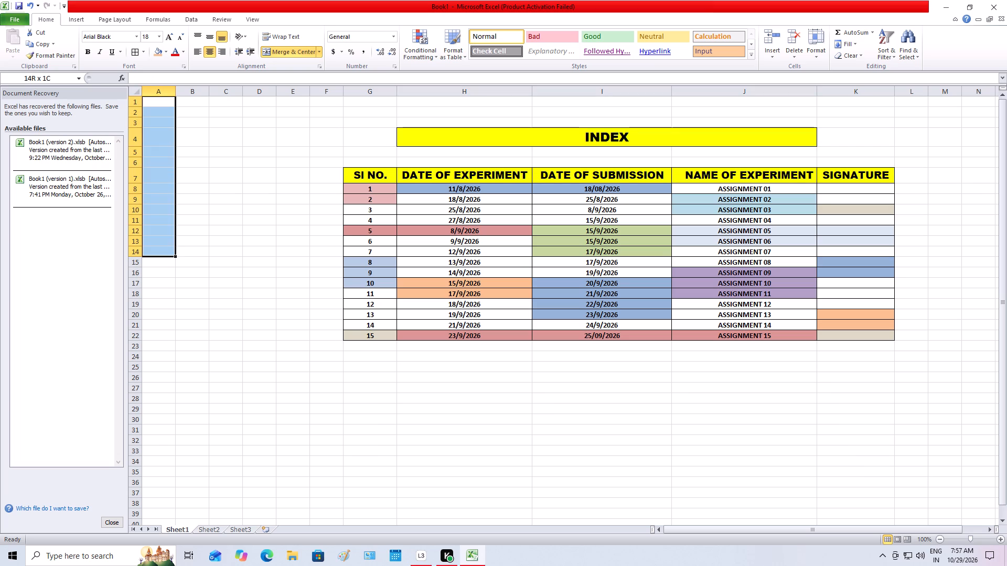
{"action": "left_click_drag", "start_coordinate": [161, 250], "coordinate": [163, 256]}
{"action": "left_click", "coordinate": [167, 54]}
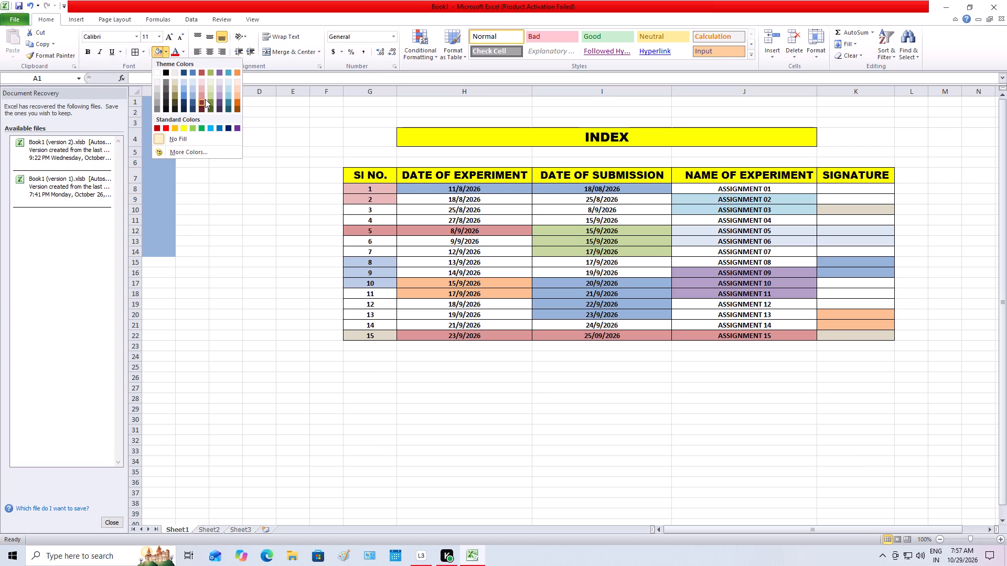
{"action": "left_click", "coordinate": [229, 95]}
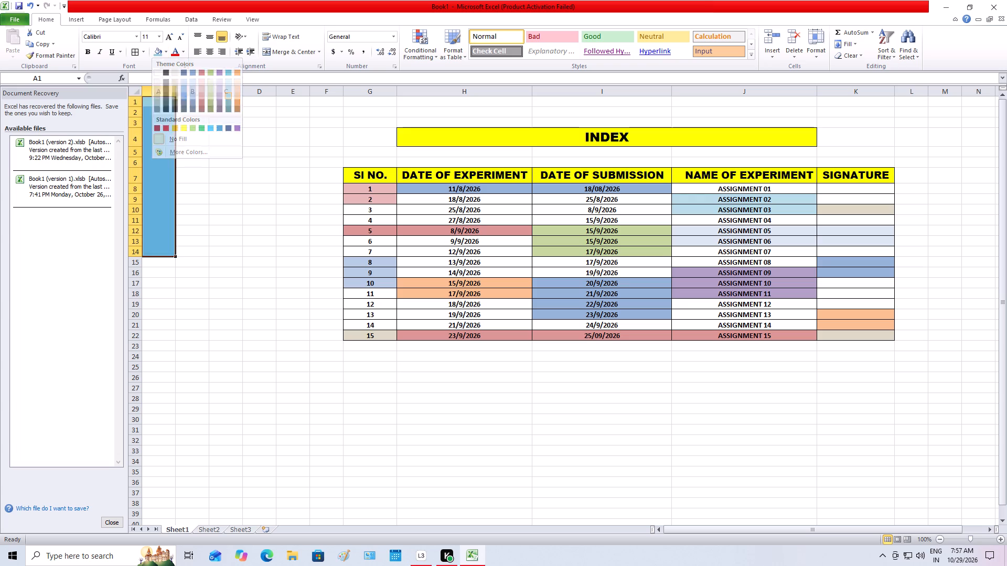
{"action": "left_click", "coordinate": [226, 205]}
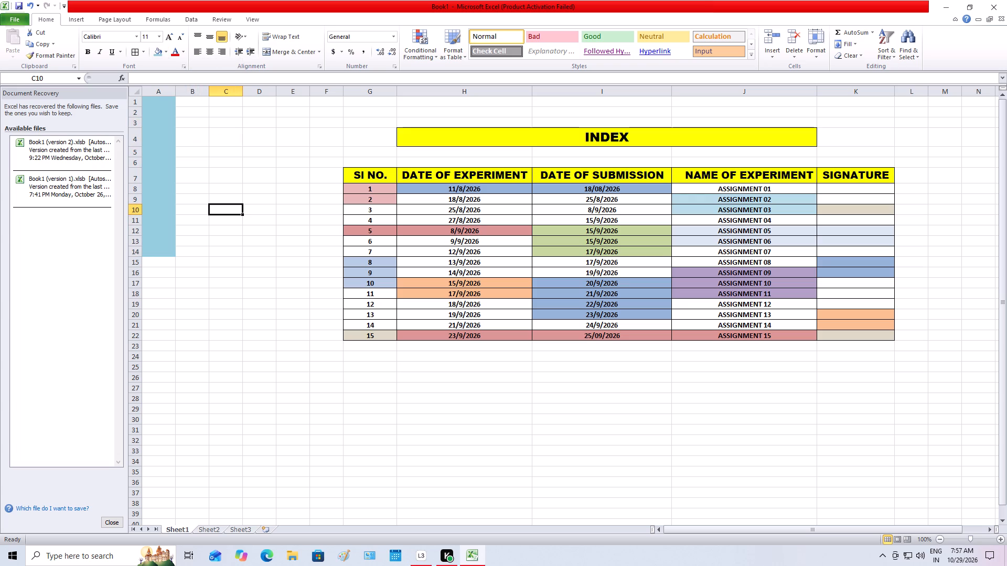
Enter the heading "COMPUTER SOFTWARE ENGINNERING" in cell A1, at the top of the aqua column.
{"action": "left_click", "coordinate": [160, 118]}
{"action": "left_click", "coordinate": [159, 103]}
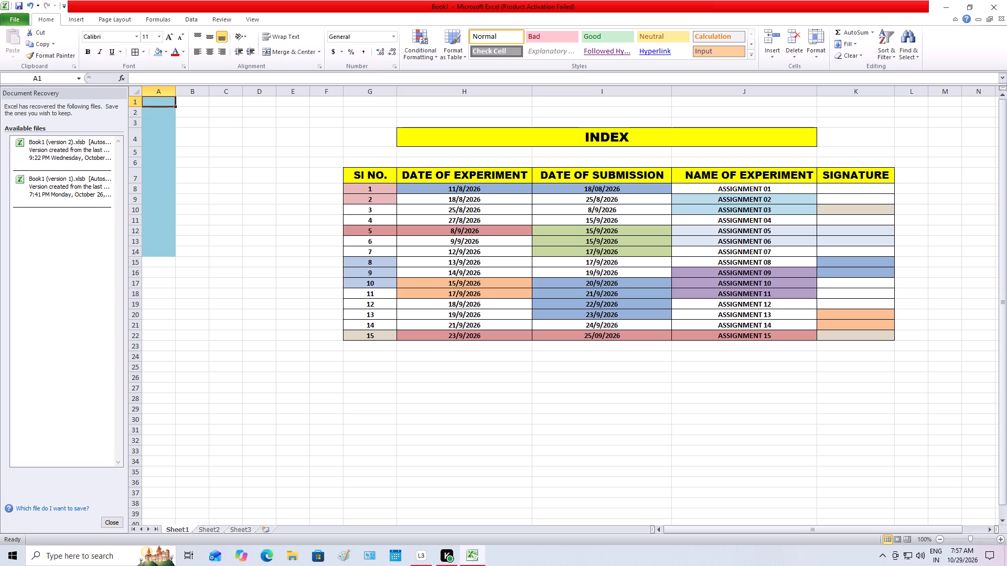
{"action": "key", "text": "shift+c"}
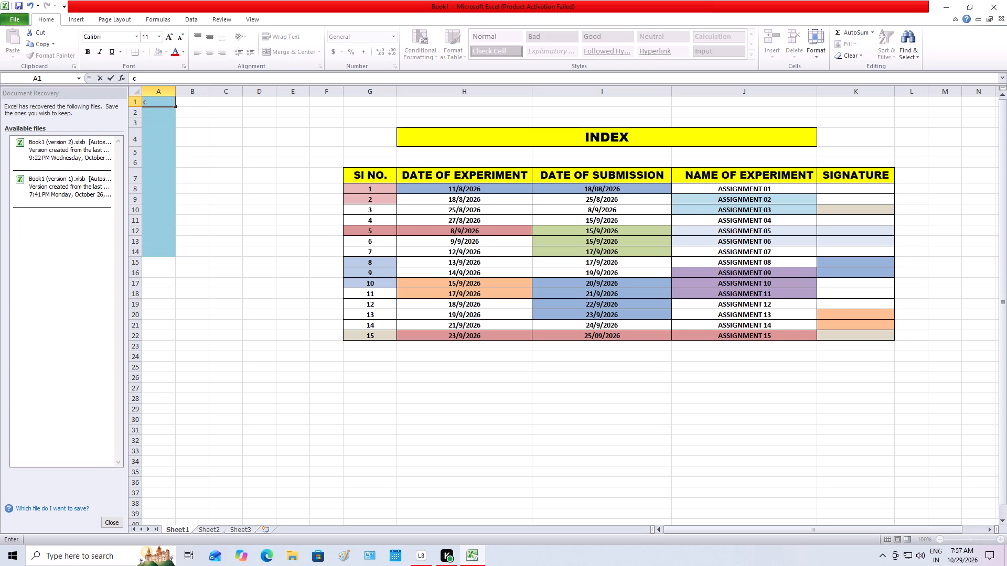
{"action": "key", "text": "Return"}
{"action": "key", "text": "BackSpace"}
{"action": "key", "text": "c"}
{"action": "key", "text": "BackSpace"}
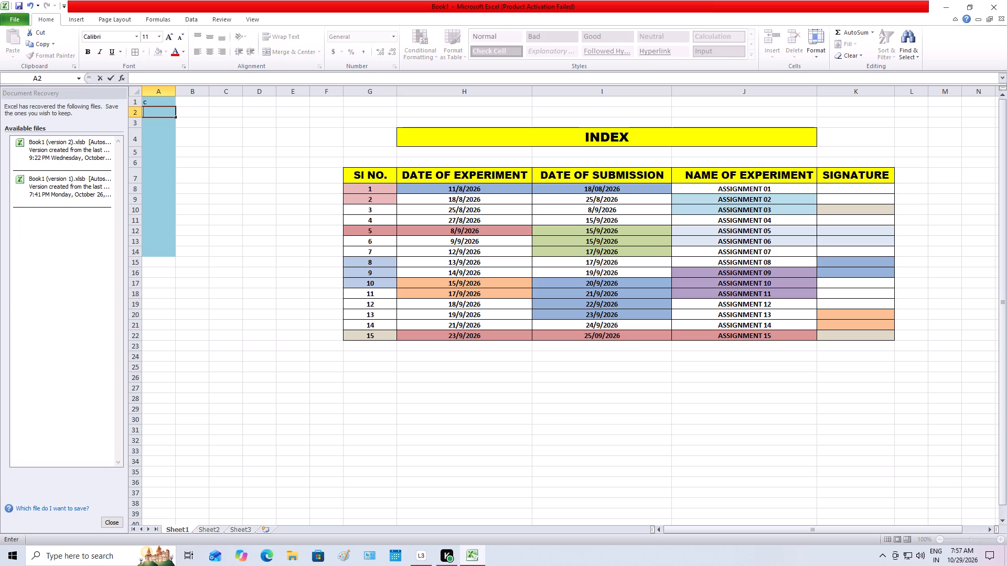
{"action": "key", "text": "BackSpace"}
{"action": "key", "text": "Up"}
{"action": "key", "text": "c"}
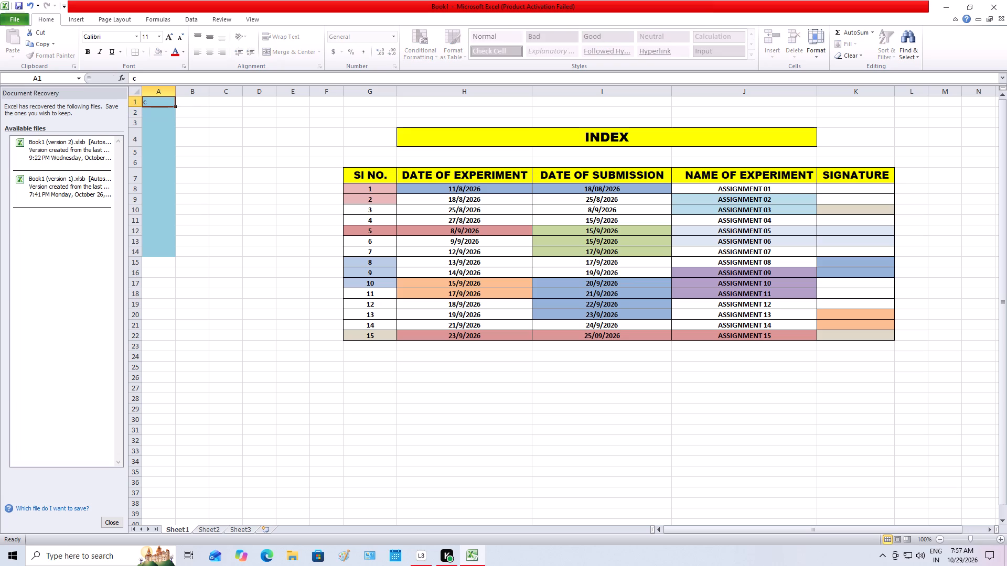
{"action": "type", "text": "OM"}
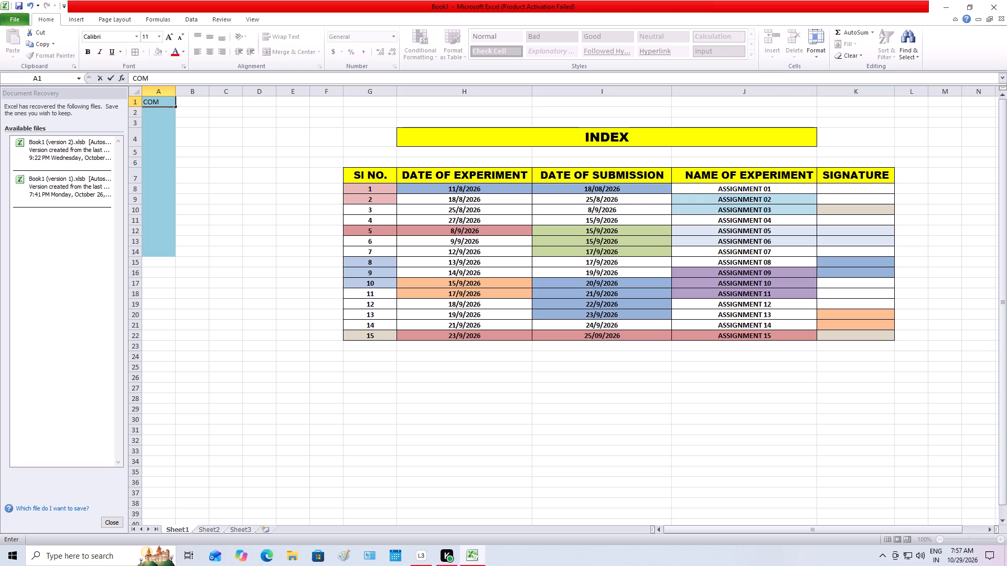
{"action": "type", "text": "PUTER SI"}
{"action": "key", "text": "BackSpace"}
{"action": "type", "text": "OFTWA"}
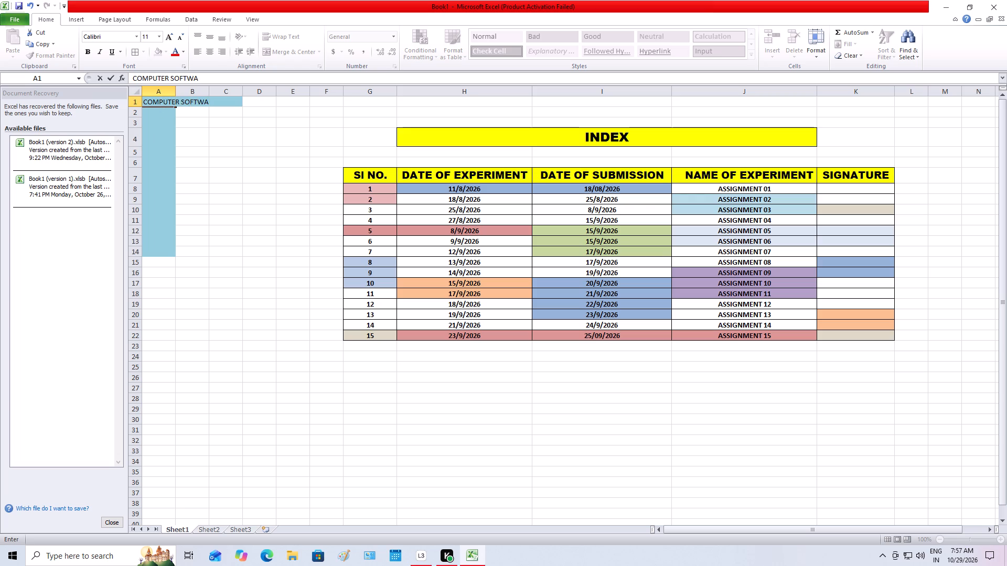
{"action": "type", "text": "RE ENGIMMER"}
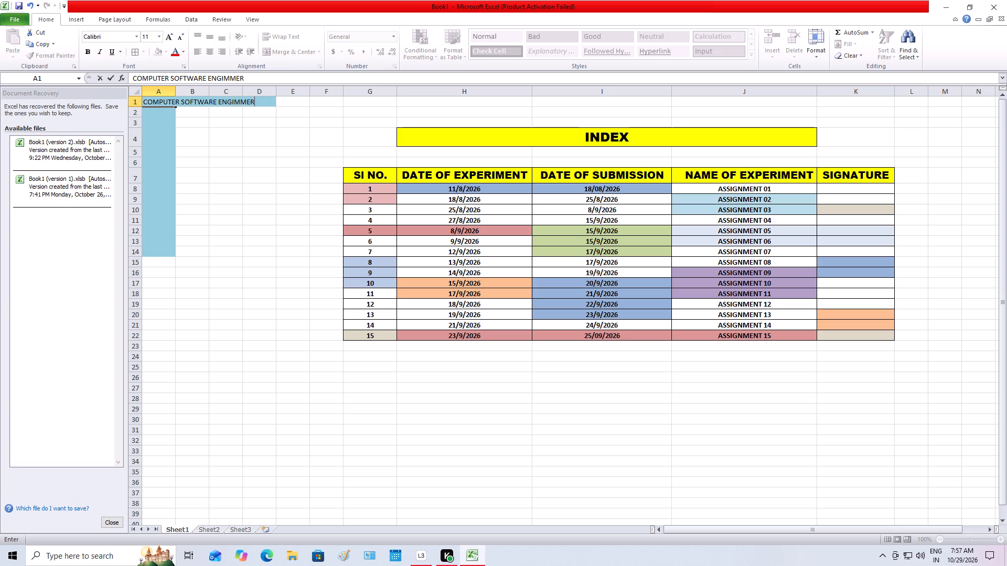
{"action": "key", "text": "BackSpace"}
{"action": "key", "text": "BackSpace"}
{"action": "key", "text": "BackSpace"}
{"action": "key", "text": "BackSpace"}
{"action": "type", "text": "NNERIN"}
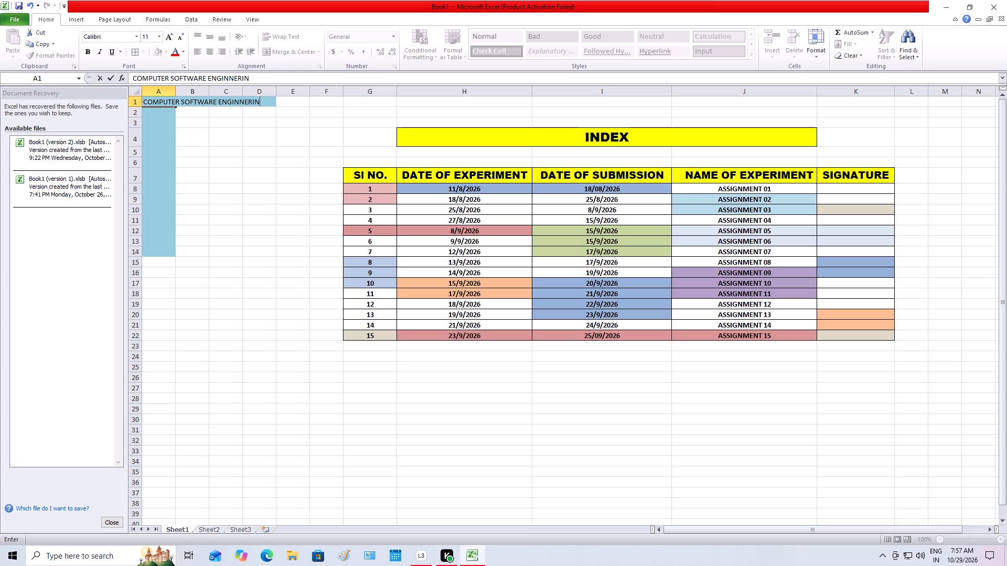
{"action": "key", "text": "g"}
{"action": "key", "text": "space"}
{"action": "left_click", "coordinate": [218, 167]}
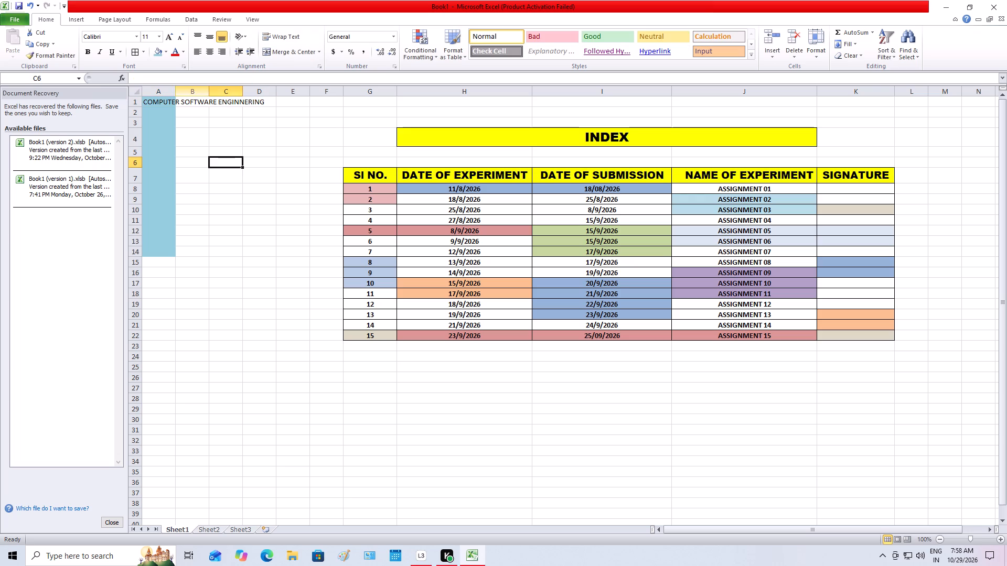
Widen column A so the heading in A1 fits inside its own cell.
{"action": "left_click_drag", "start_coordinate": [177, 90], "coordinate": [267, 91]}
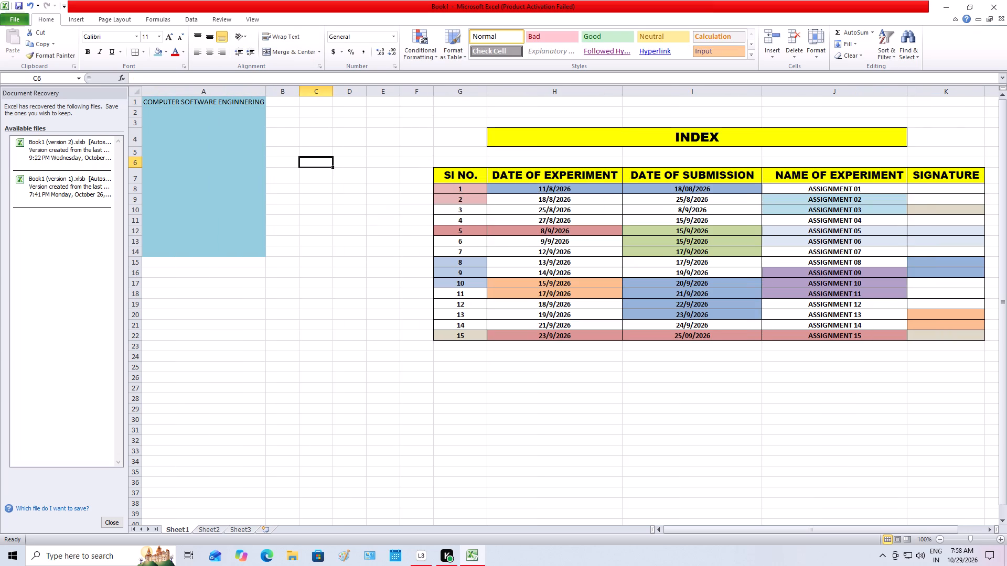
{"action": "scroll", "coordinate": [285, 145], "scroll_direction": "up", "scroll_amount": 2}
{"action": "left_click", "coordinate": [282, 121]}
Add an extra space before SOFTWARE and another before ENGINNERING in the A1 heading.
{"action": "left_click", "coordinate": [199, 101]}
{"action": "left_click", "coordinate": [191, 104]}
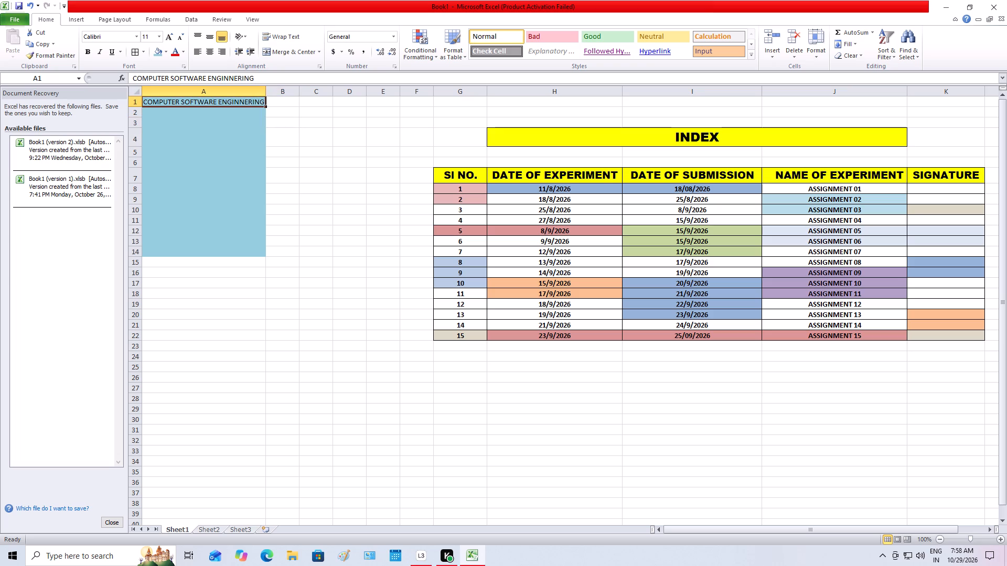
{"action": "double_click", "coordinate": [180, 104]}
{"action": "key", "text": "space"}
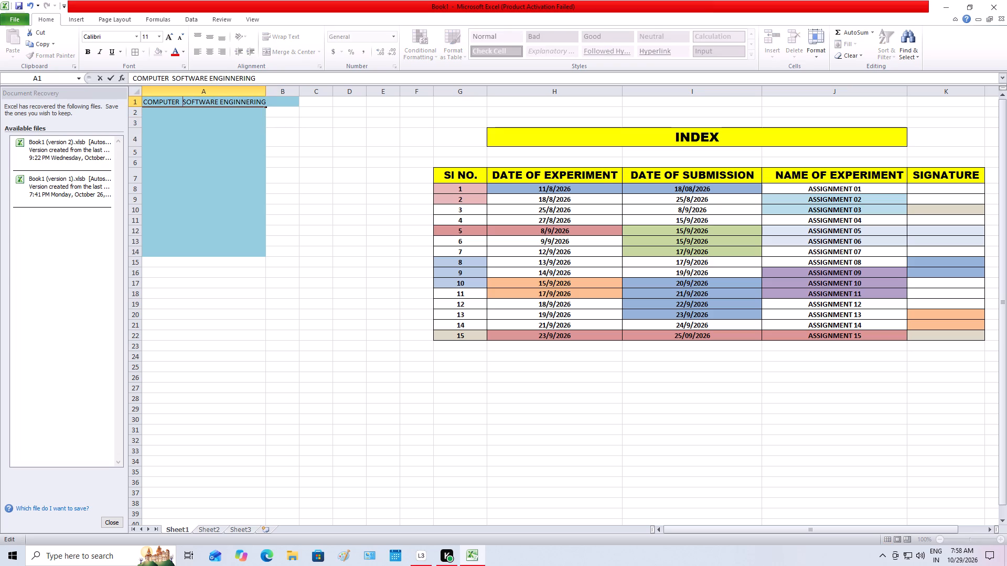
{"action": "left_click", "coordinate": [218, 100]}
{"action": "key", "text": "space"}
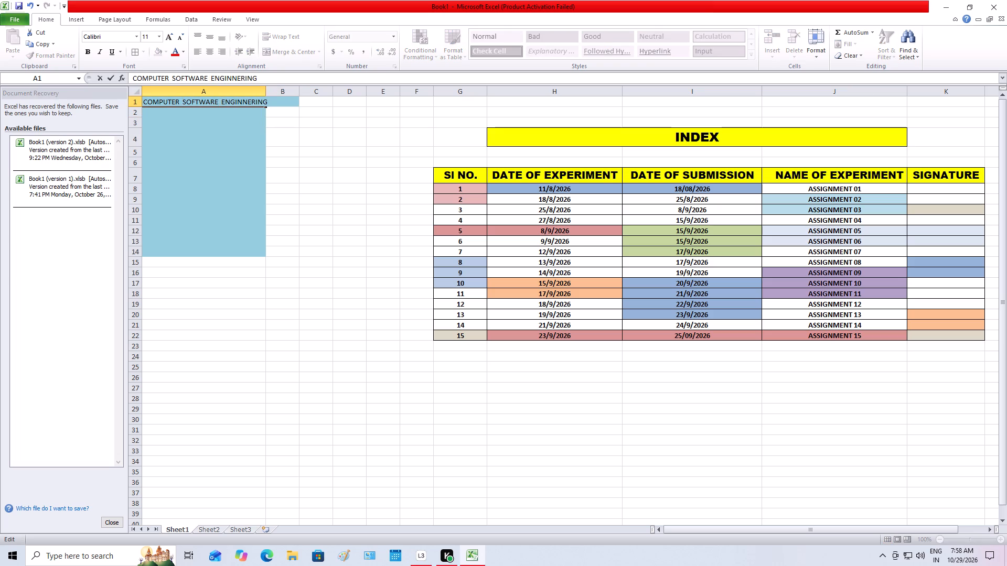
{"action": "left_click", "coordinate": [281, 132]}
Widen column A slightly more to fit the re-spaced heading.
{"action": "left_click_drag", "start_coordinate": [262, 92], "coordinate": [272, 93]}
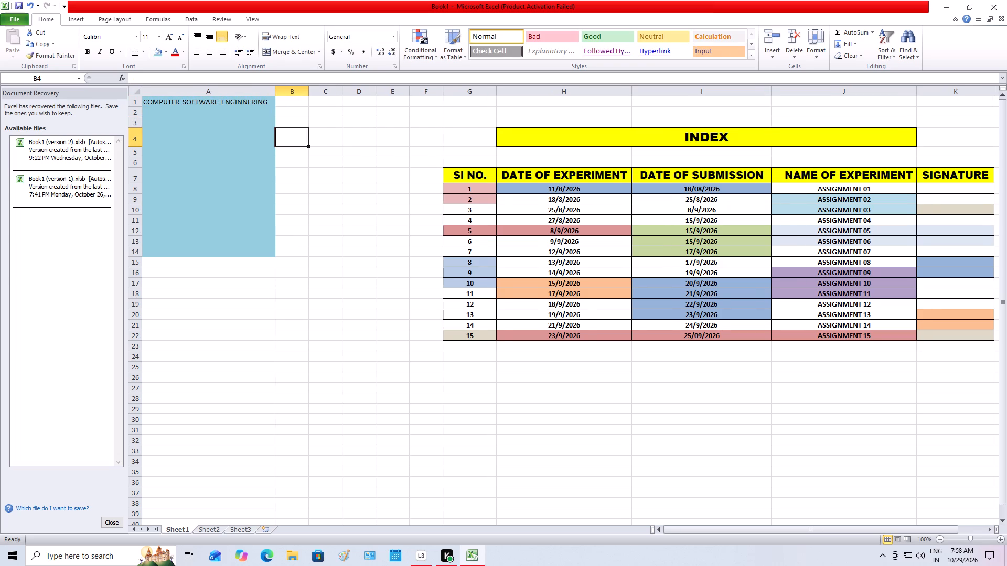
Apply borders to all the aqua-filled cells A1:A14.
{"action": "left_click_drag", "start_coordinate": [161, 99], "coordinate": [200, 247]}
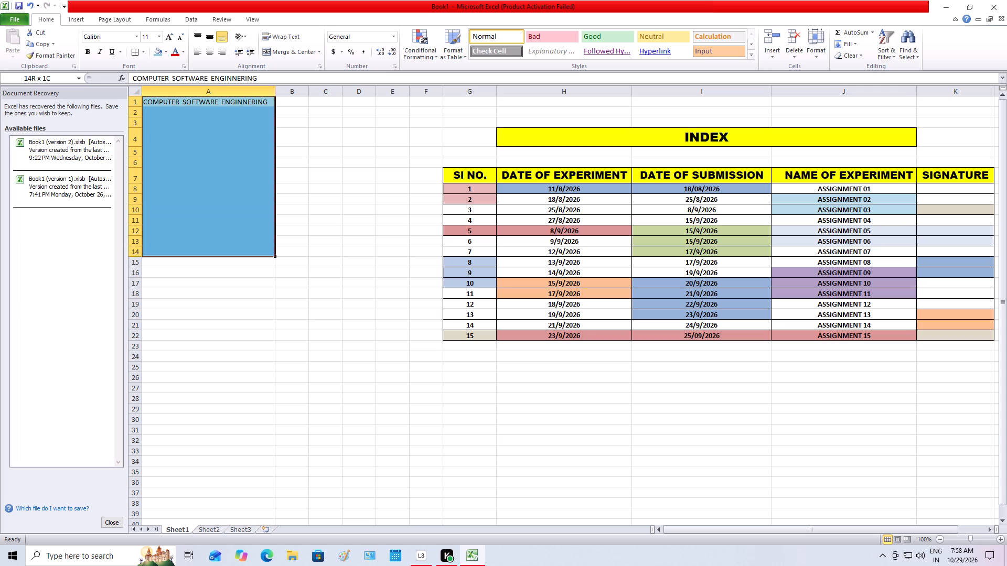
{"action": "left_click_drag", "start_coordinate": [200, 247], "coordinate": [200, 253]}
{"action": "left_click", "coordinate": [135, 56]}
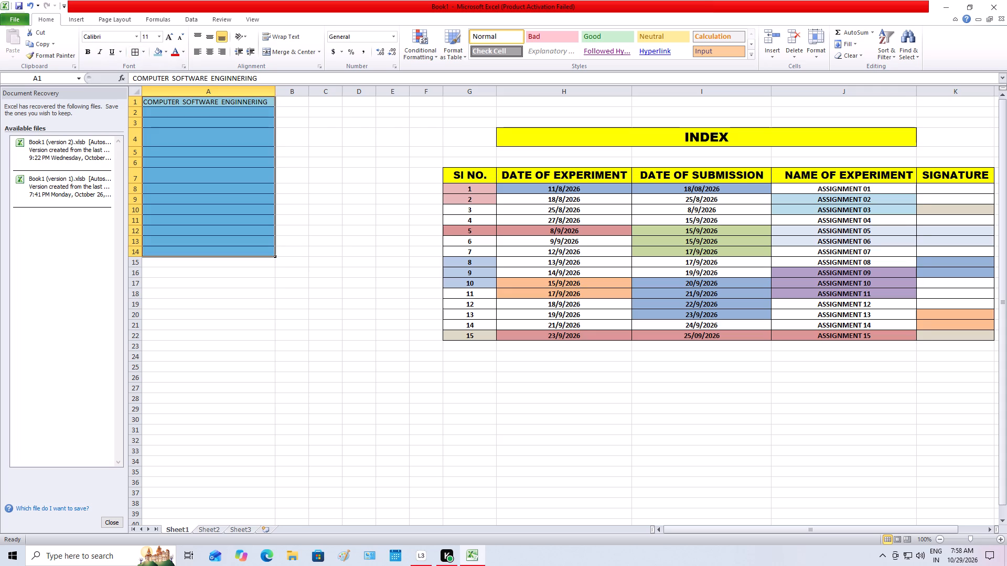
Change the font of the aqua cells A1:A14 to Arial Black.
{"action": "left_click_drag", "start_coordinate": [90, 52], "coordinate": [97, 54]}
{"action": "left_click", "coordinate": [138, 36]}
{"action": "left_click", "coordinate": [120, 106]}
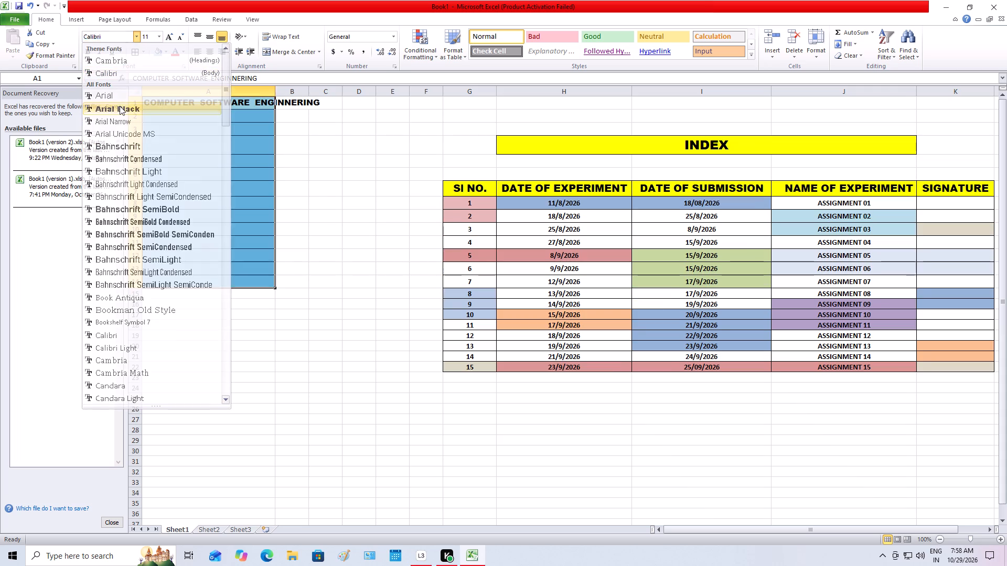
{"action": "left_click", "coordinate": [316, 173]}
Widen column A until the Arial Black heading in A1 fits inside its own cell.
{"action": "left_click_drag", "start_coordinate": [276, 91], "coordinate": [306, 92]}
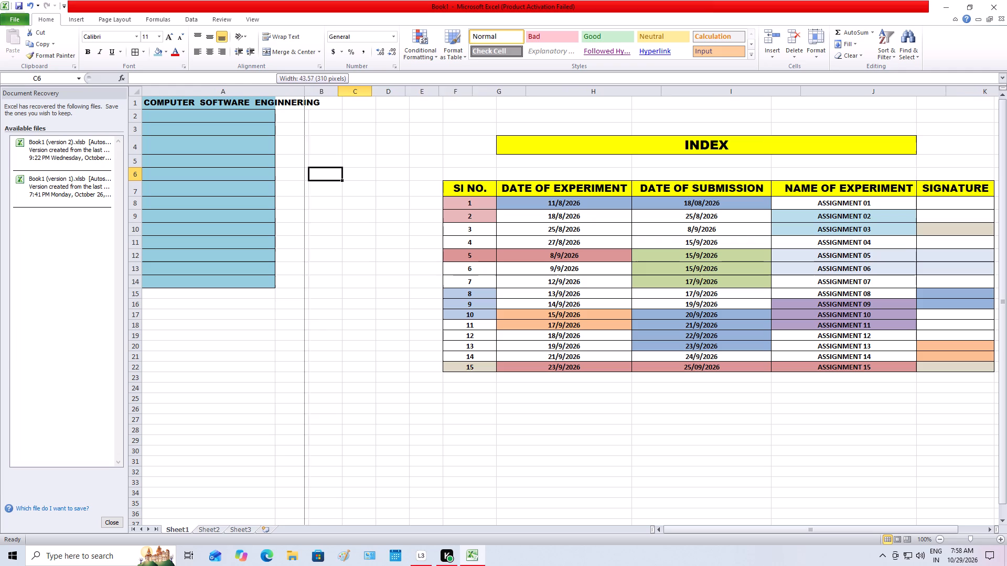
{"action": "left_click_drag", "start_coordinate": [306, 92], "coordinate": [322, 102]}
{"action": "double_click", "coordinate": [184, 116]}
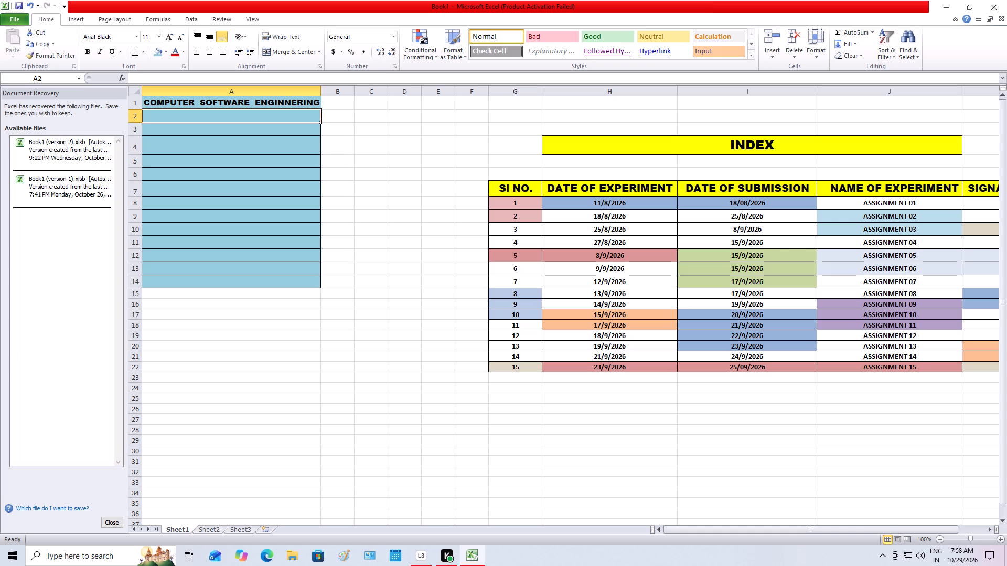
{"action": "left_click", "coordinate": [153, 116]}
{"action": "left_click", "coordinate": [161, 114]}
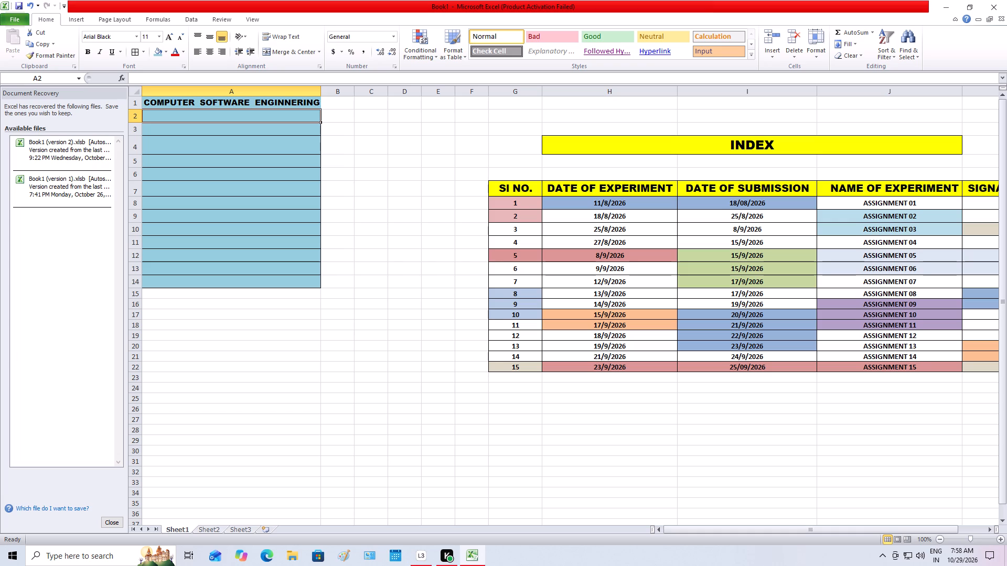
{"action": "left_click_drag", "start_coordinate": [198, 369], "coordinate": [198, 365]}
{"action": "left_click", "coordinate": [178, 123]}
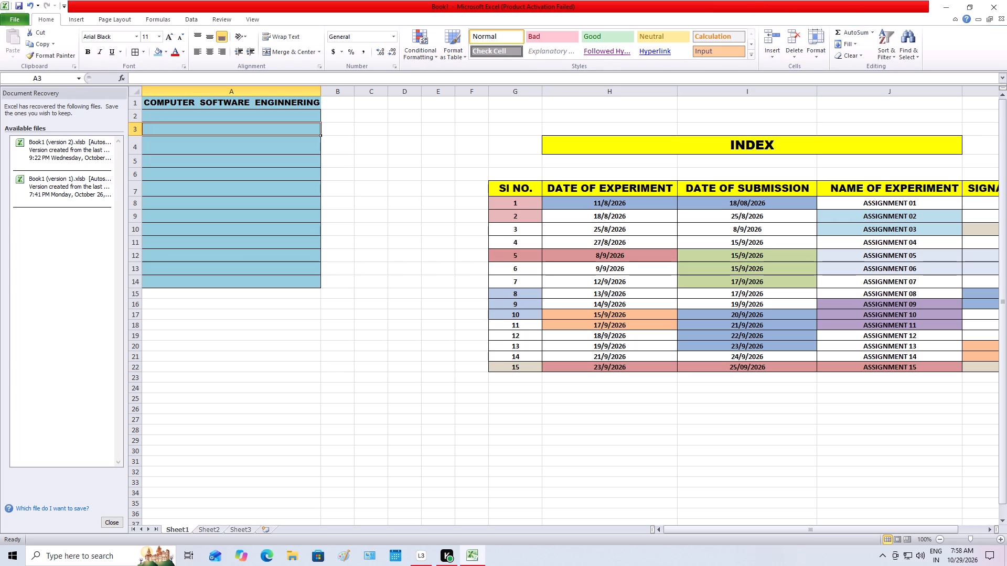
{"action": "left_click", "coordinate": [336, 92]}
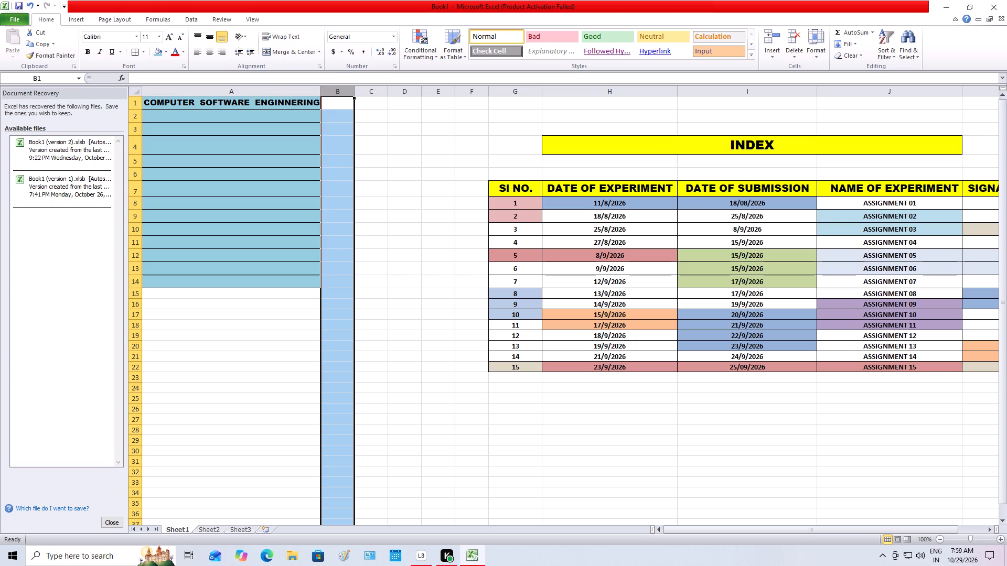
Enter COMPILER DESIGN in cell A2, below the COMPUTER SOFTWARE ENGINNERING heading.
{"action": "left_click", "coordinate": [181, 115]}
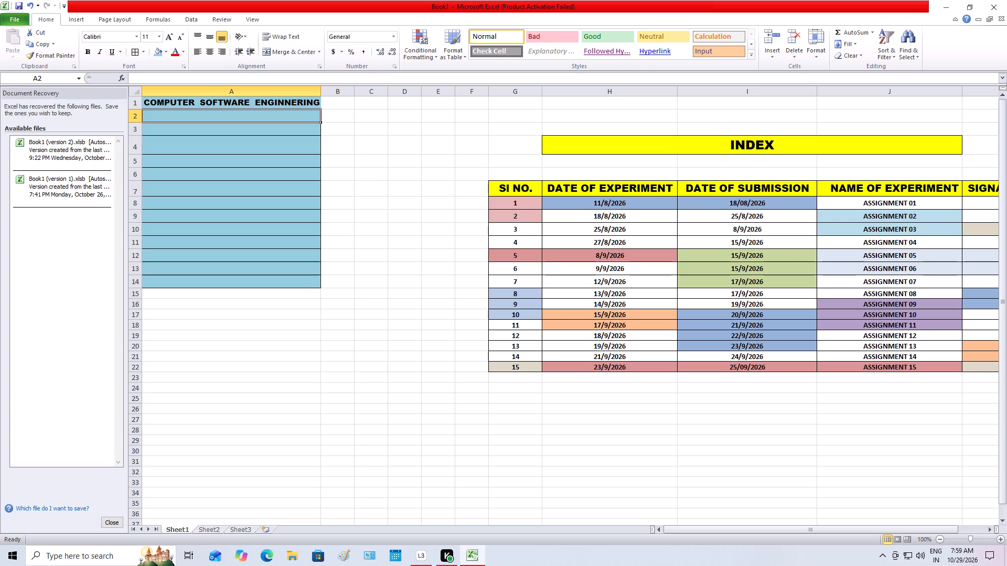
{"action": "left_click", "coordinate": [174, 113]}
{"action": "type", "text": "COMPILER"}
{"action": "key", "text": "space"}
{"action": "type", "text": "DESIGN"}
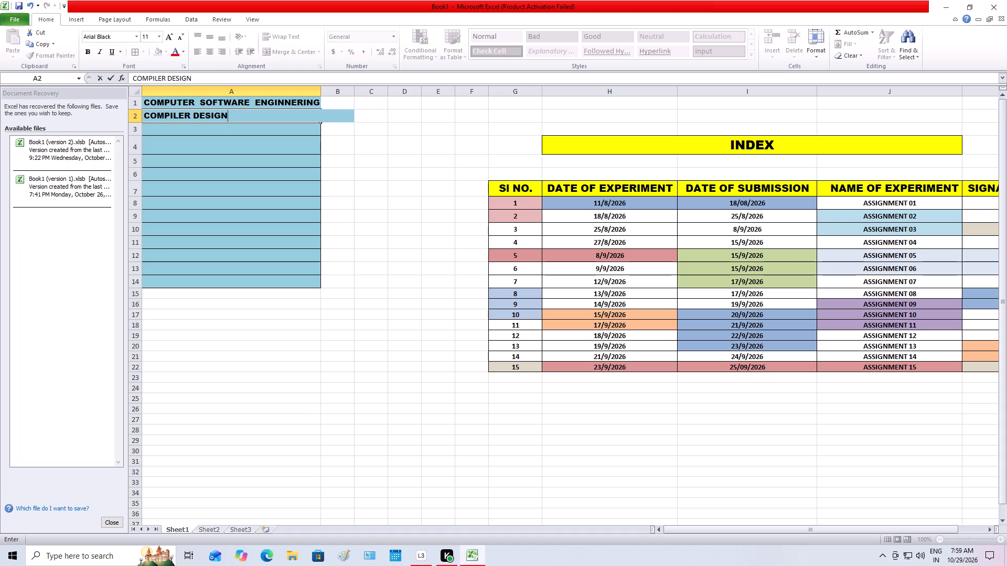
{"action": "key", "text": "Down"}
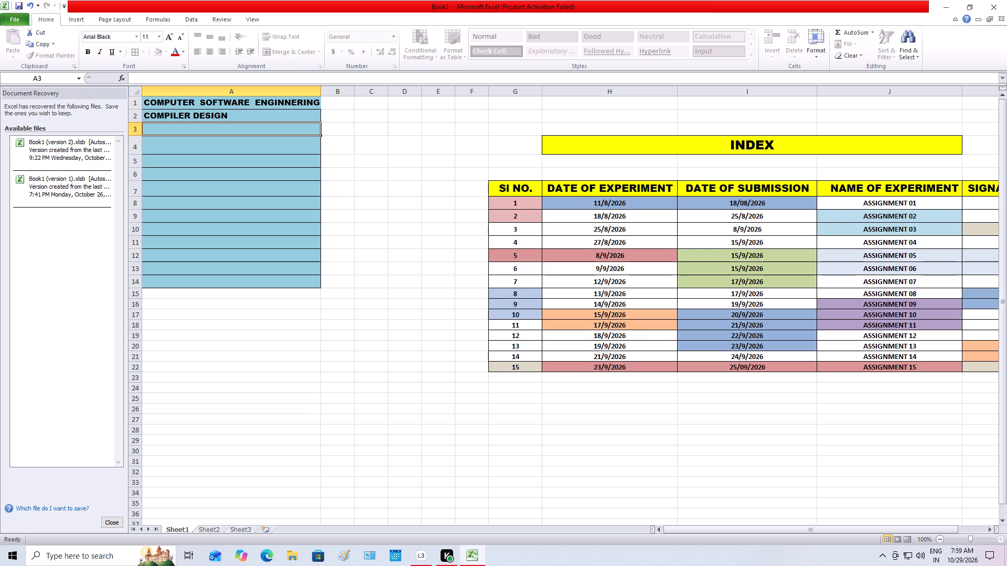
Enter ARTIFICIAL INTELLIGANCE in cell A3.
{"action": "type", "text": "ARTI"}
{"action": "type", "text": "FICIA"}
{"action": "type", "text": "L INTE"}
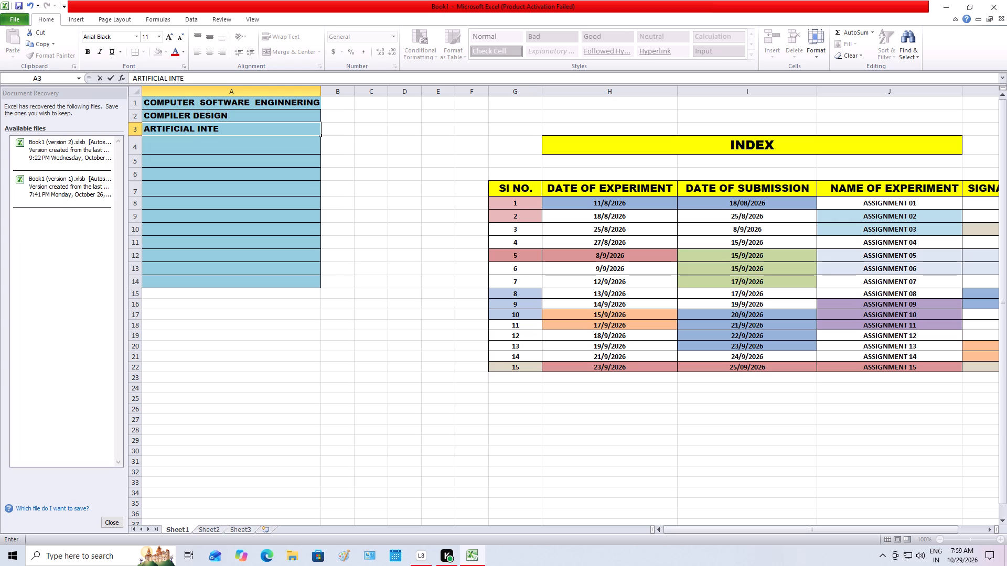
{"action": "type", "text": "LL"}
{"action": "type", "text": "IGAN"}
{"action": "type", "text": "CE"}
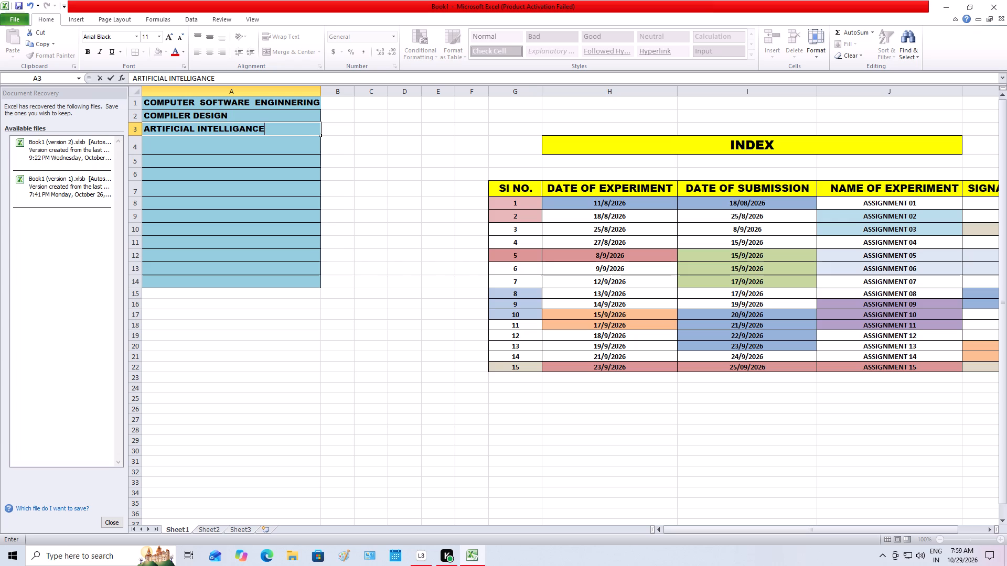
{"action": "key", "text": "Left"}
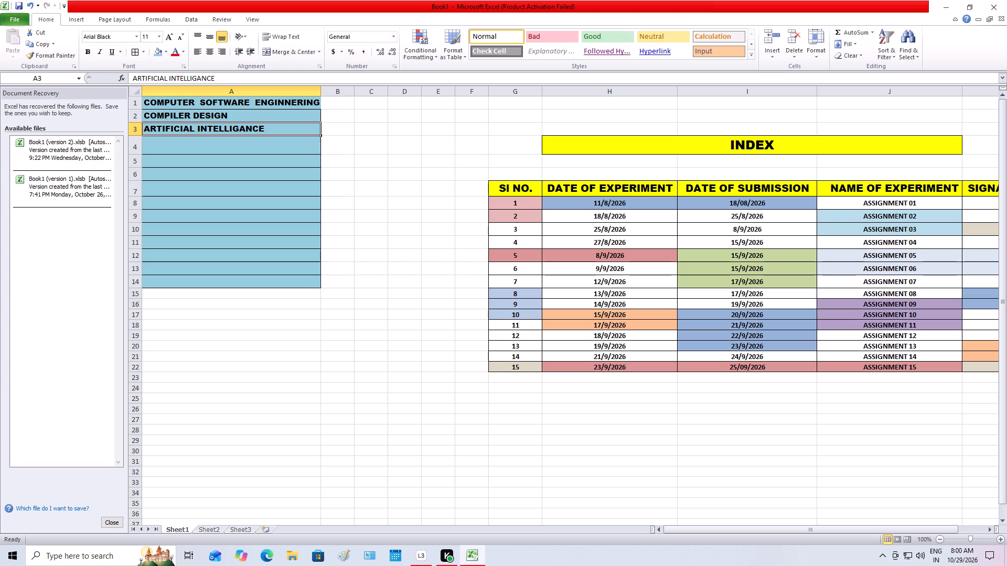
{"action": "key", "text": "Left"}
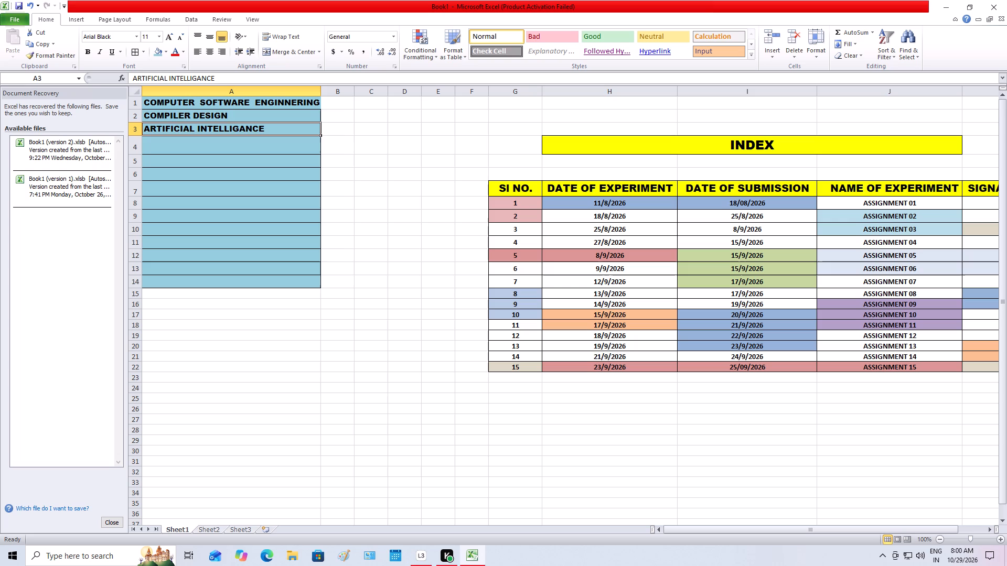
Delete one L from the second word in A3 so the entry reads ARTIFICIAL INTELIGANCE.
{"action": "double_click", "coordinate": [234, 125]}
{"action": "double_click", "coordinate": [228, 132]}
{"action": "key", "text": "BackSpace"}
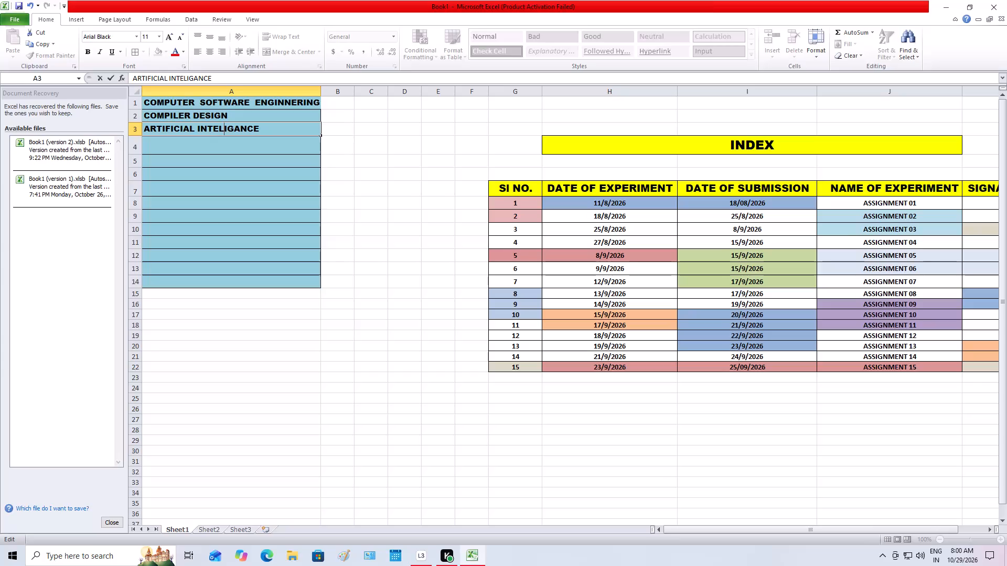
{"action": "key", "text": "Right"}
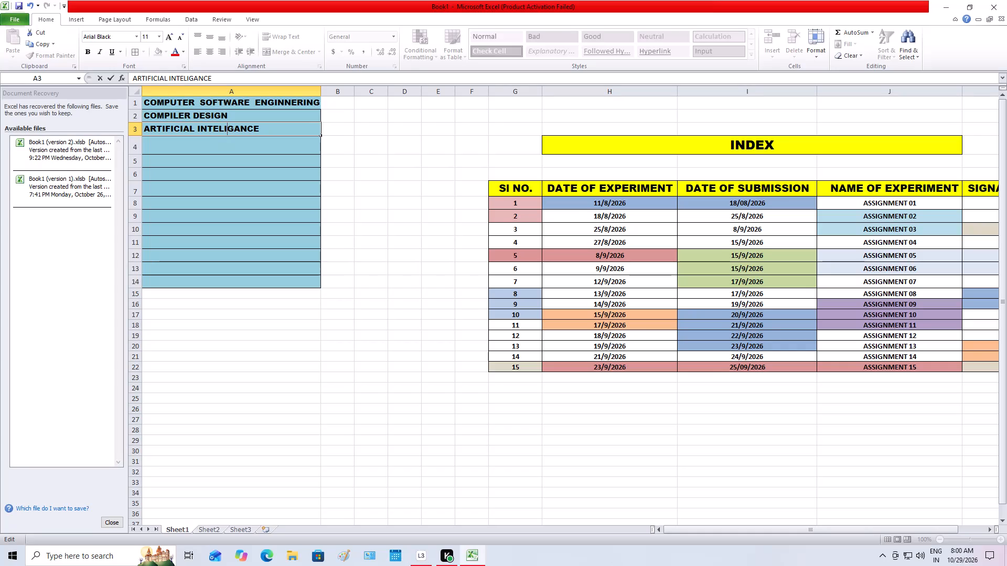
{"action": "key", "text": "Down"}
{"action": "key", "text": "Down"}
{"action": "key", "text": "Down"}
{"action": "key", "text": "Up"}
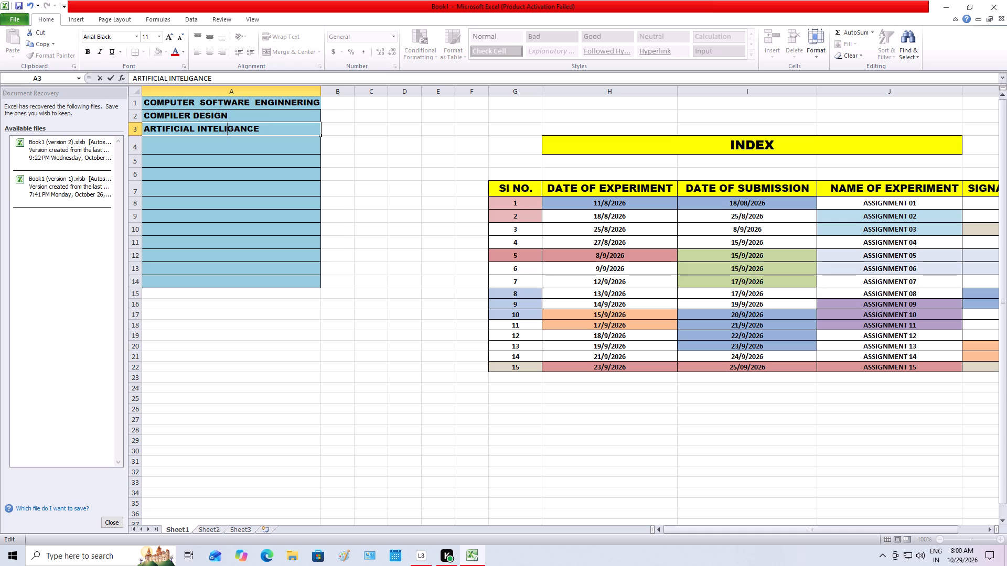
{"action": "left_click", "coordinate": [258, 160]}
Enter OBJECTED ORIENTED PROGRAMME in cell A4 and move on to cell A5.
{"action": "left_click", "coordinate": [262, 146]}
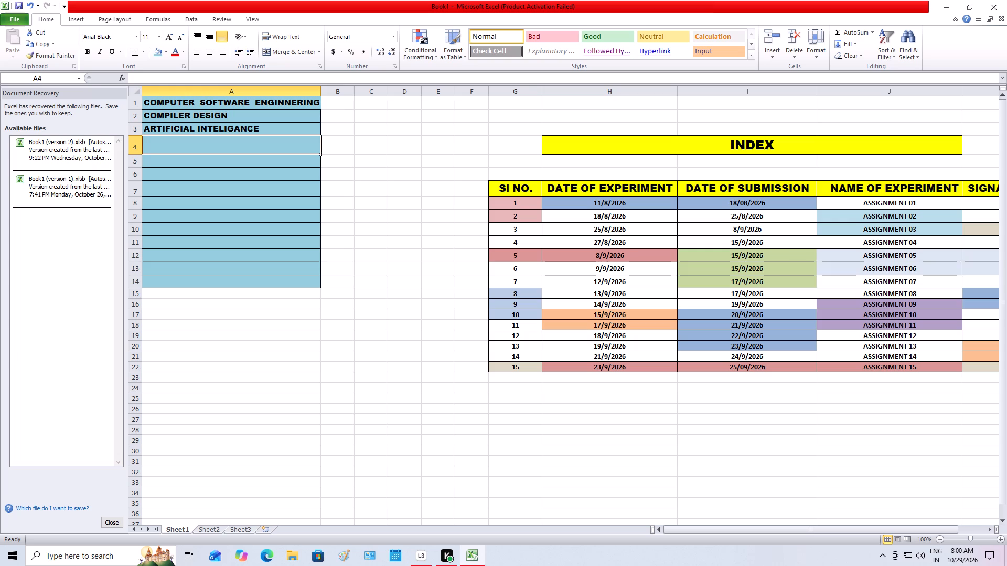
{"action": "type", "text": "OBJECTE"}
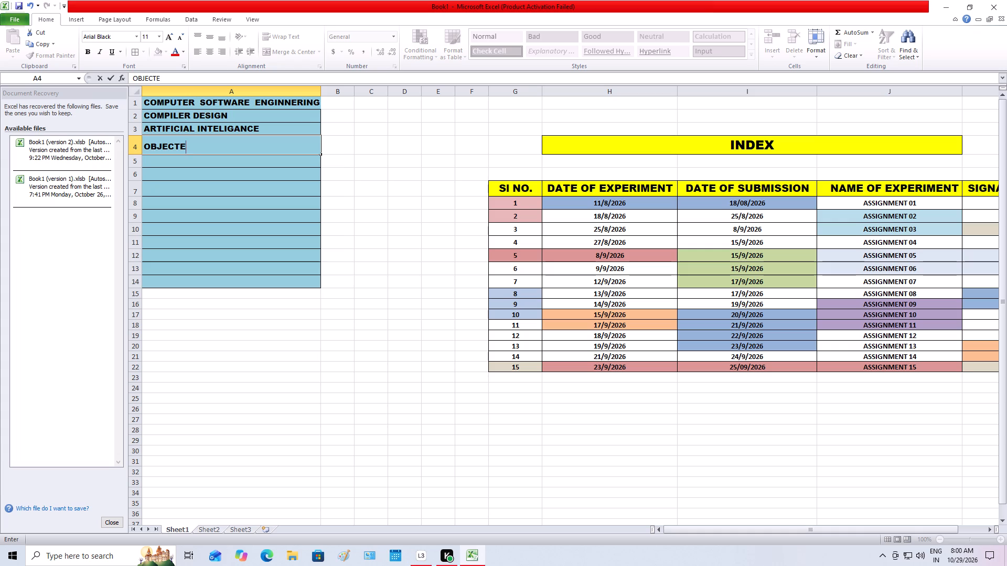
{"action": "key", "text": "d"}
{"action": "key", "text": "space"}
{"action": "type", "text": "ORIENTED"}
{"action": "key", "text": "space"}
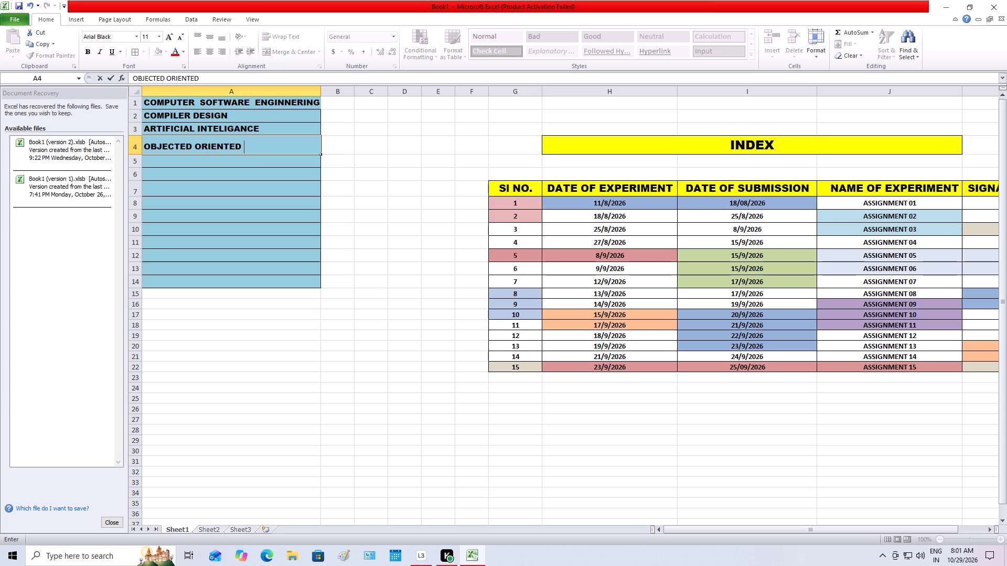
{"action": "type", "text": "PRO"}
{"action": "type", "text": "GRA"}
{"action": "key", "text": "m"}
{"action": "key", "text": "m"}
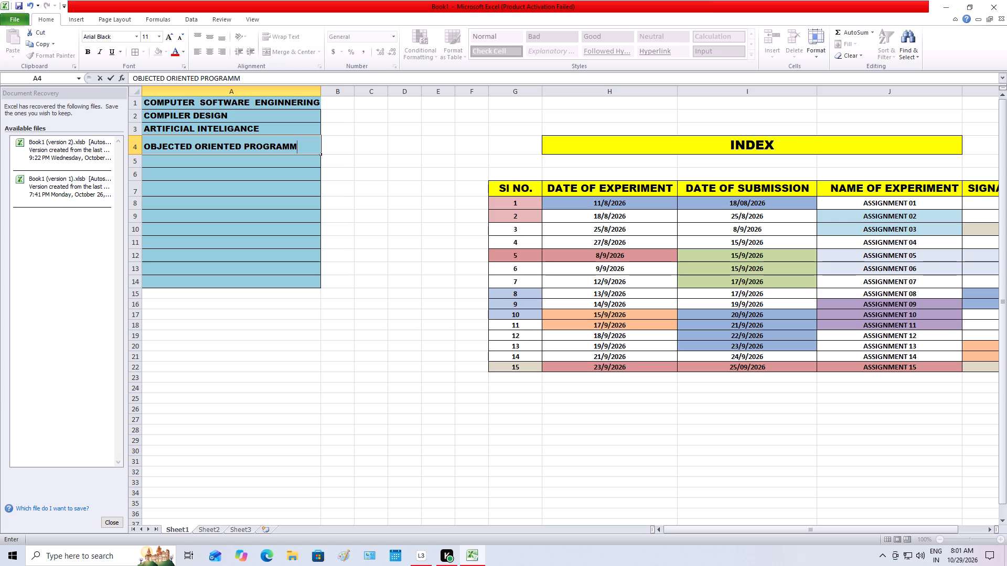
{"action": "key", "text": "e"}
{"action": "key", "text": "Down"}
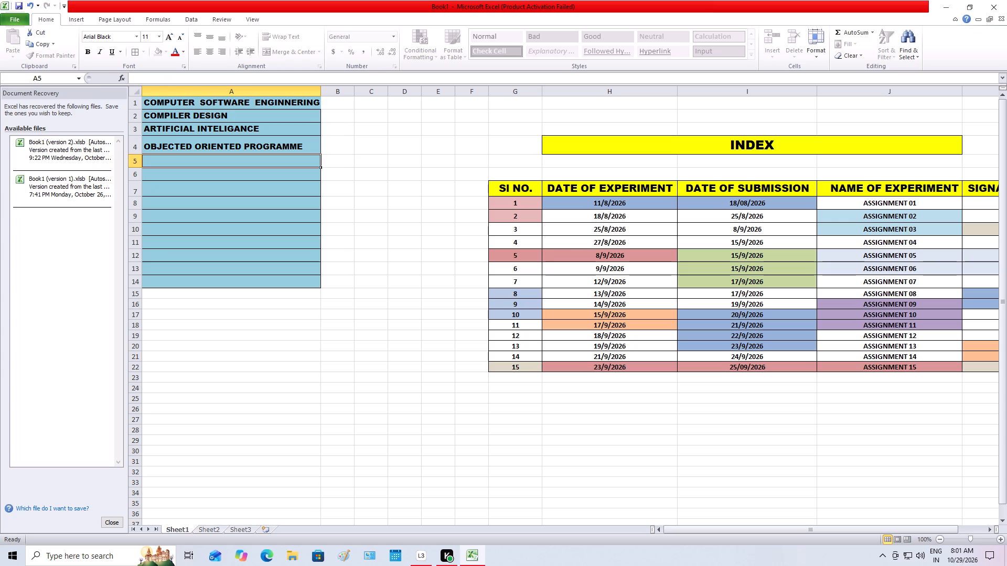
{"action": "key", "text": "Up"}
{"action": "key", "text": "Down"}
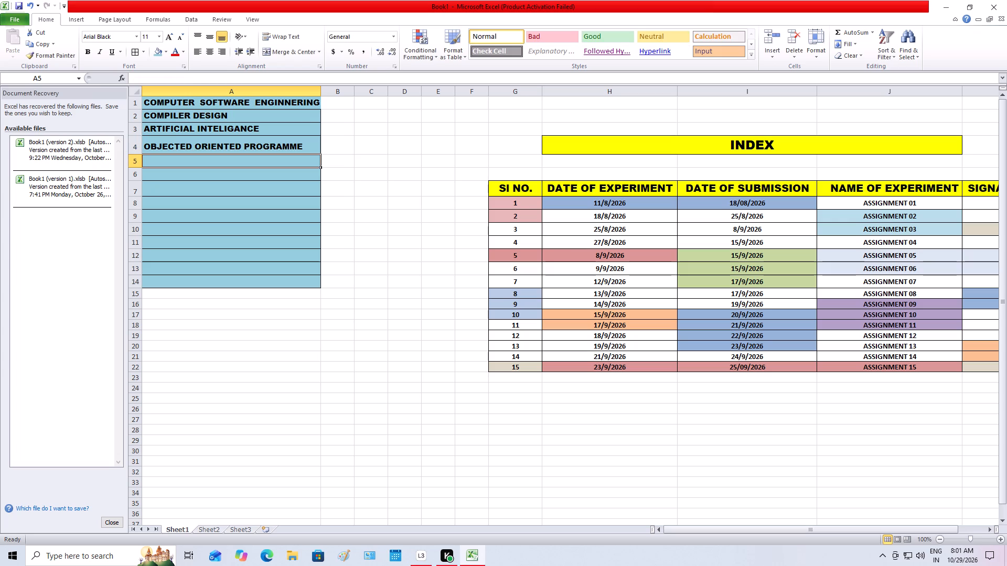
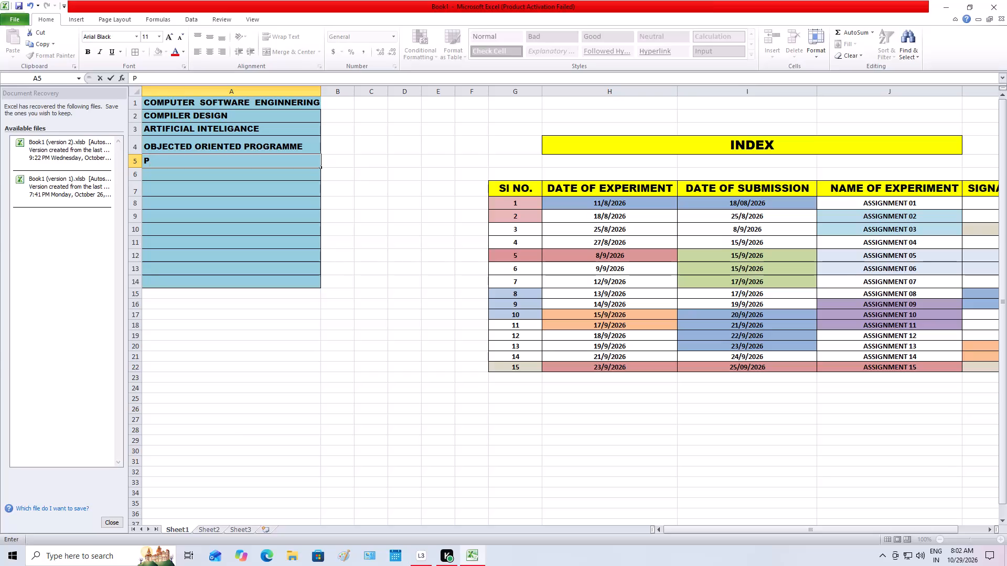
Enter PYTHON in cell A5, below OBJECTED ORIENTED PROGRAMME in the subject column.
{"action": "type", "text": "YTHO"}
{"action": "key", "text": "n"}
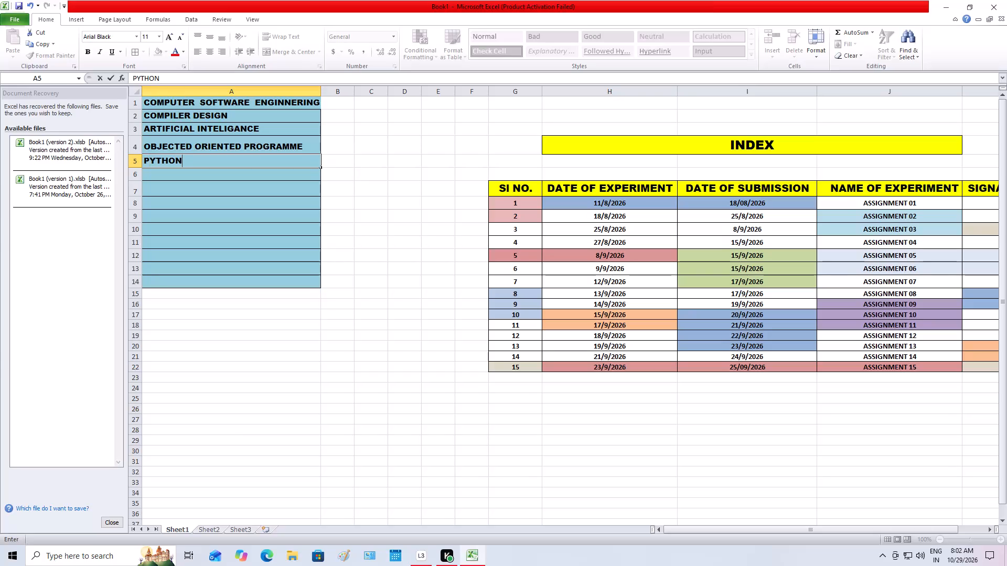
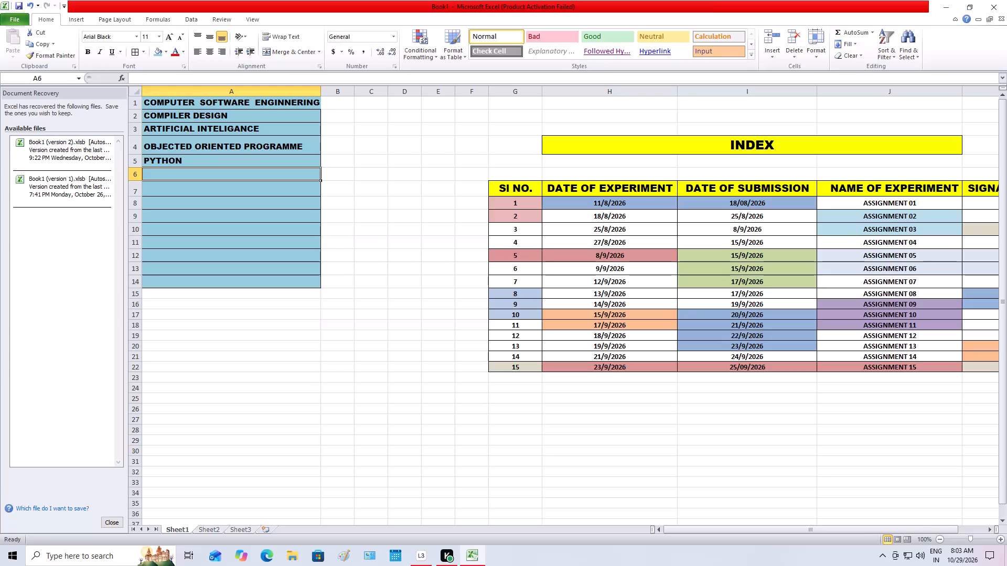
Enter C PROGRAMMING in cell A6, below PYTHON in the subject column.
{"action": "type", "text": "C"}
{"action": "key", "text": "space"}
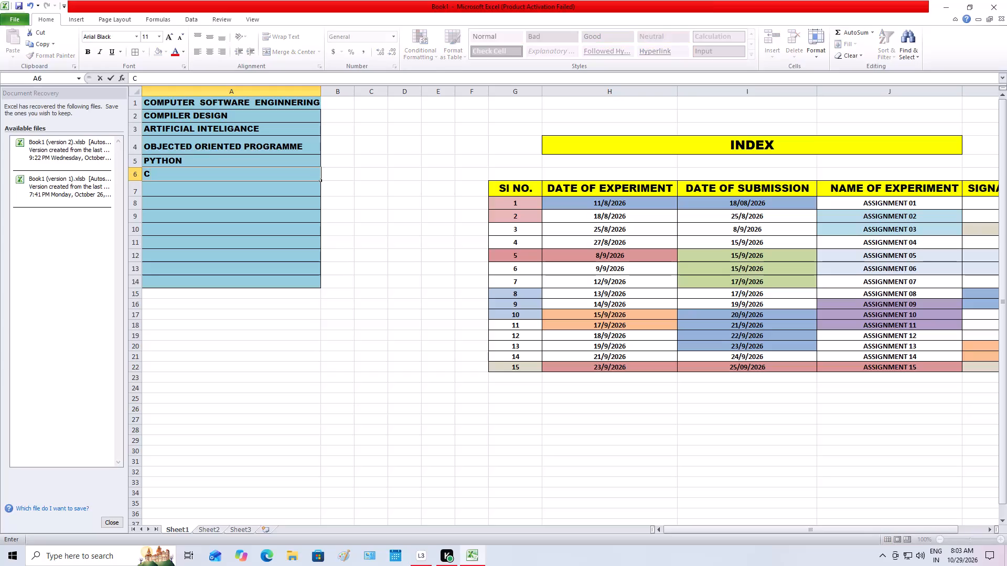
{"action": "key", "text": "bracketleft"}
{"action": "key", "text": "r"}
{"action": "key", "text": "BackSpace"}
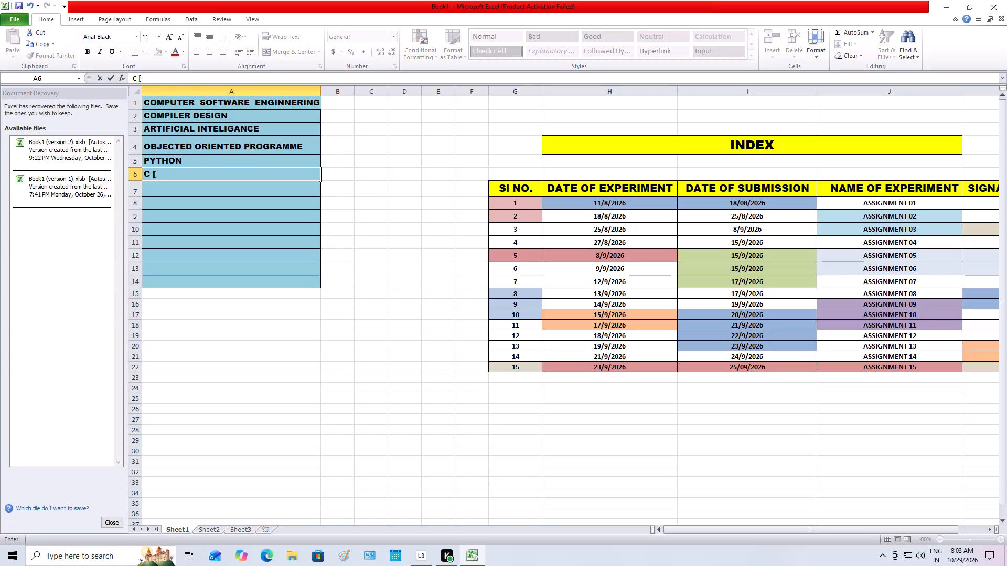
{"action": "key", "text": "BackSpace"}
{"action": "type", "text": "PROGRAMMING"}
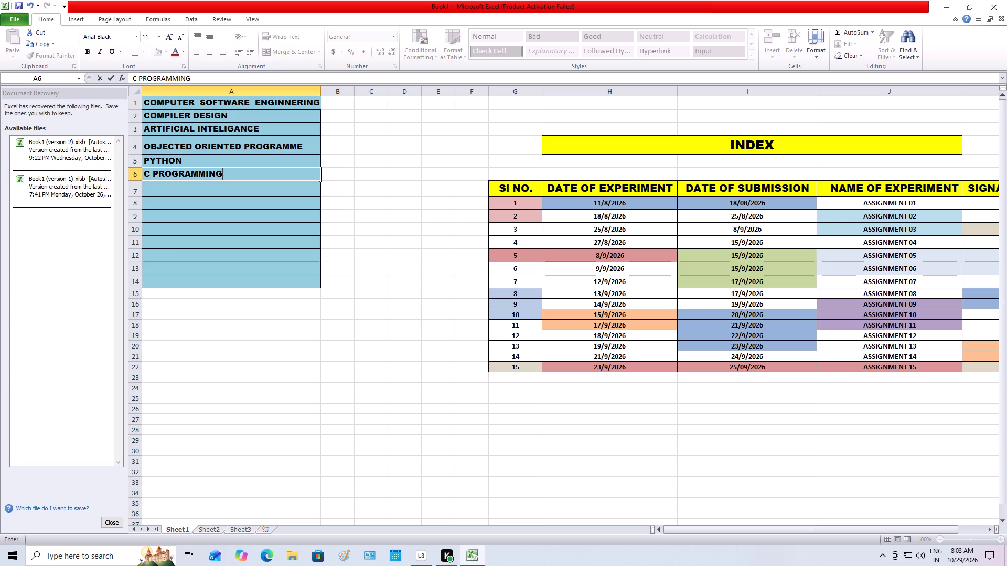
{"action": "key", "text": "Right"}
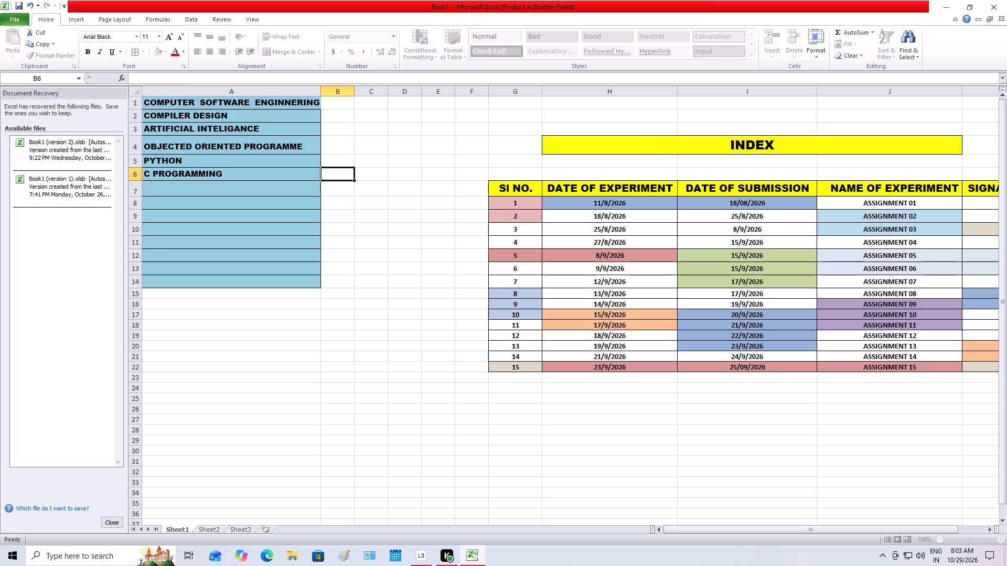
Enter ECONOMICS in cell A7, below C PROGRAMMING in the subject column.
{"action": "key", "text": "Left"}
{"action": "key", "text": "Down"}
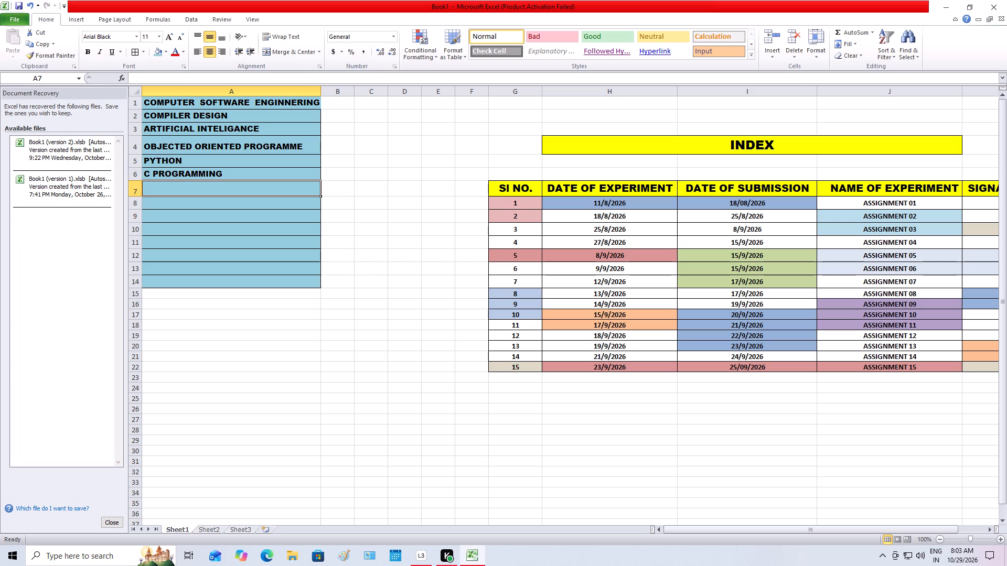
{"action": "key", "text": "v"}
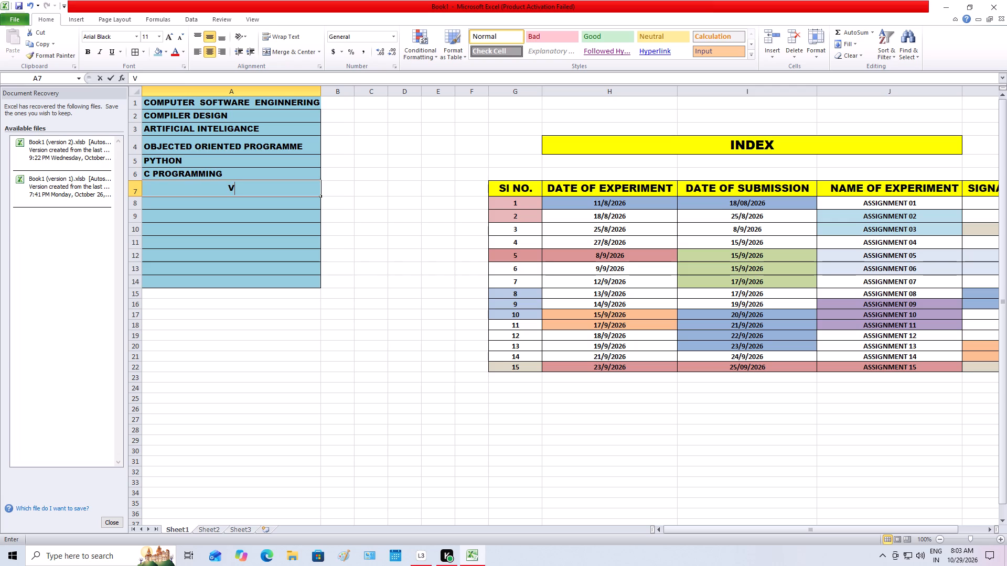
{"action": "key", "text": "BackSpace"}
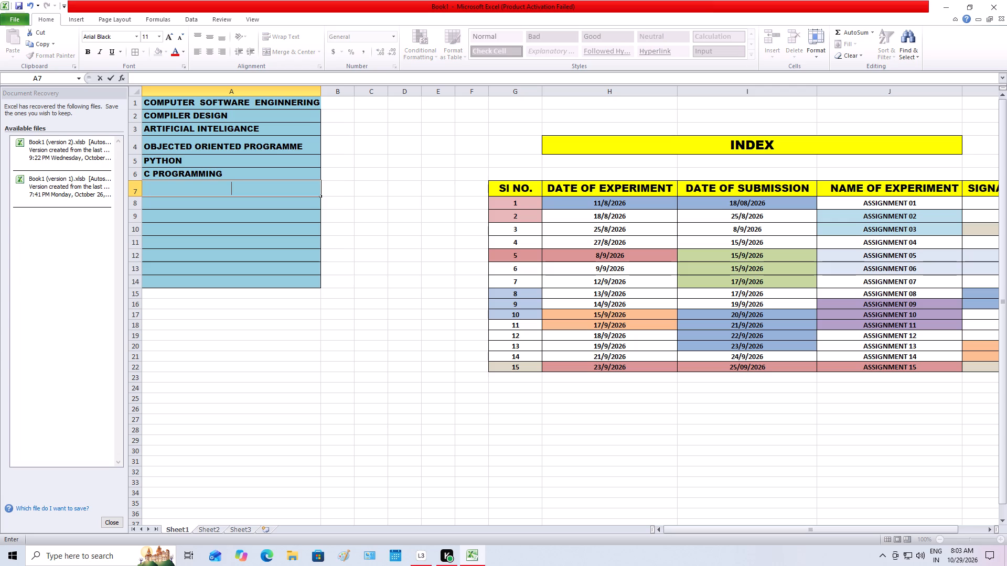
{"action": "type", "text": "EC"}
{"action": "key", "text": "o"}
{"action": "type", "text": "NOMI"}
{"action": "type", "text": "CS"}
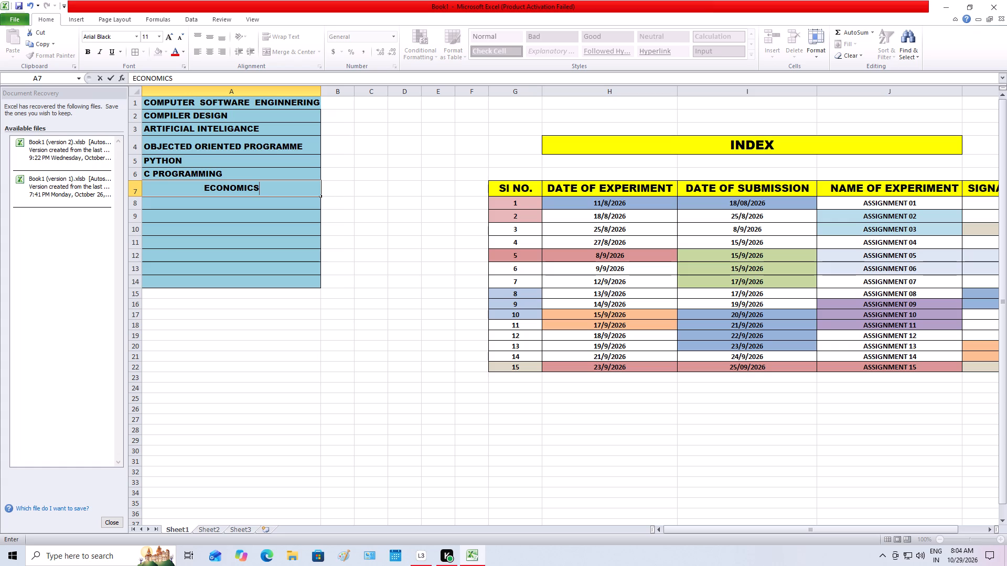
{"action": "key", "text": "Down"}
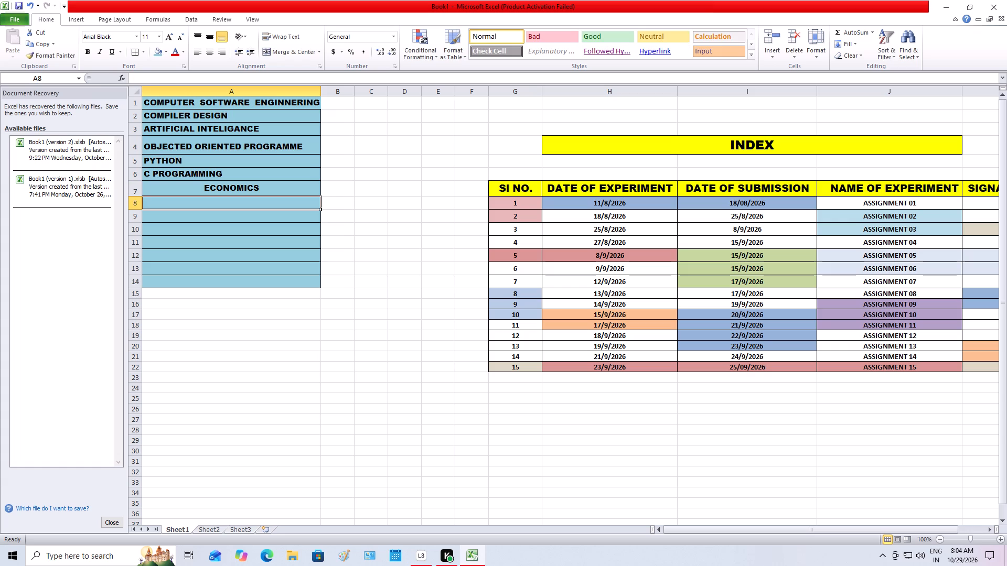
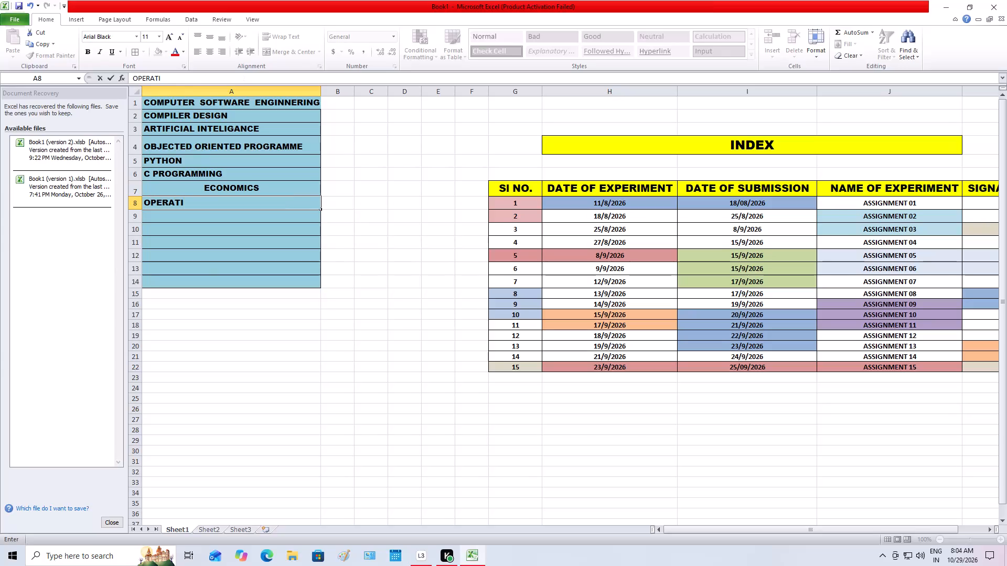
Complete the entry in cell A8, below ECONOMICS, as OPERATING SYSTEM.
{"action": "key", "text": "g"}
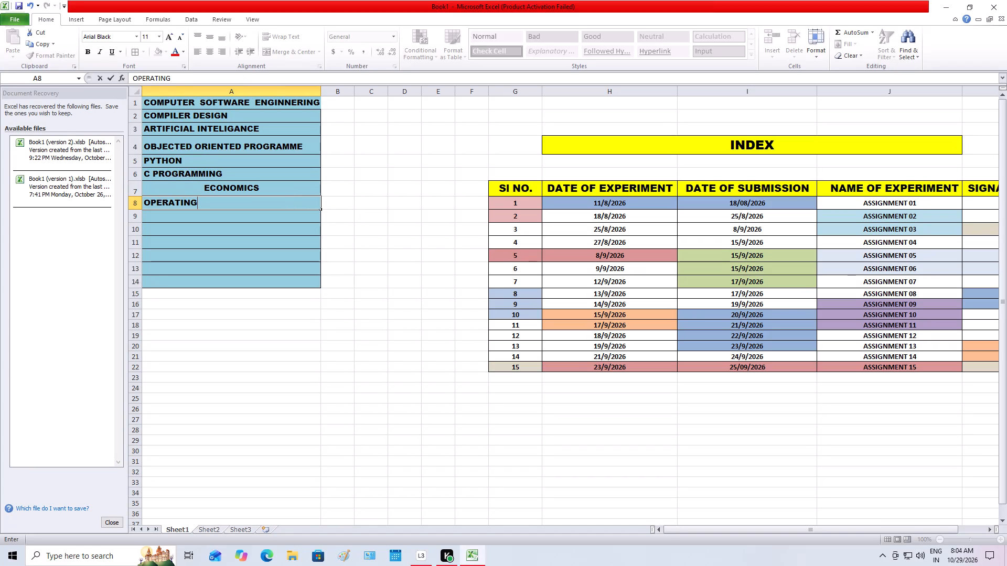
{"action": "key", "text": "space"}
{"action": "key", "text": "s"}
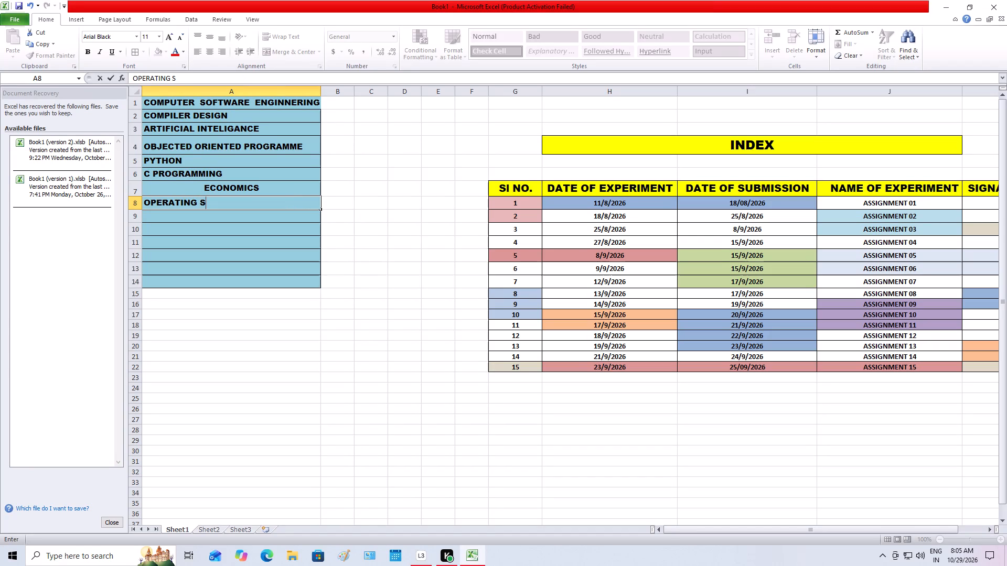
{"action": "key", "text": "y"}
{"action": "type", "text": "STE"}
{"action": "key", "text": "m"}
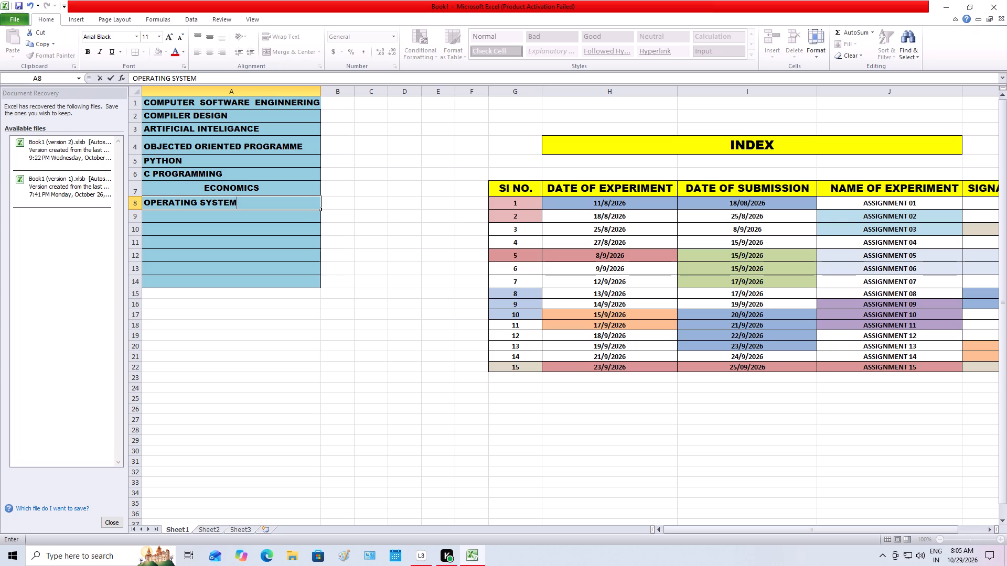
{"action": "key", "text": "Down"}
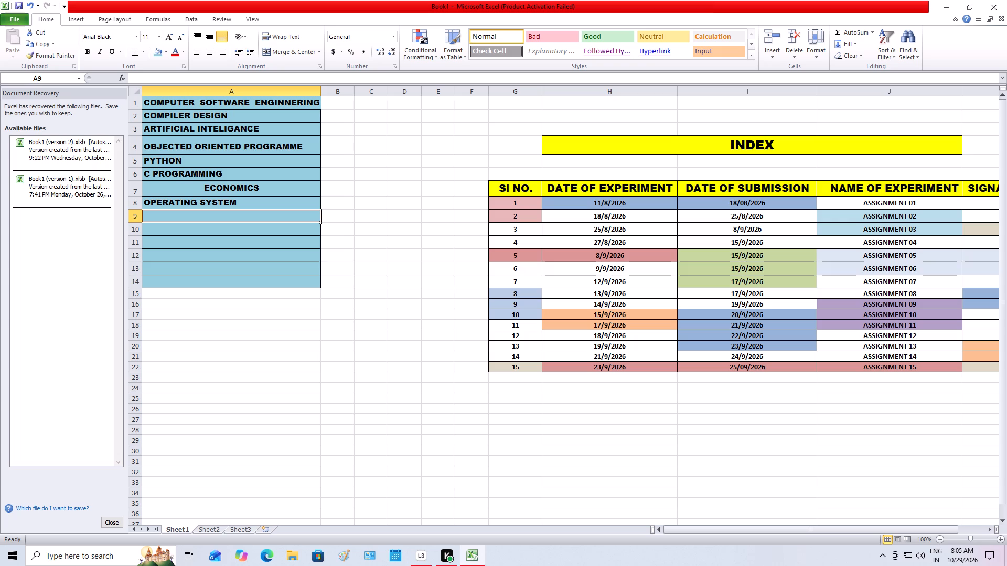
Enter JAVA PROGRAMME in cell A9, below OPERATING SYSTEM in the subject column.
{"action": "key", "text": "Down"}
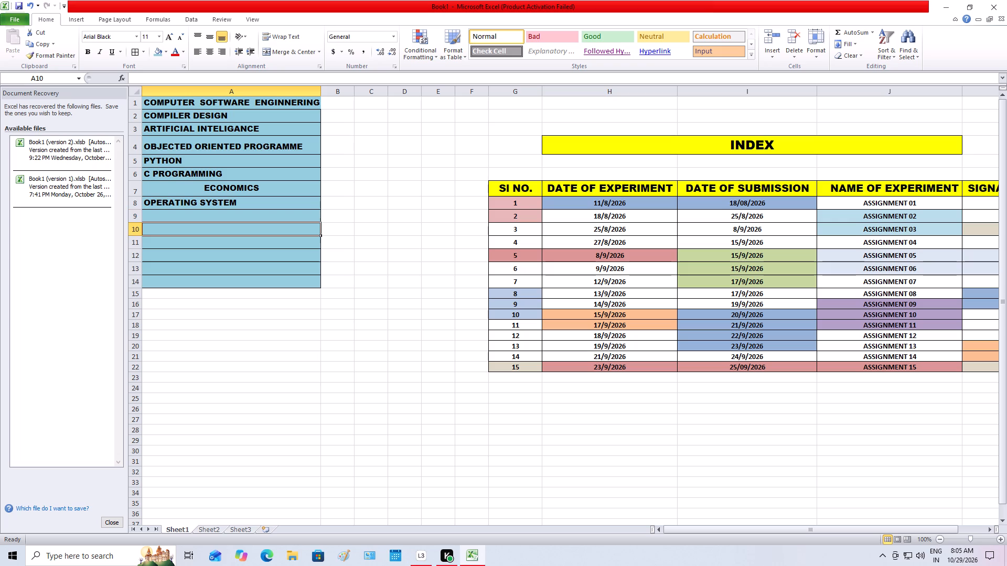
{"action": "key", "text": "Up"}
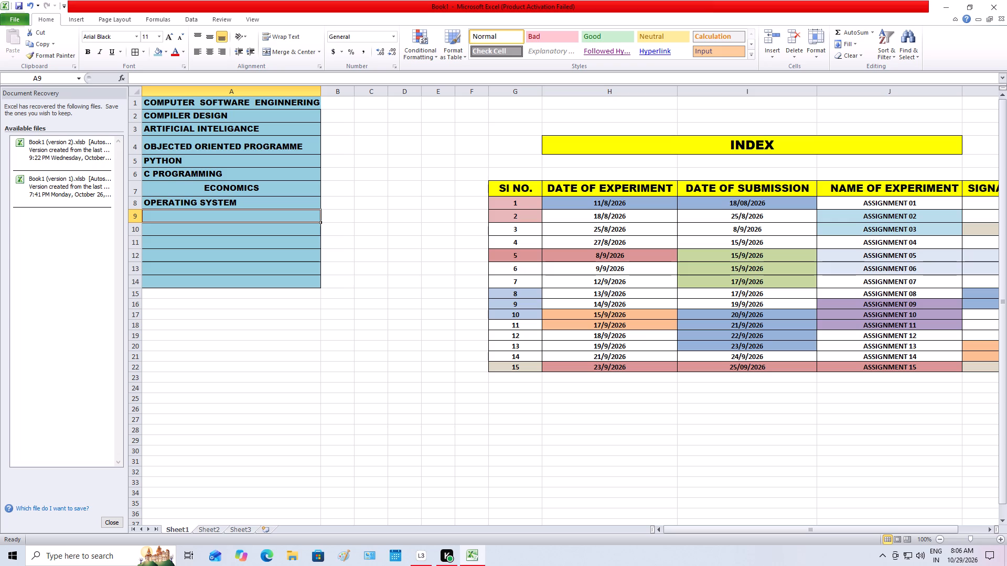
{"action": "type", "text": "JAVA"}
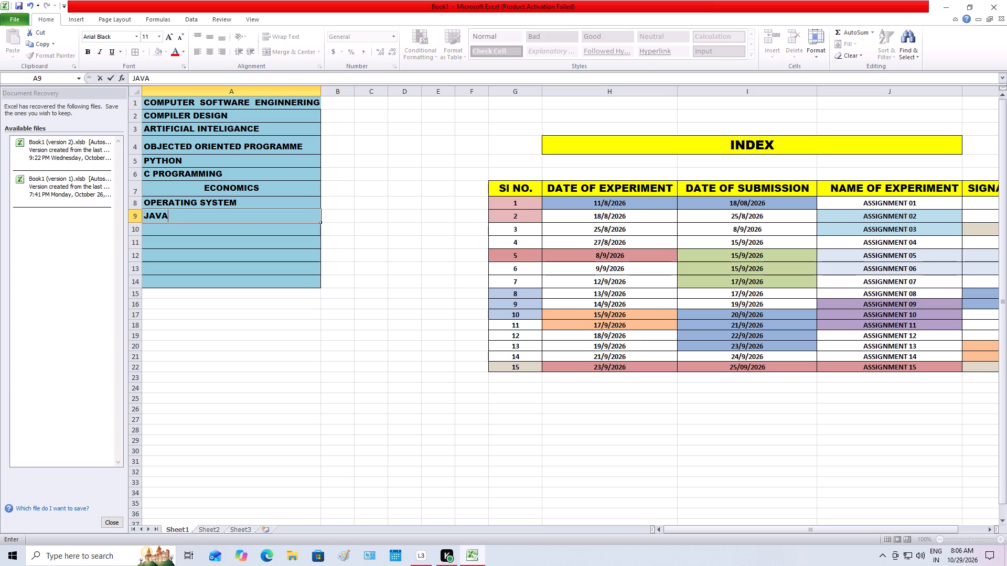
{"action": "key", "text": "space"}
{"action": "type", "text": "PRO"}
{"action": "type", "text": "GR"}
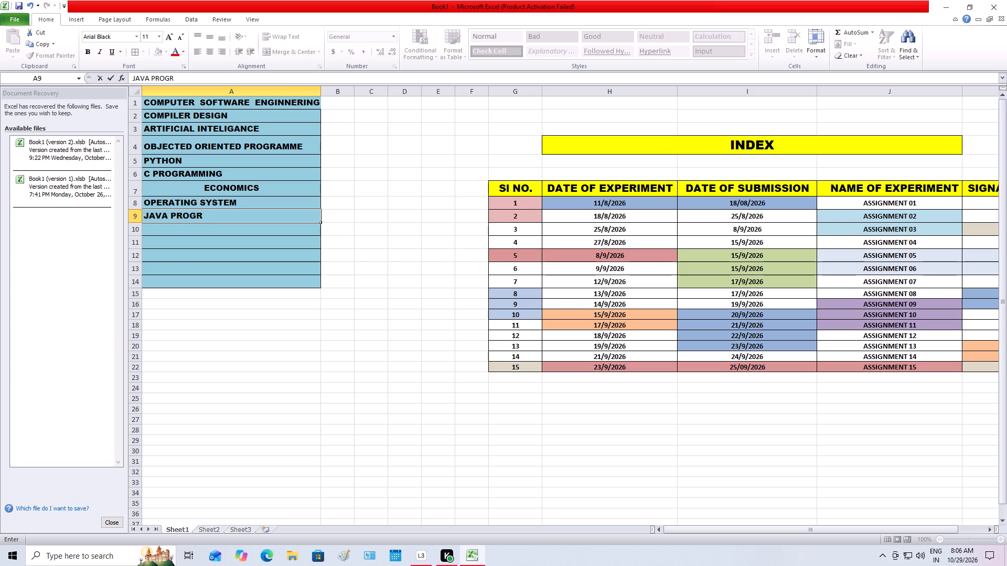
{"action": "key", "text": "a"}
{"action": "type", "text": "MM"}
{"action": "key", "text": "e"}
{"action": "key", "text": "Down"}
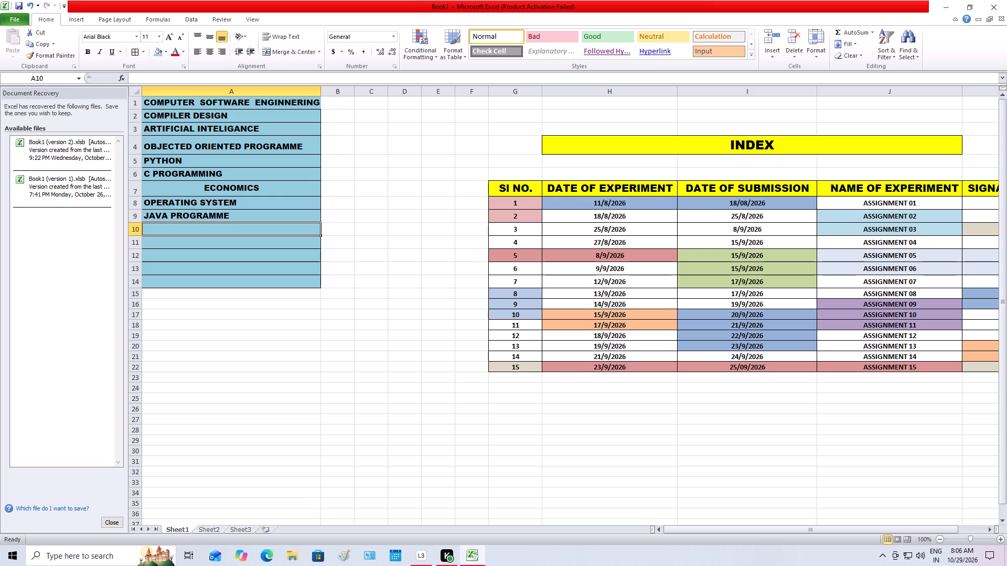
Make the subjects in A2:A9, from COMPILER DESIGN to JAVA PROGRAMME, bold and set their font to Cambria.
{"action": "left_click", "coordinate": [216, 105]}
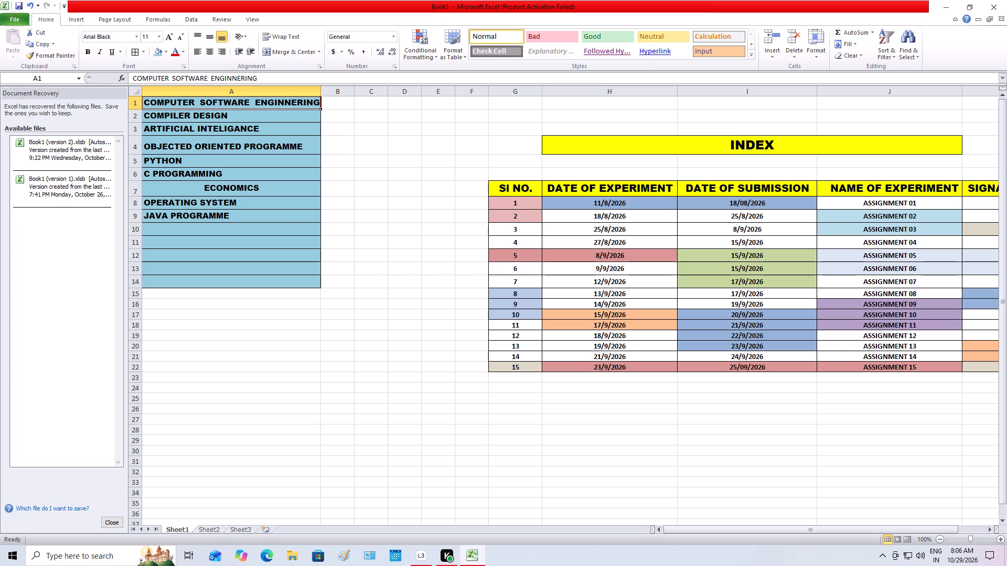
{"action": "left_click_drag", "start_coordinate": [192, 117], "coordinate": [198, 220]}
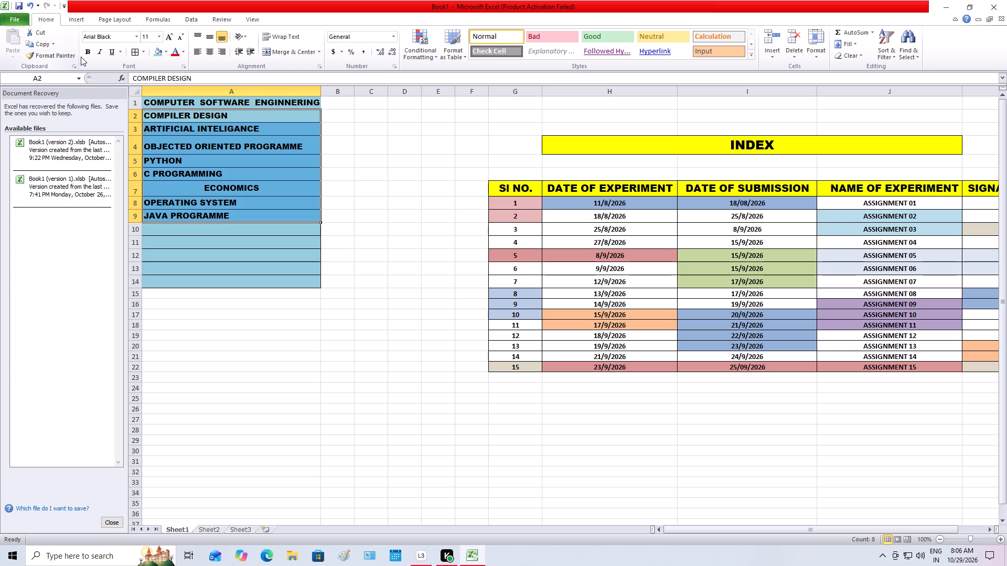
{"action": "left_click", "coordinate": [85, 54]}
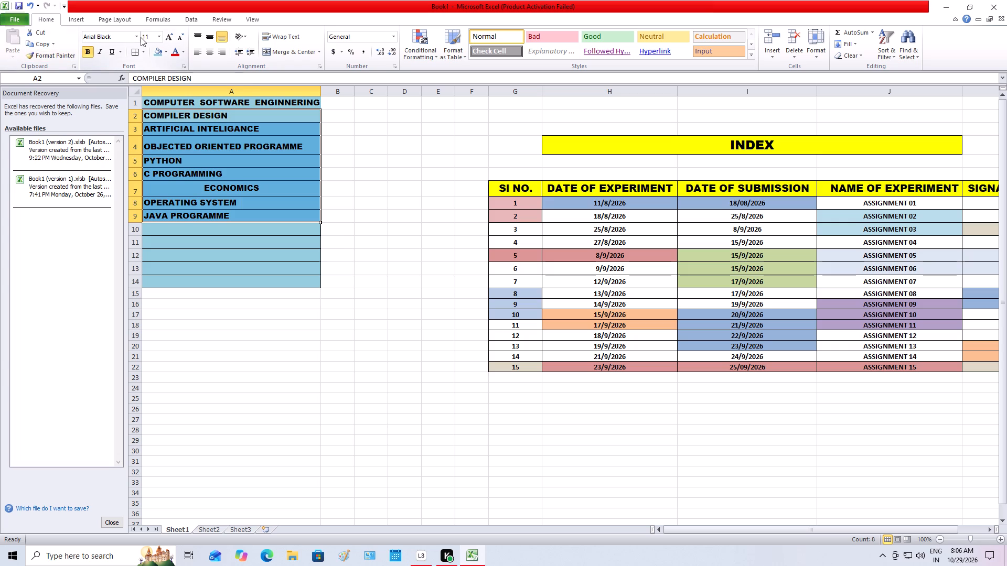
{"action": "left_click", "coordinate": [141, 37]}
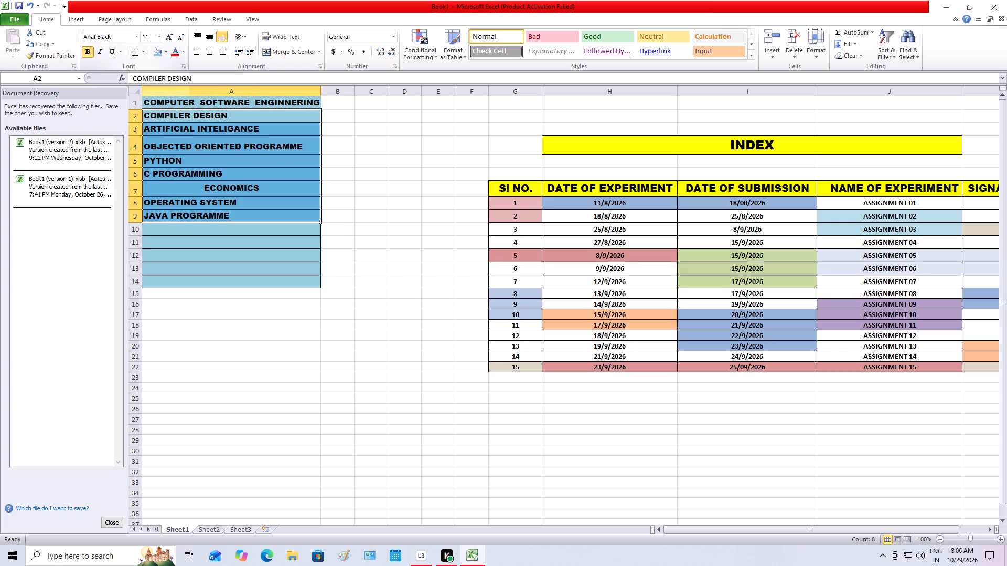
{"action": "left_click_drag", "start_coordinate": [134, 36], "coordinate": [126, 39]}
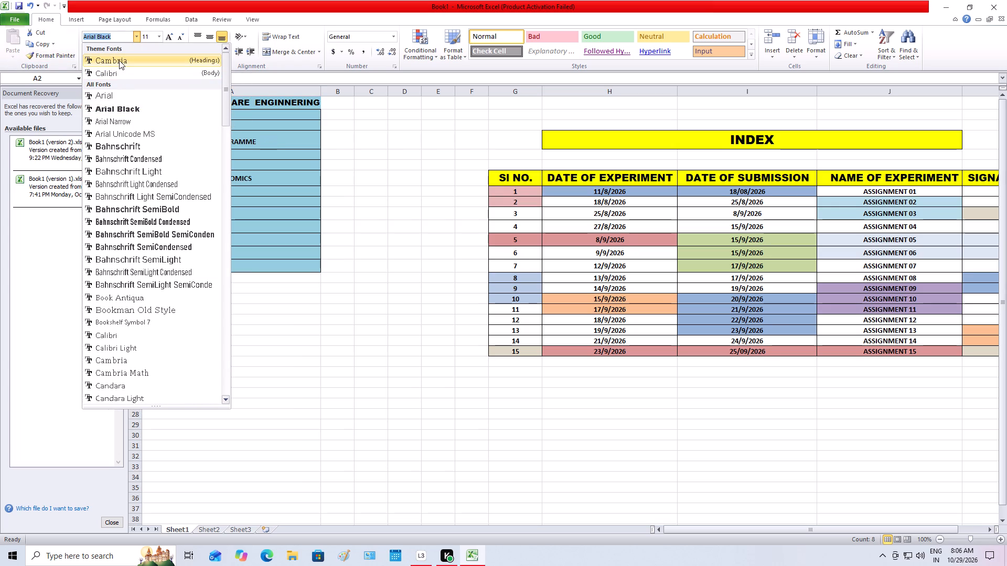
{"action": "left_click", "coordinate": [119, 60]}
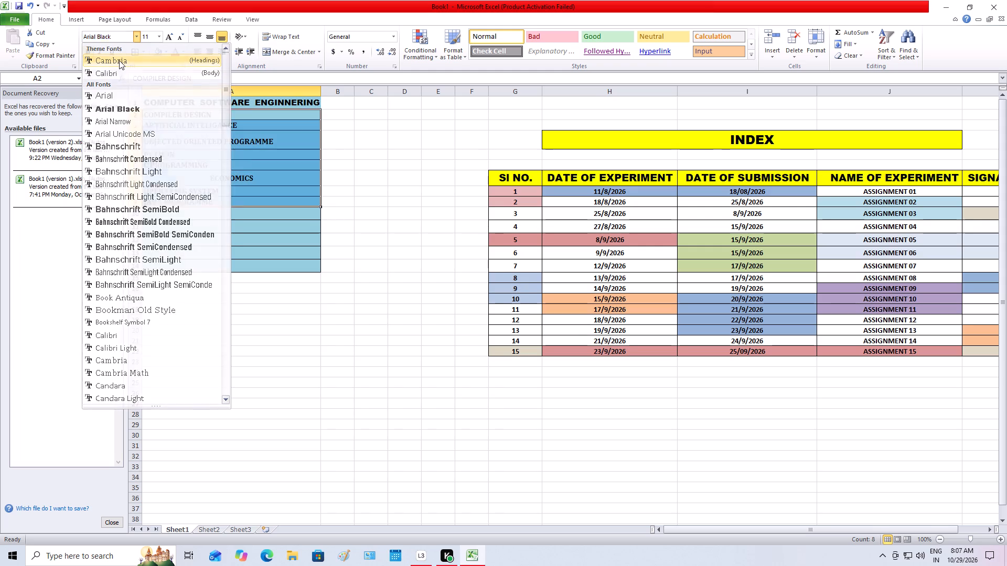
{"action": "left_click", "coordinate": [227, 334]}
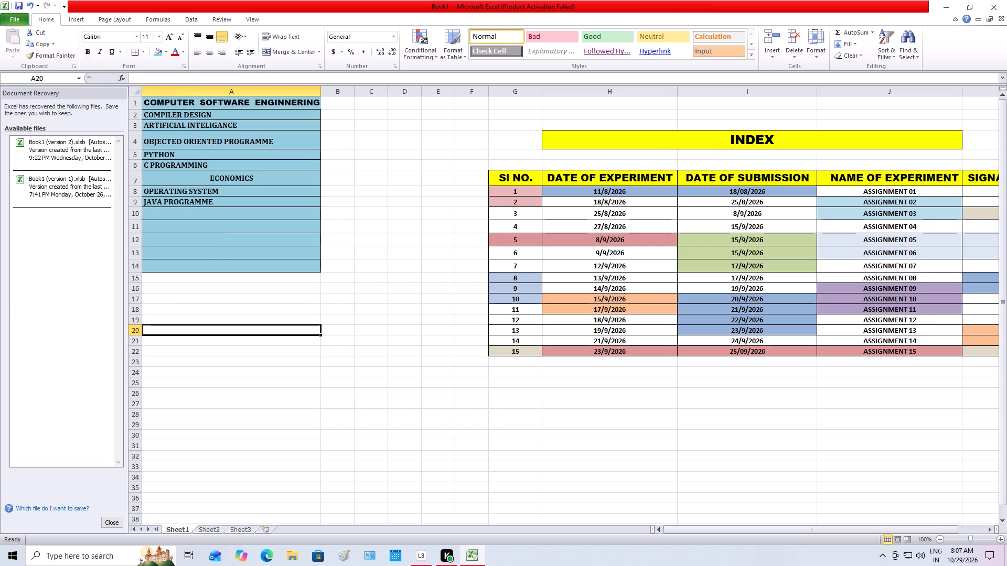
Change the fill of the subject cells A2:A14 to white, leaving out the COMPUTER SOFTWARE ENGINNERING cell.
{"action": "left_click_drag", "start_coordinate": [165, 119], "coordinate": [201, 271]}
{"action": "left_click", "coordinate": [163, 50]}
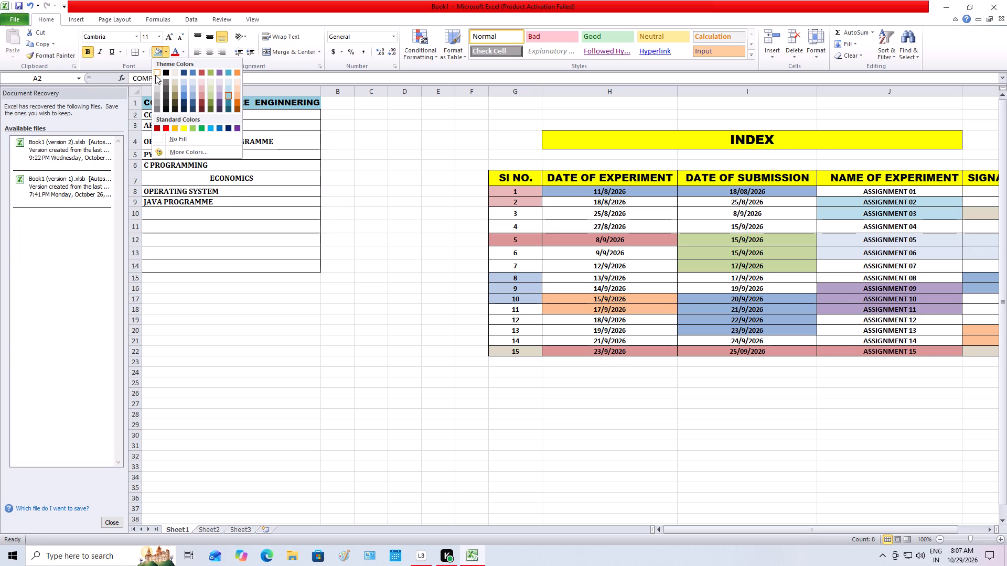
{"action": "left_click", "coordinate": [155, 75]}
{"action": "left_click", "coordinate": [237, 401]}
Centre the contents of the whole of column A both vertically and horizontally.
{"action": "left_click", "coordinate": [206, 91]}
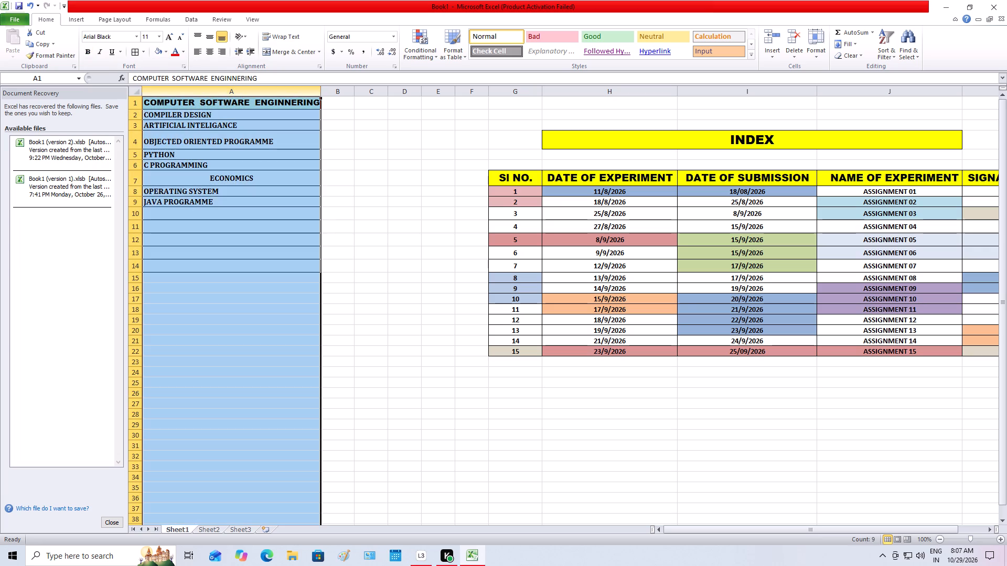
{"action": "left_click", "coordinate": [209, 39]}
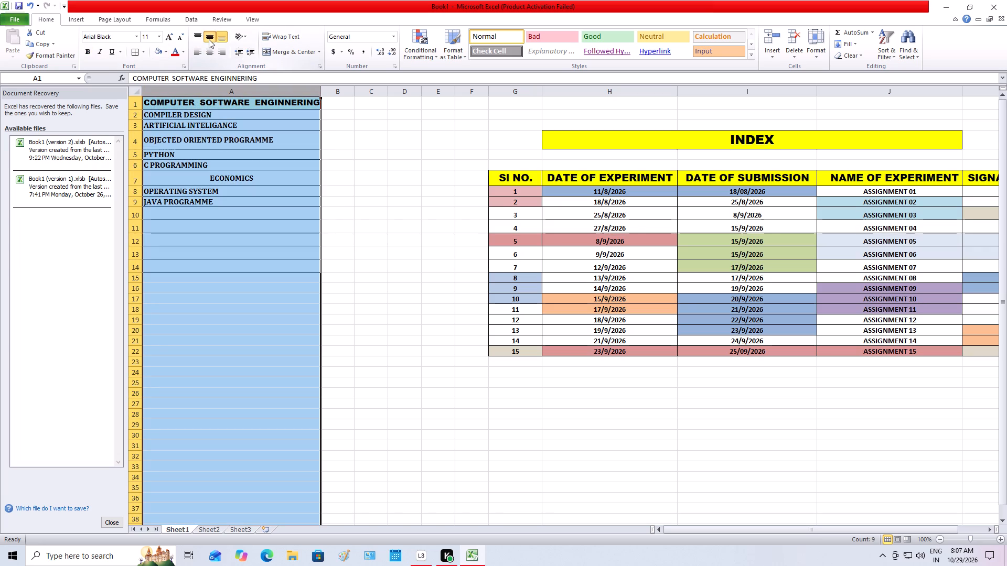
{"action": "left_click", "coordinate": [209, 53]}
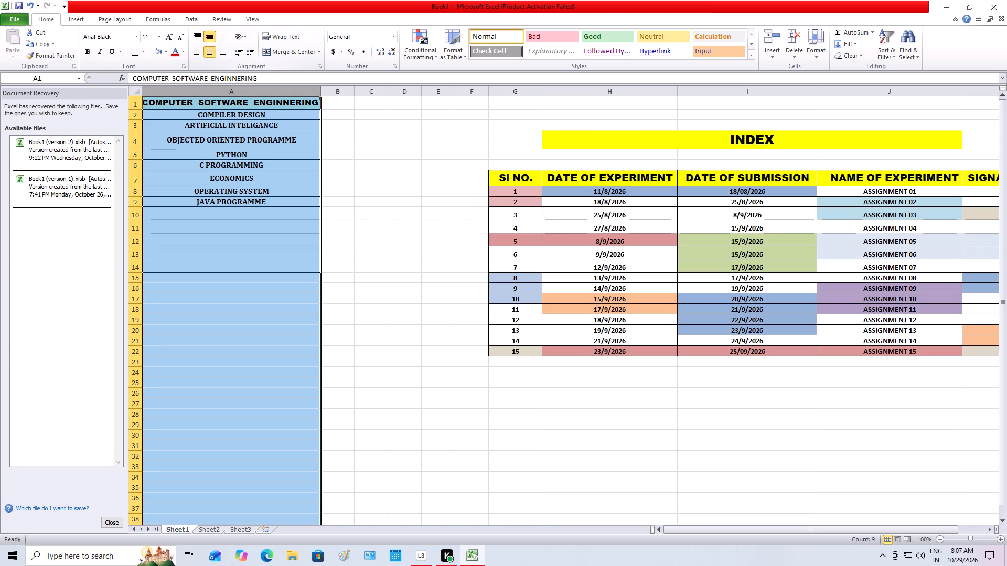
{"action": "left_click", "coordinate": [246, 342]}
Enter PHYSICS in cell A10, below JAVA PROGRAMME in the subject column.
{"action": "left_click", "coordinate": [227, 213]}
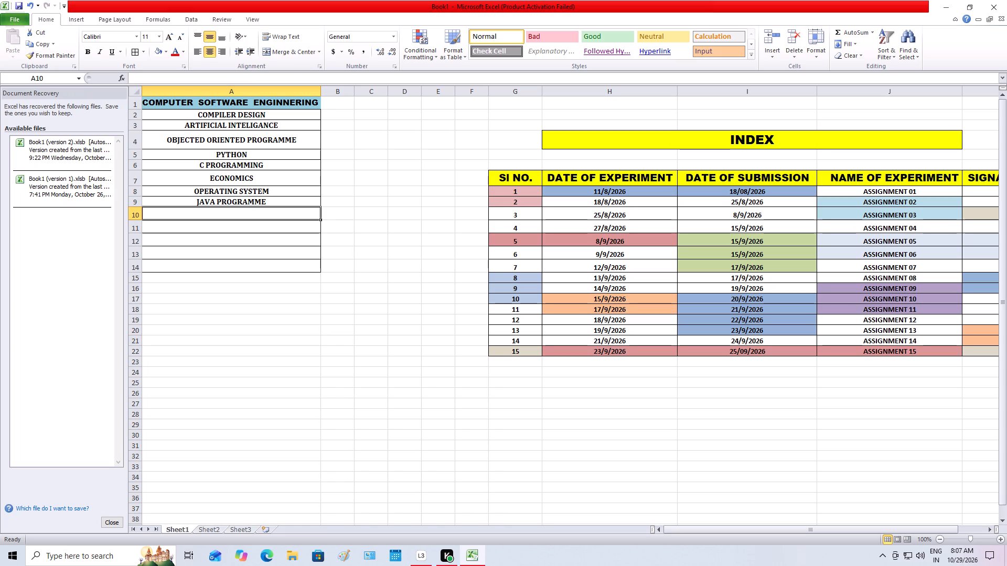
{"action": "type", "text": "PHY"}
{"action": "type", "text": "SI"}
{"action": "key", "text": "c"}
{"action": "key", "text": "s"}
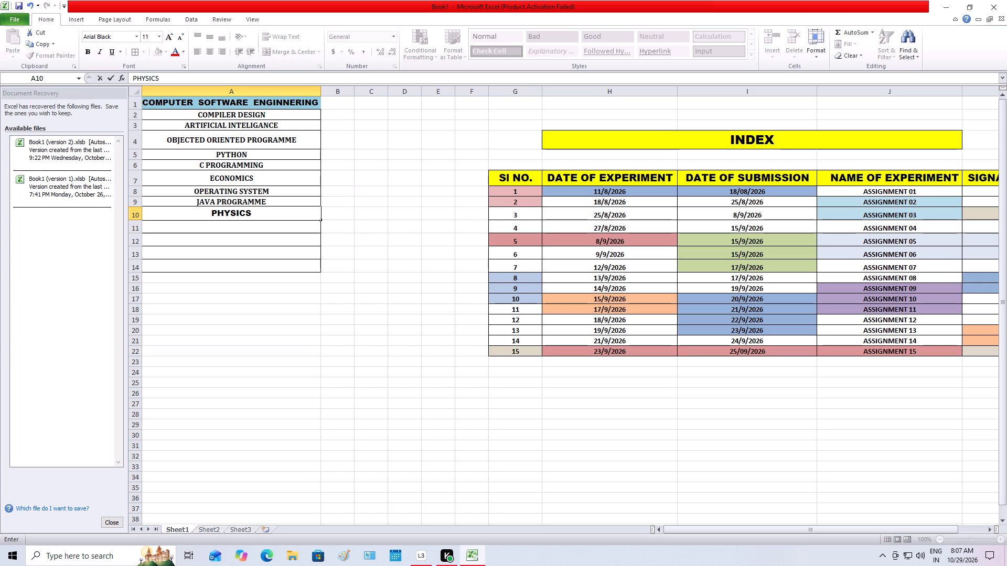
Set the font of cells A10:A19, from PHYSICS downward, to Cambria and make them bold.
{"action": "left_click", "coordinate": [122, 36]}
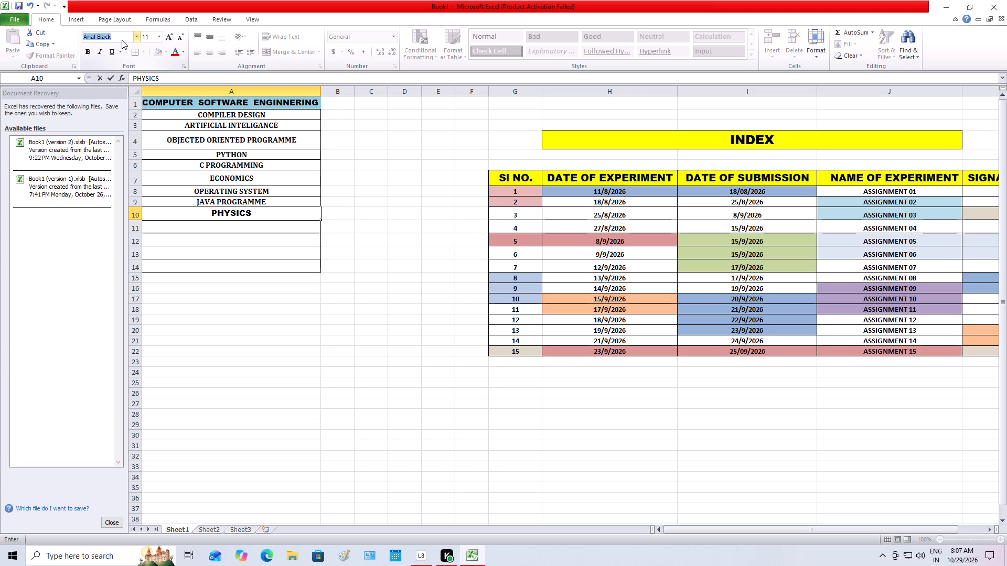
{"action": "left_click_drag", "start_coordinate": [210, 322], "coordinate": [202, 211]}
{"action": "left_click", "coordinate": [135, 34]}
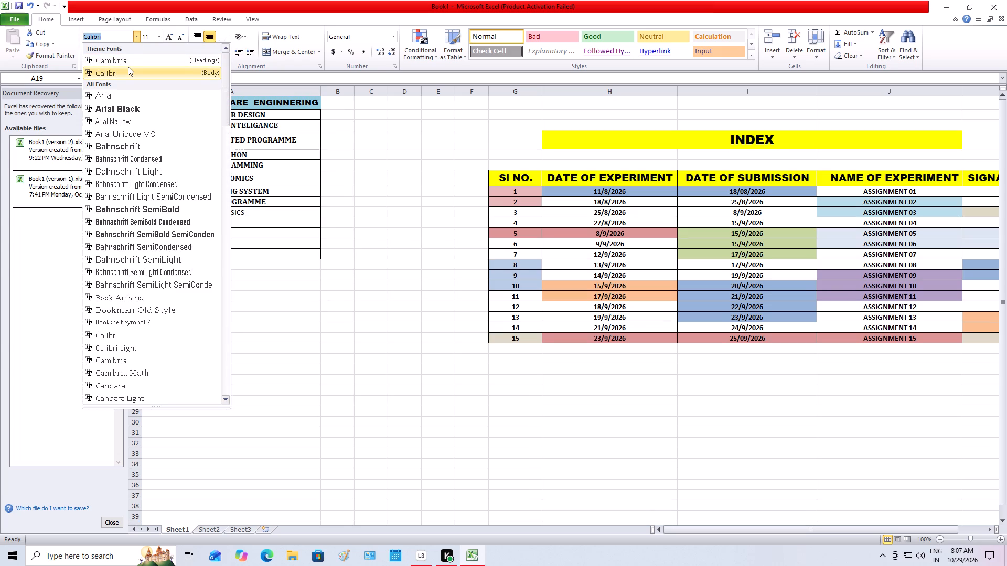
{"action": "left_click", "coordinate": [128, 62]}
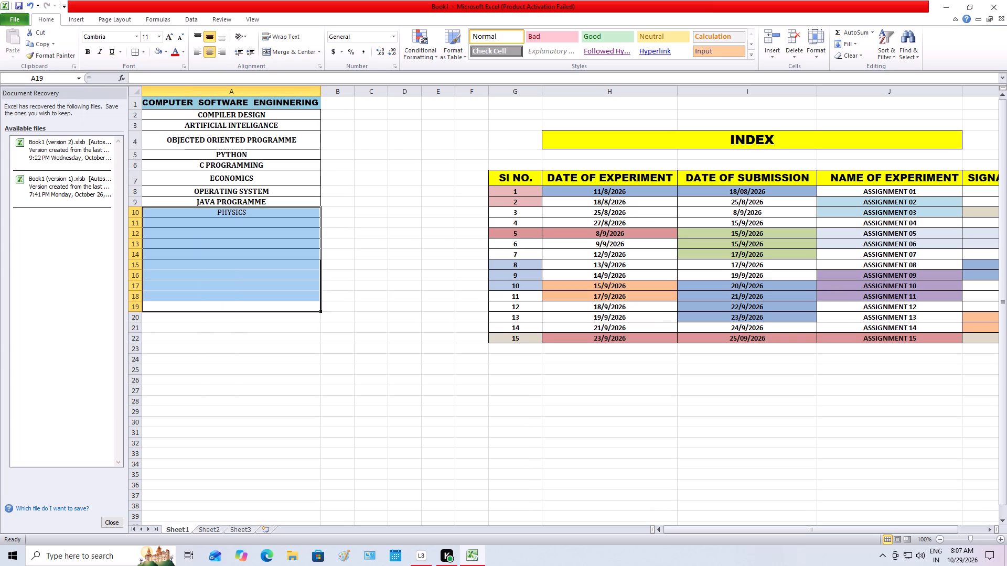
{"action": "left_click", "coordinate": [82, 50]}
Add the subjects ELECTRICAL in cell A11 and MATH in cell A12, below PHYSICS in the subject column.
{"action": "left_click", "coordinate": [233, 220]}
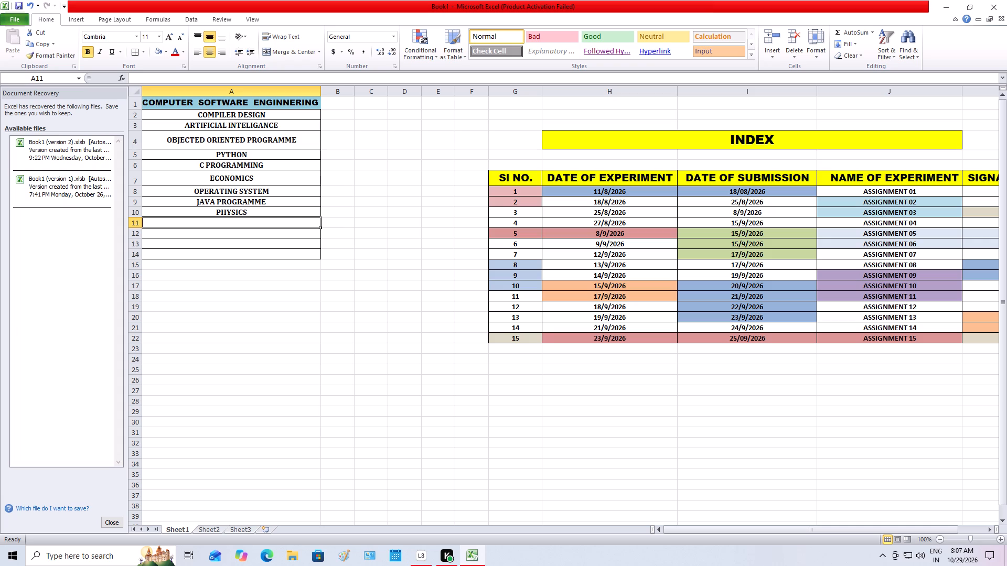
{"action": "key", "text": "e"}
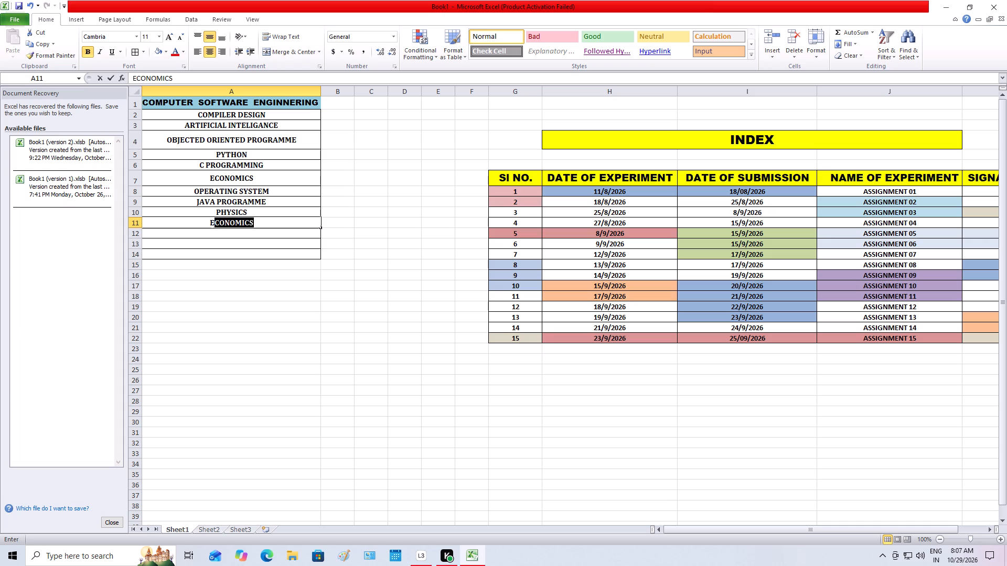
{"action": "key", "text": "l"}
{"action": "key", "text": "e"}
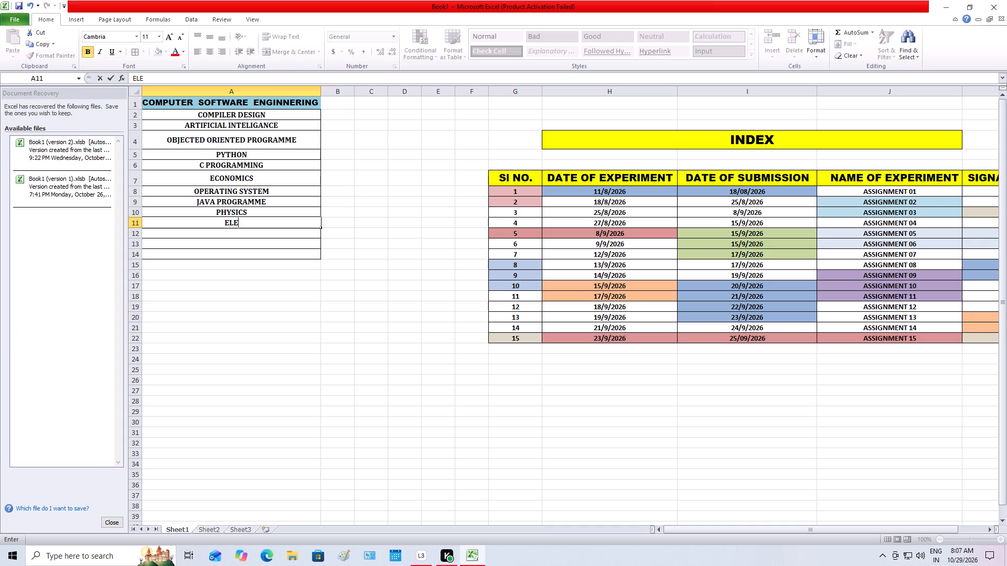
{"action": "type", "text": "CTR"}
{"action": "key", "text": "i"}
{"action": "type", "text": "CA"}
{"action": "key", "text": "l"}
{"action": "key", "text": "Down"}
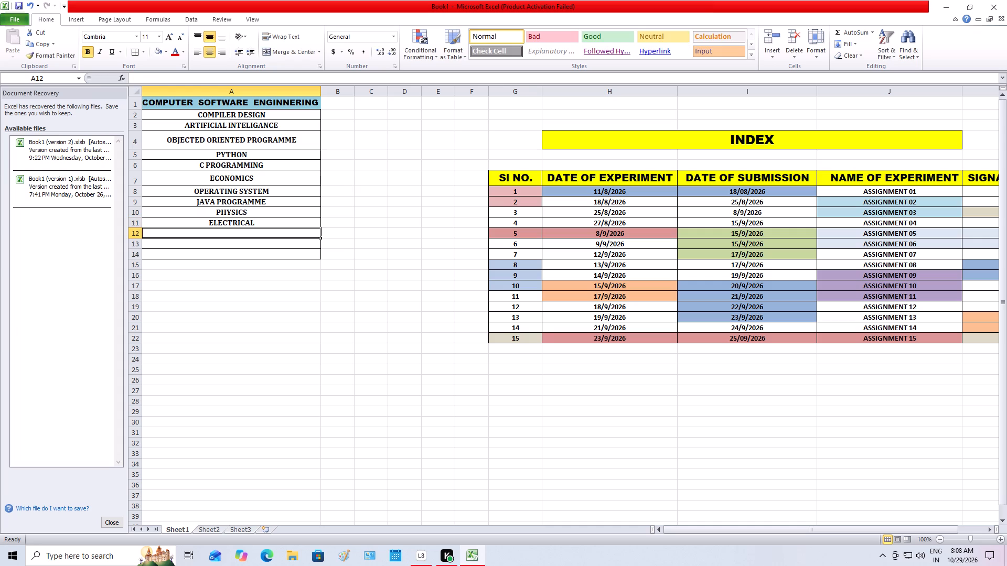
{"action": "key", "text": "m"}
{"action": "type", "text": "ATH"}
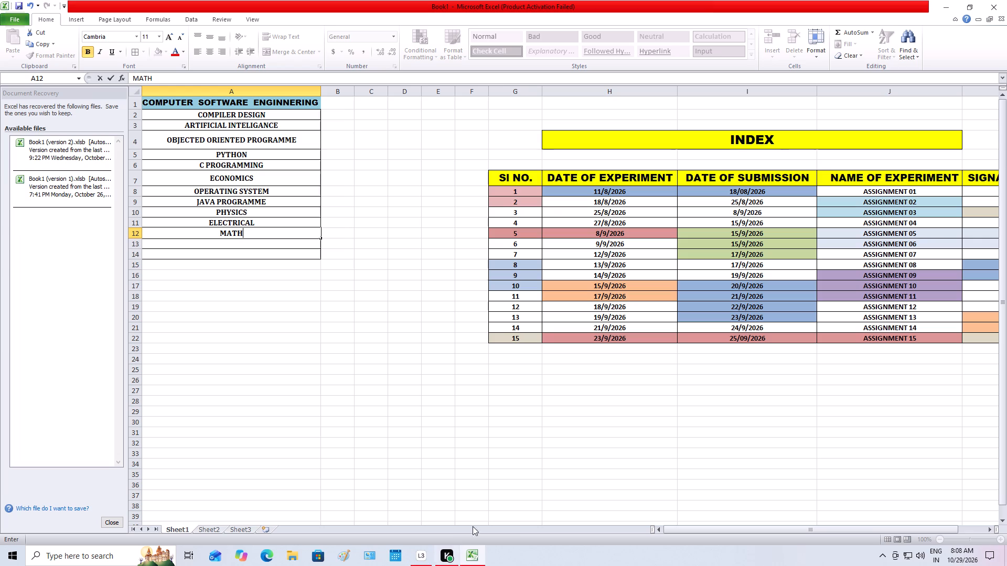
Switch to Loggy3, start a new recording session, check that it is running, and return to the Excel workbook.
{"action": "left_click", "coordinate": [479, 557]}
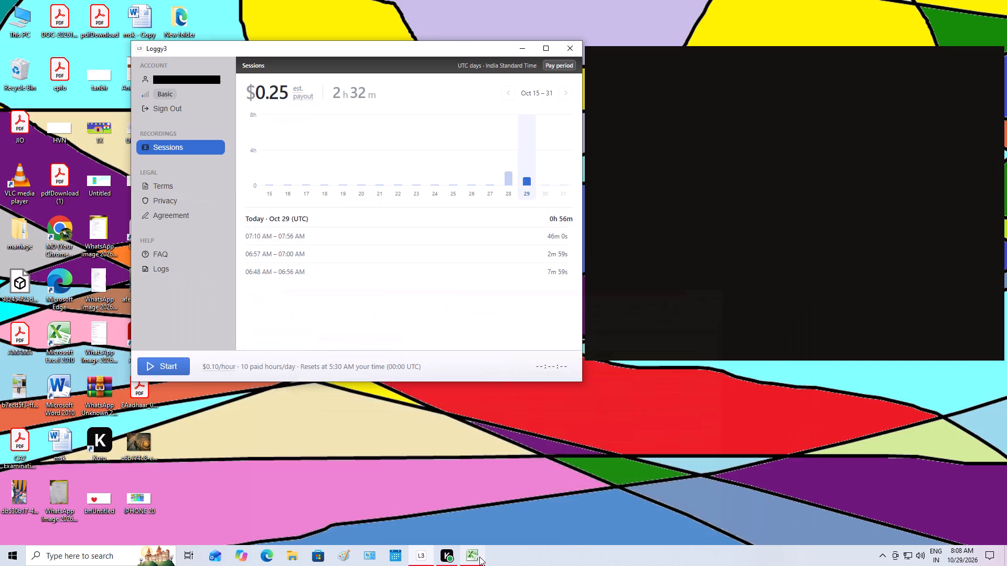
{"action": "left_click", "coordinate": [154, 369]}
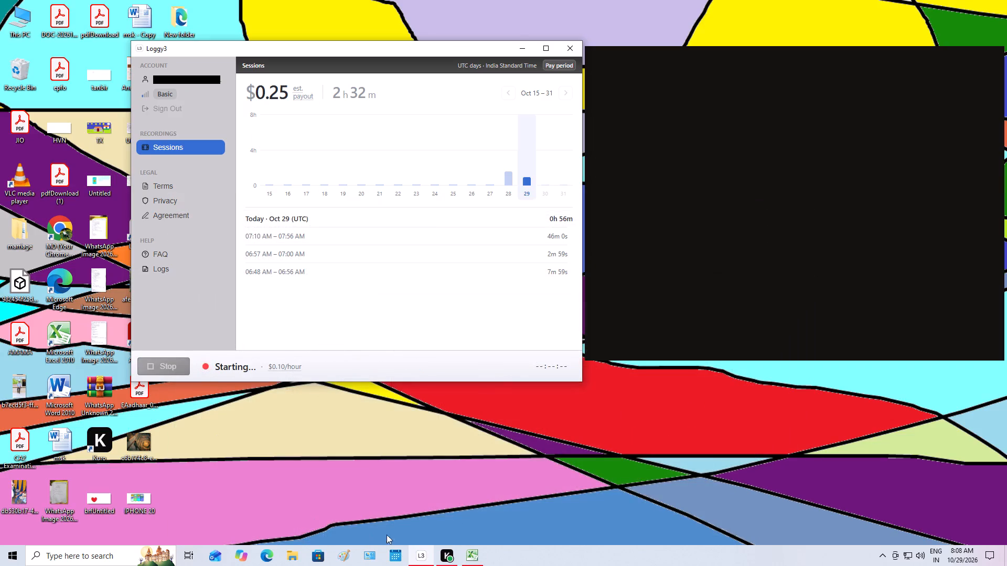
{"action": "left_click", "coordinate": [468, 556]}
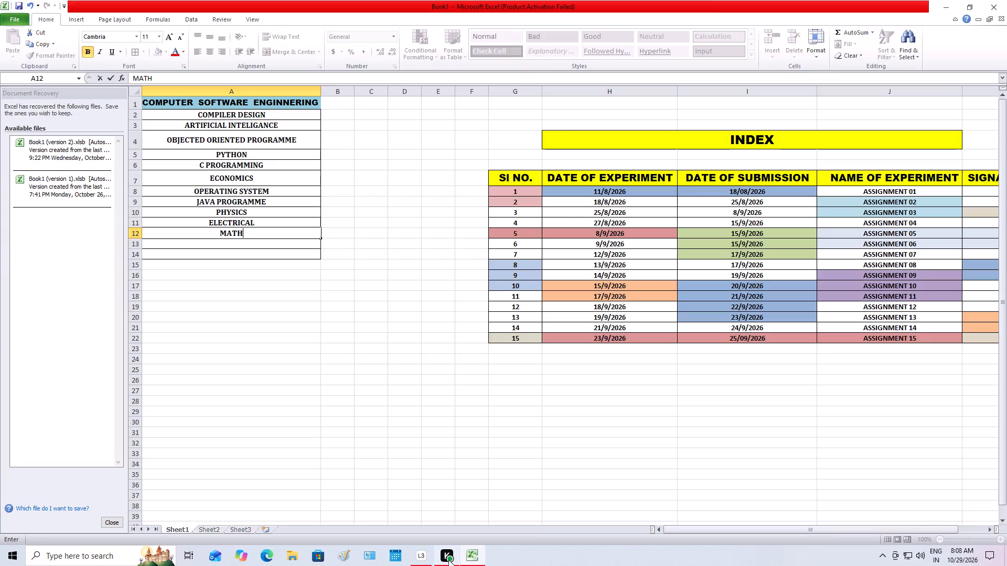
{"action": "left_click", "coordinate": [422, 560]}
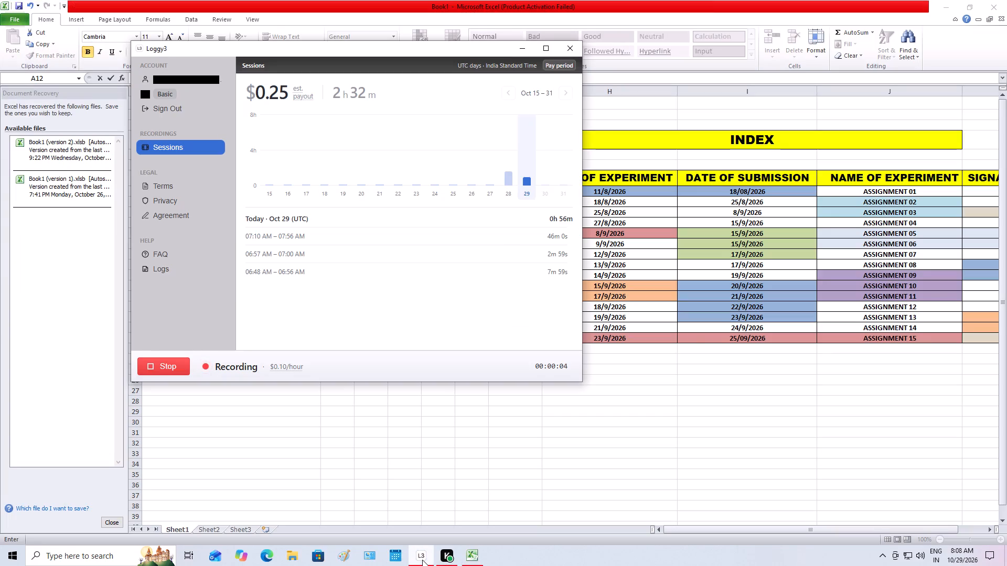
{"action": "left_click", "coordinate": [422, 560]}
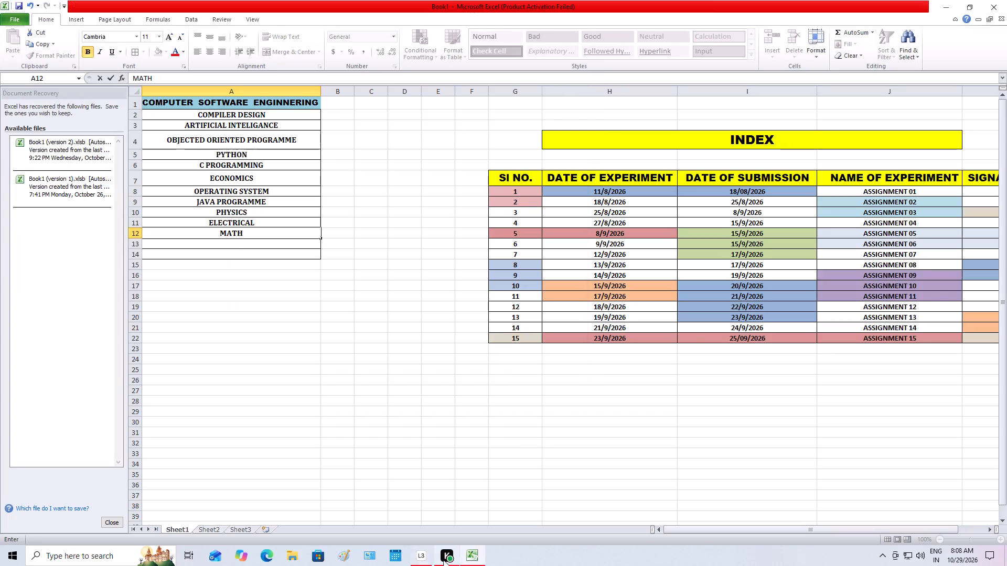
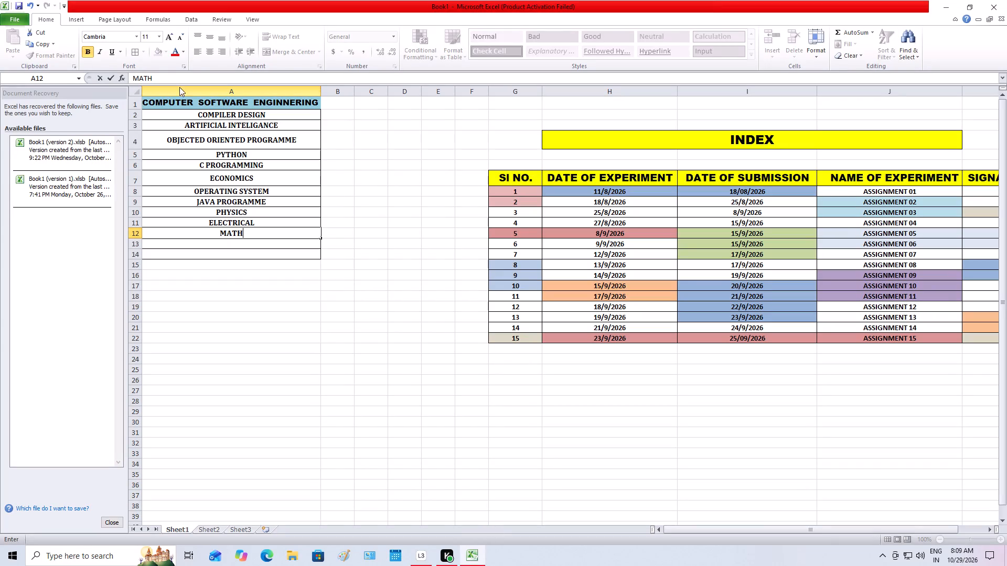
Save the workbook to the Desktop as an Excel Workbook named WW.
{"action": "left_click", "coordinate": [17, 2]}
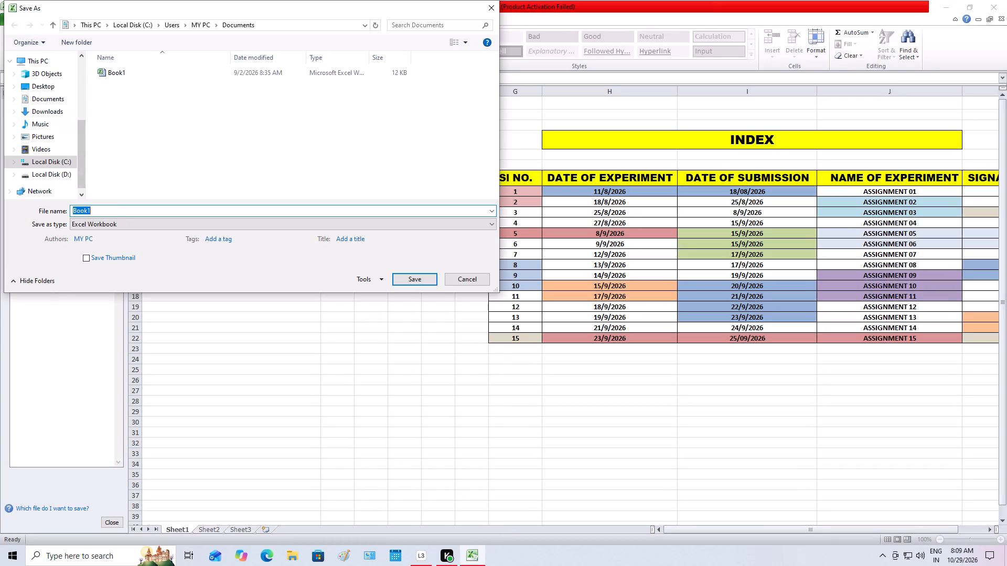
{"action": "key", "text": "w"}
{"action": "key", "text": "w"}
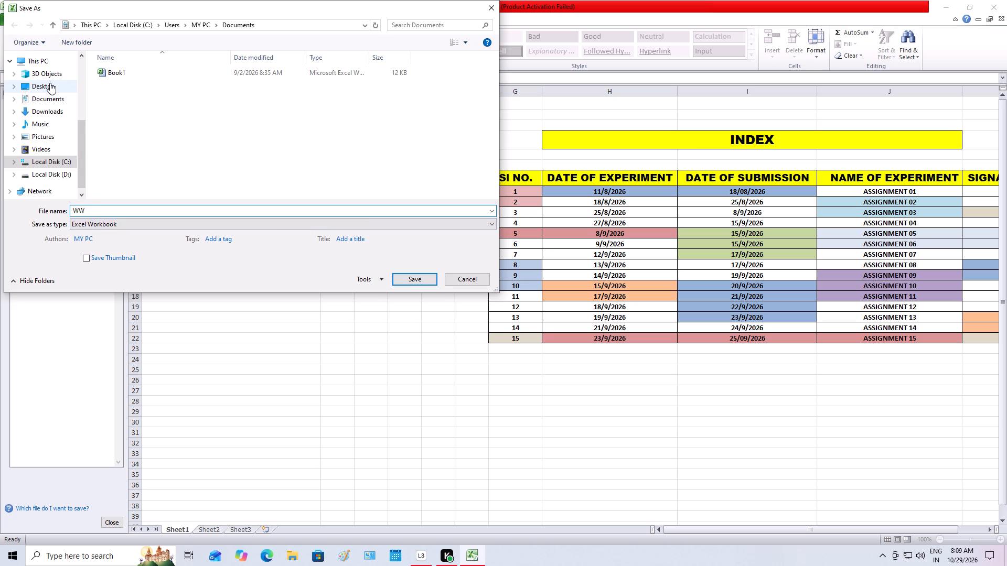
{"action": "left_click", "coordinate": [50, 83]}
{"action": "left_click", "coordinate": [409, 280]}
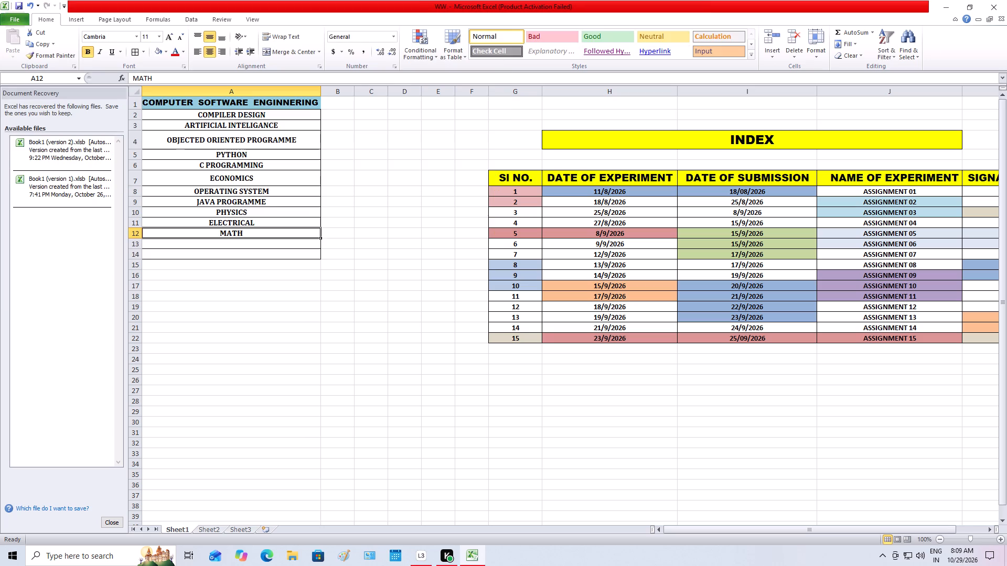
Close Excel, choosing to remove the recovered files instead of keeping them for viewing at the next start.
{"action": "left_click", "coordinate": [997, 0]}
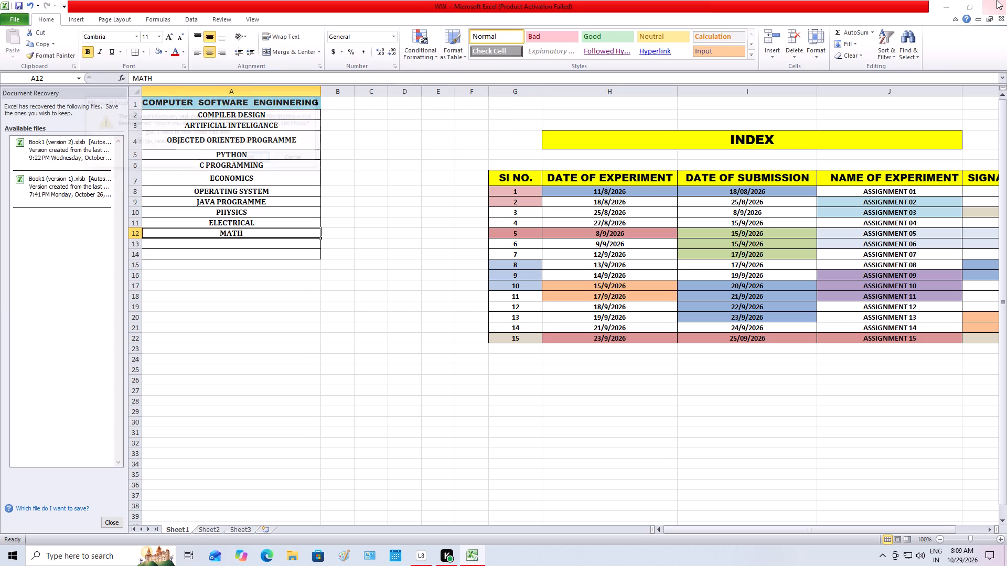
{"action": "left_click", "coordinate": [251, 159]}
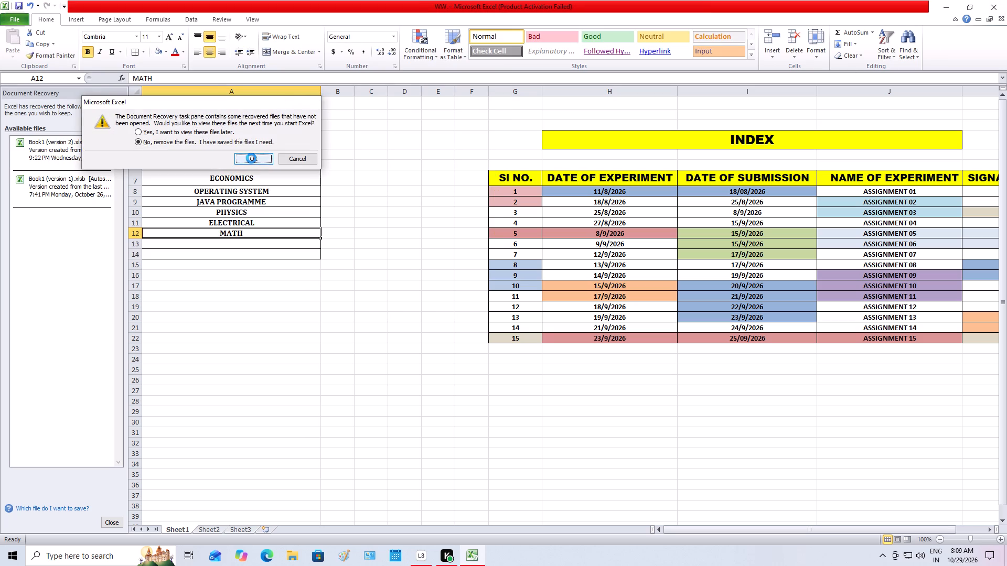